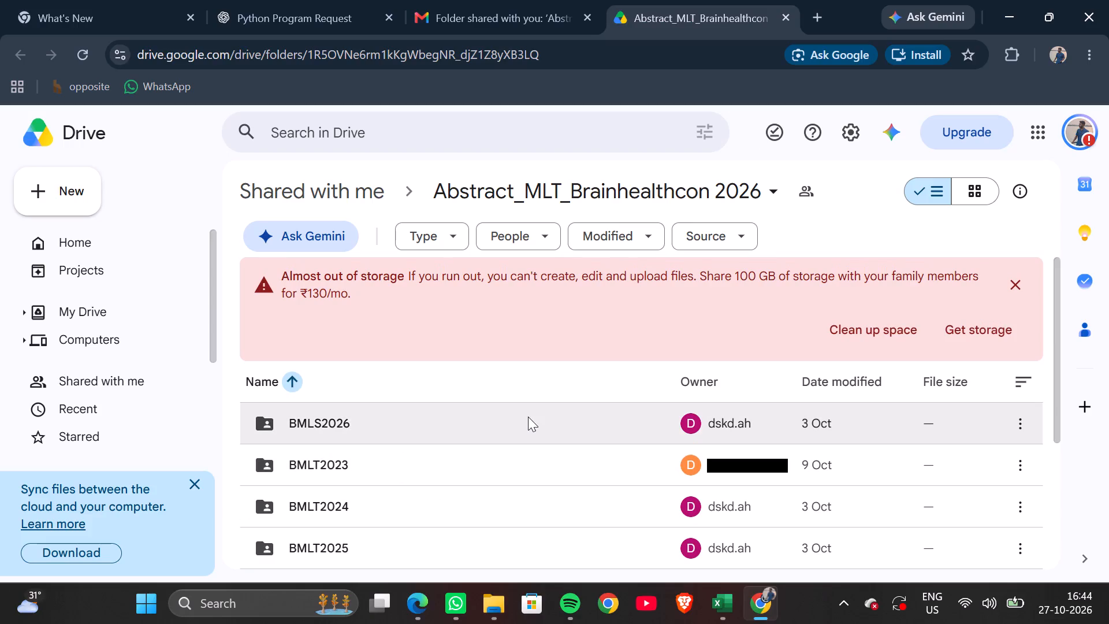
Open the BMLS2026 folder inside the shared Abstract_MLT_Brainhealthcon 2026 folder and dismiss the offline sync notice.
double_click(528, 417)
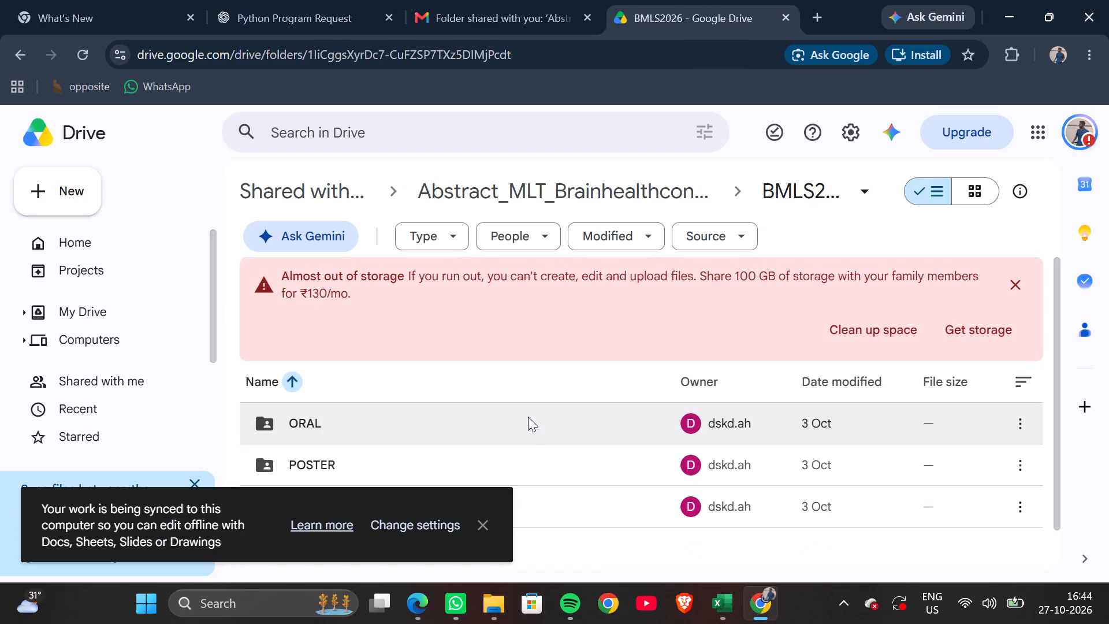
left_click(482, 525)
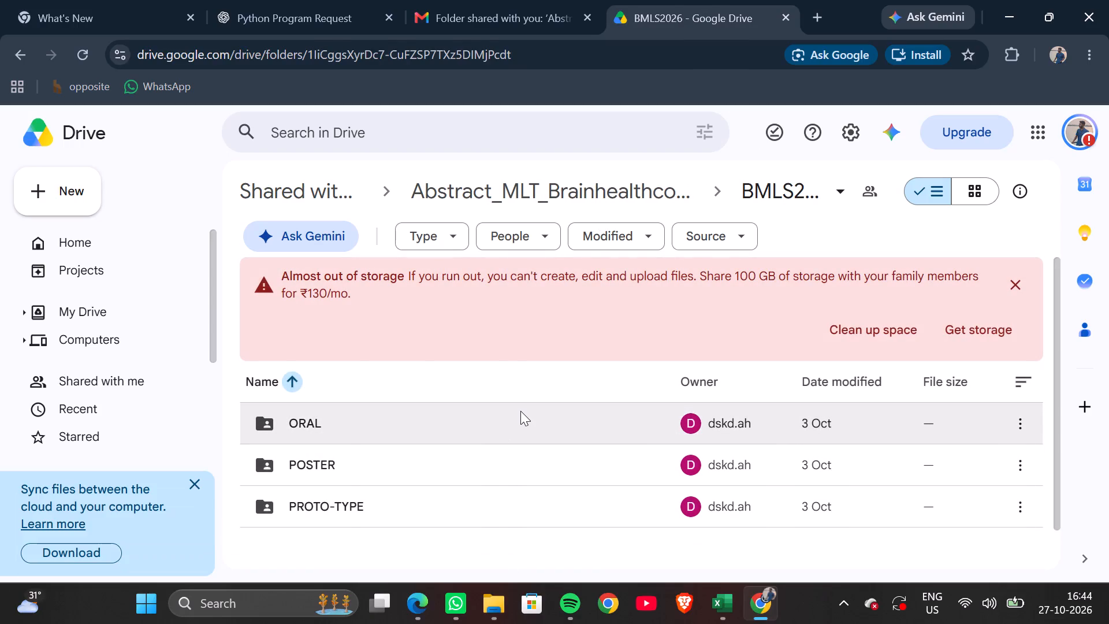
Check the contents of the ORAL subfolder, dismissing the storage warning, and return to the BMLS2026 folder.
double_click(520, 411)
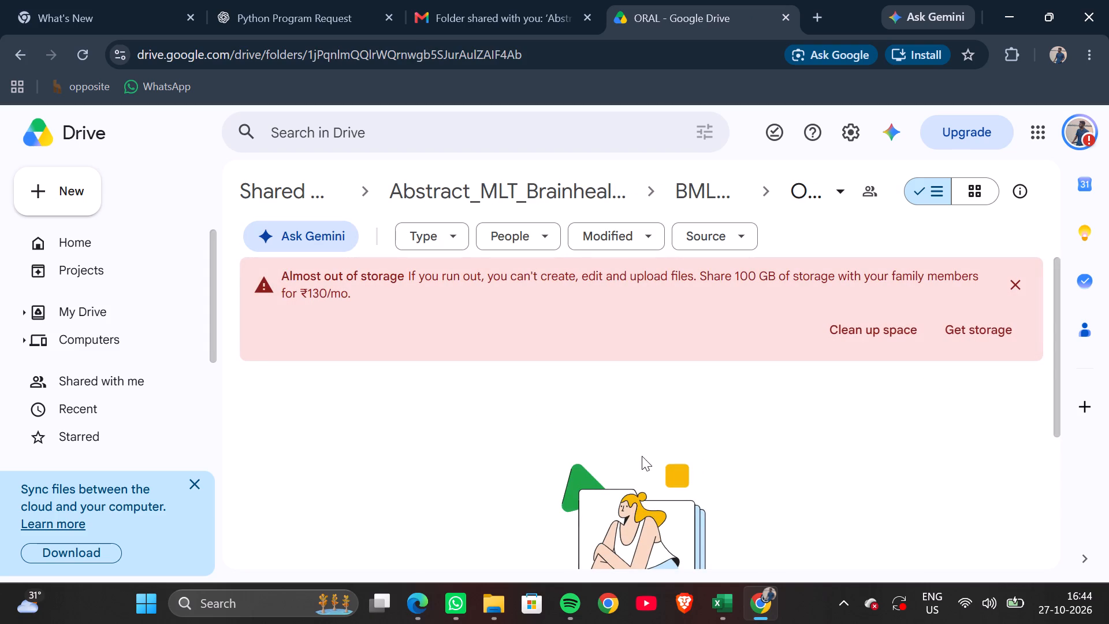
scroll(642, 456, "up", 1)
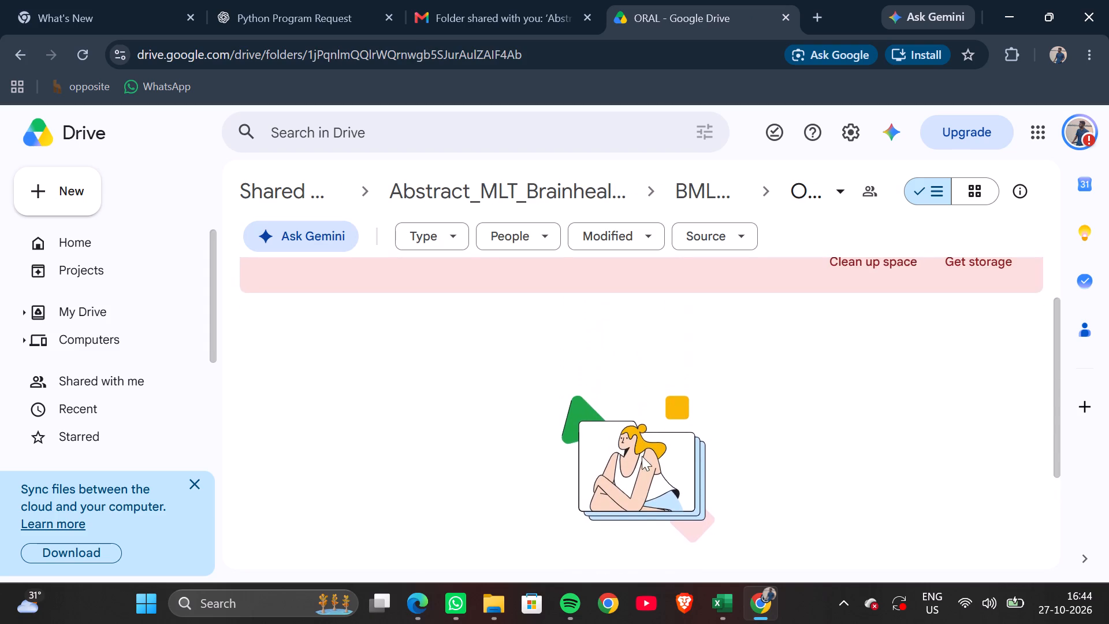
scroll(642, 456, "up", 1)
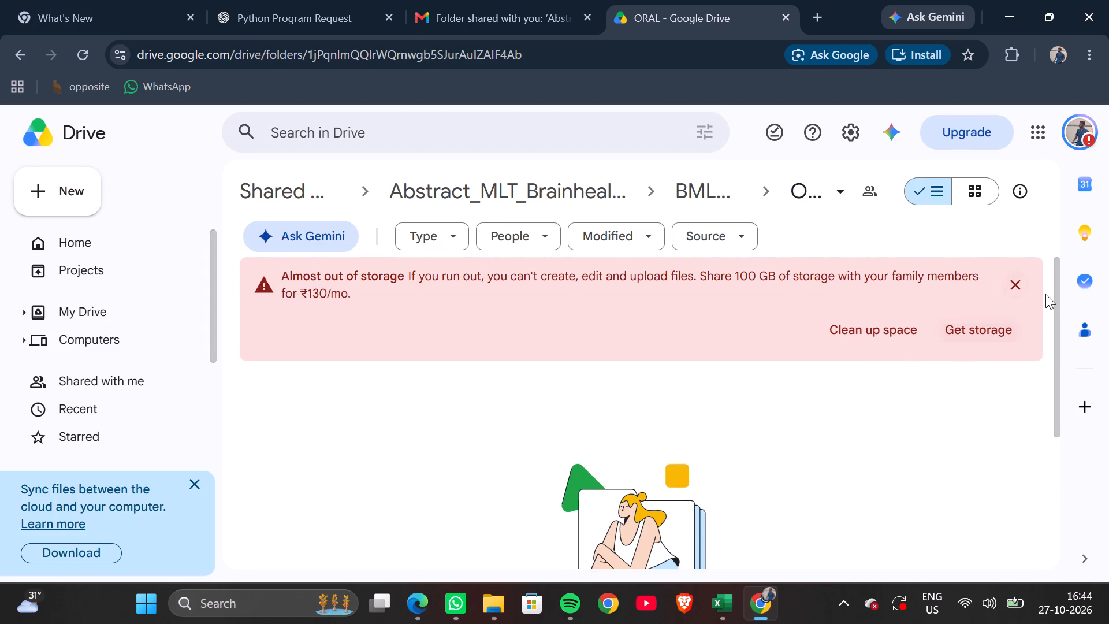
left_click(1022, 291)
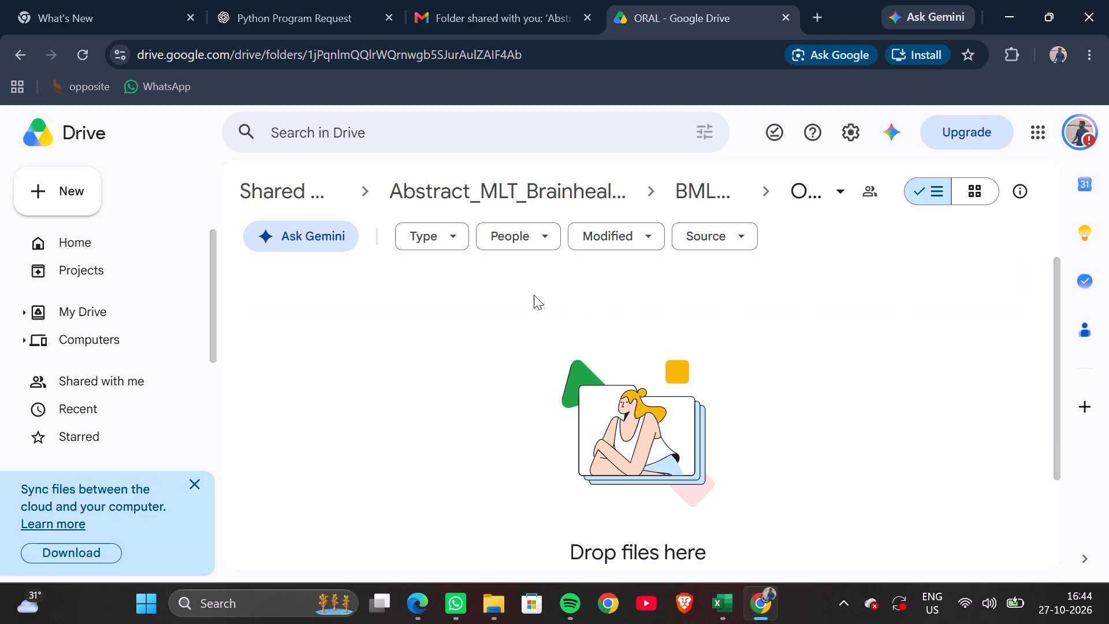
left_click(714, 200)
scroll(714, 200, "right", 1)
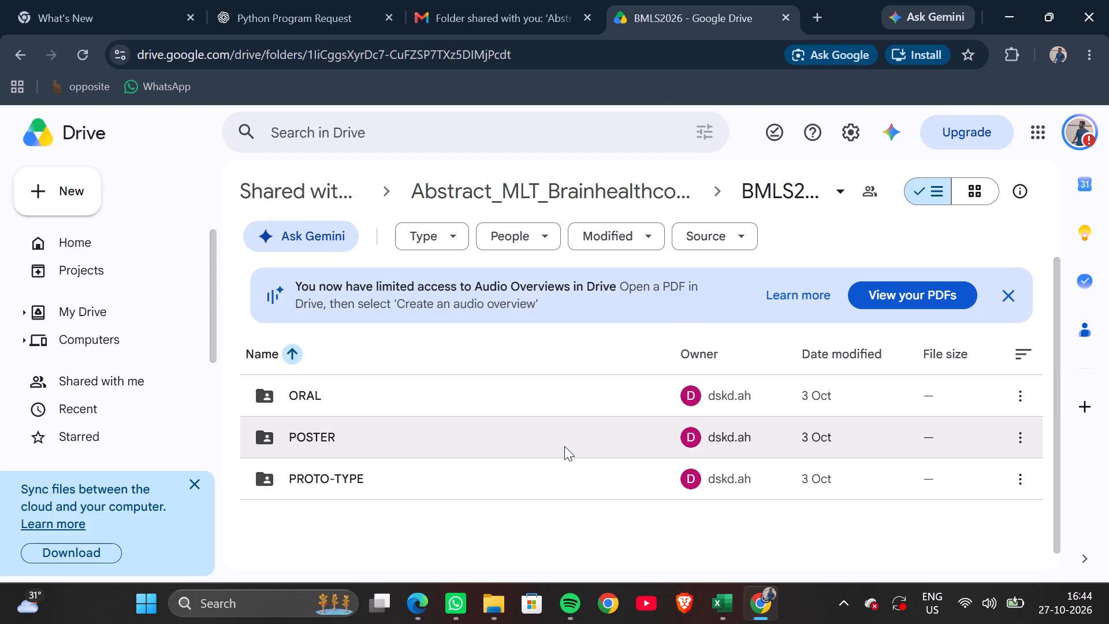
Check the contents of the PROTO-TYPE subfolder and return to the BMLS2026 folder.
double_click(524, 481)
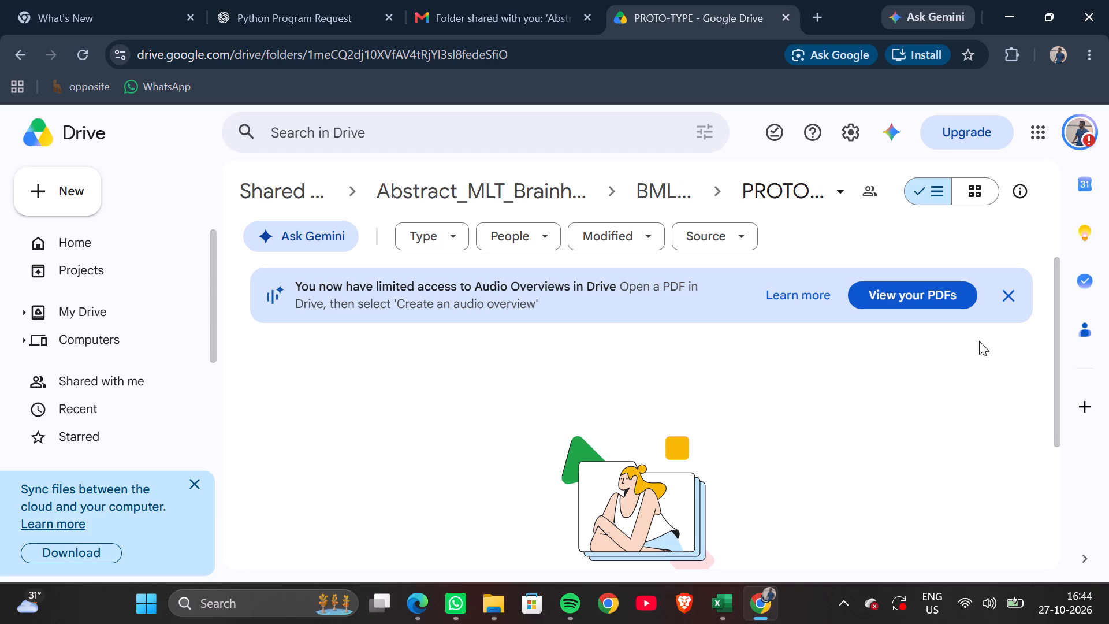
scroll(991, 328, "right", 9)
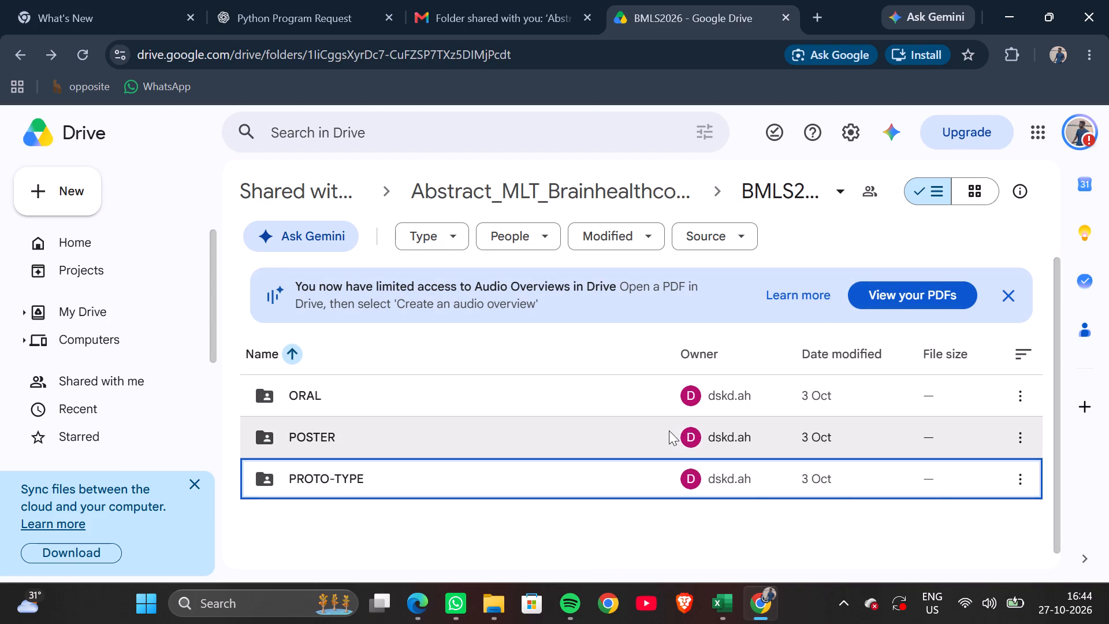
Check which files the POSTER subfolder contains and go back to the BMLS2026 folder.
double_click(579, 441)
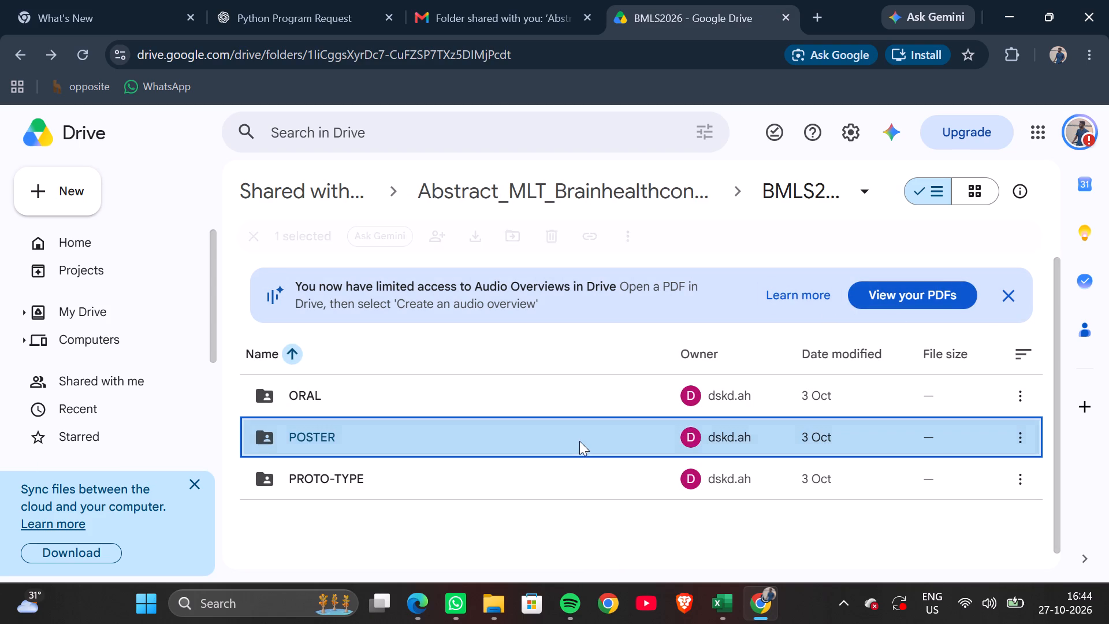
left_click(579, 441)
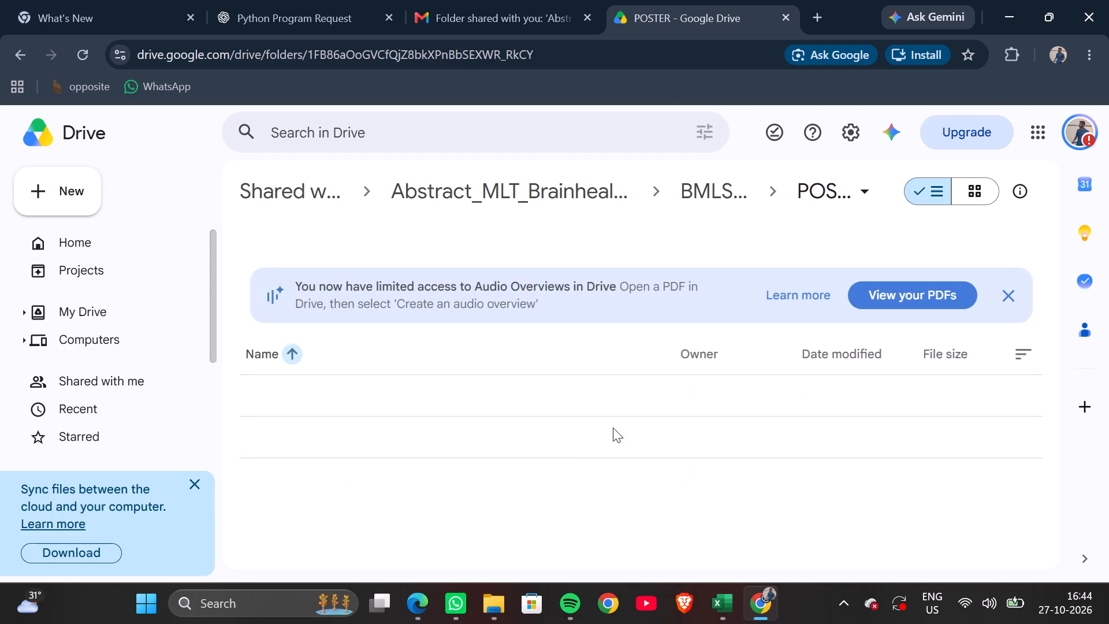
scroll(689, 476, "right", 8)
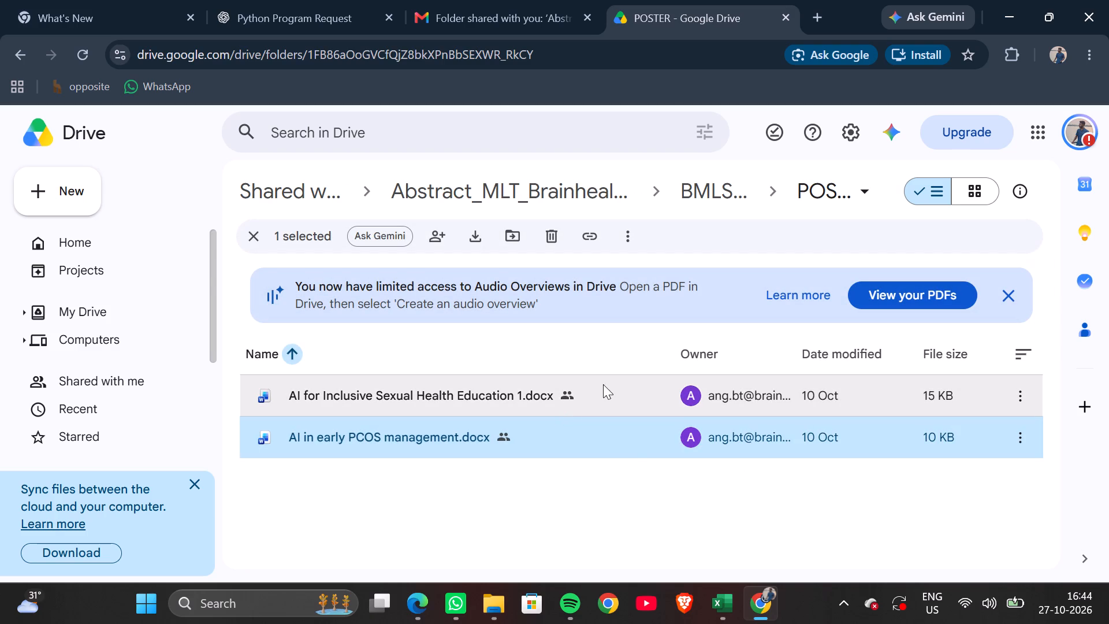
scroll(849, 320, "right", 8)
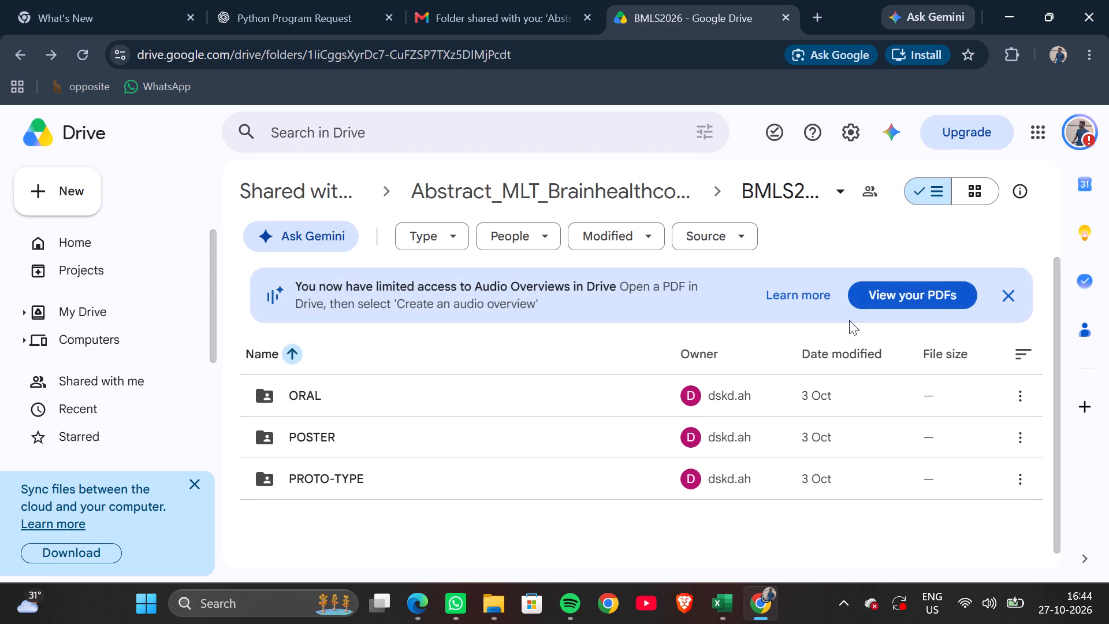
scroll(849, 320, "right", 13)
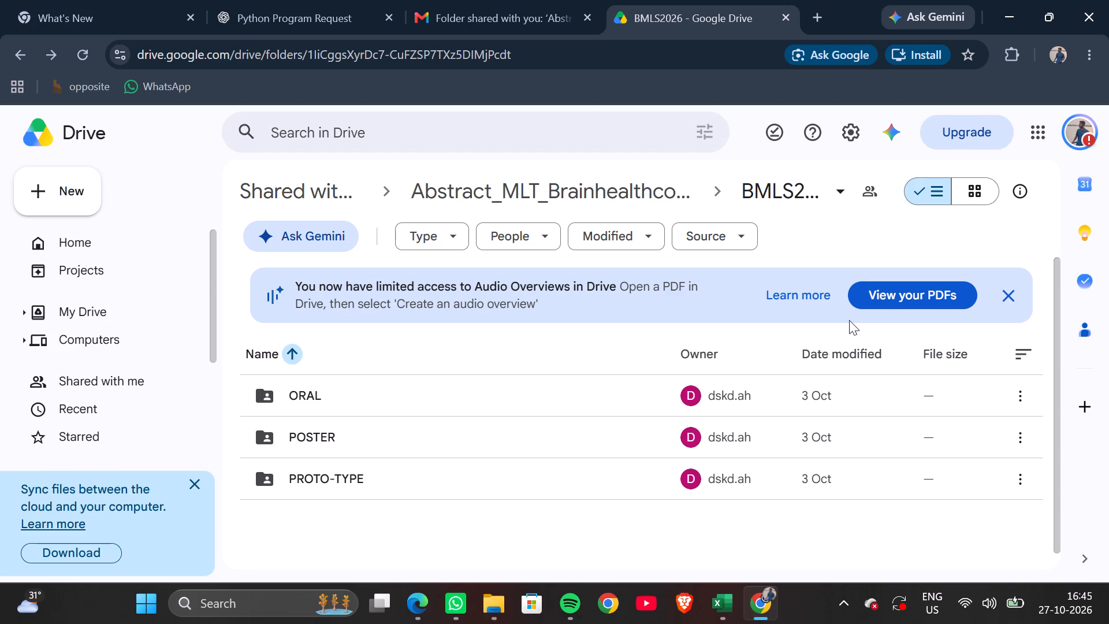
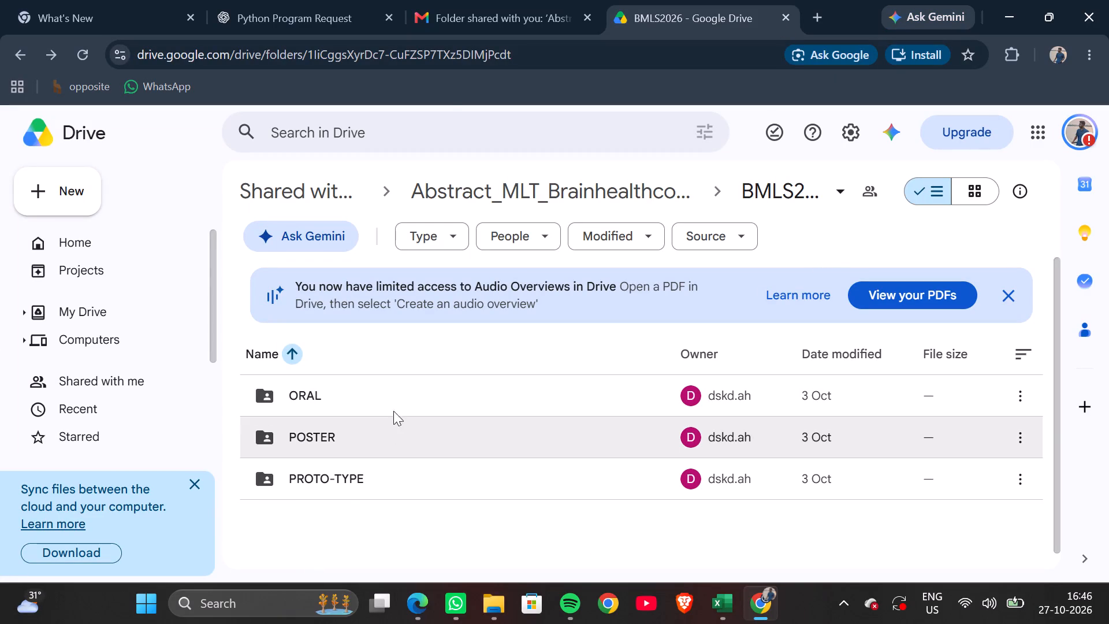
Check the contents of the ORAL subfolder again, dismiss the antivirus expiration notice, and return to the BMLS2026 folder.
left_click(395, 392)
double_click(395, 392)
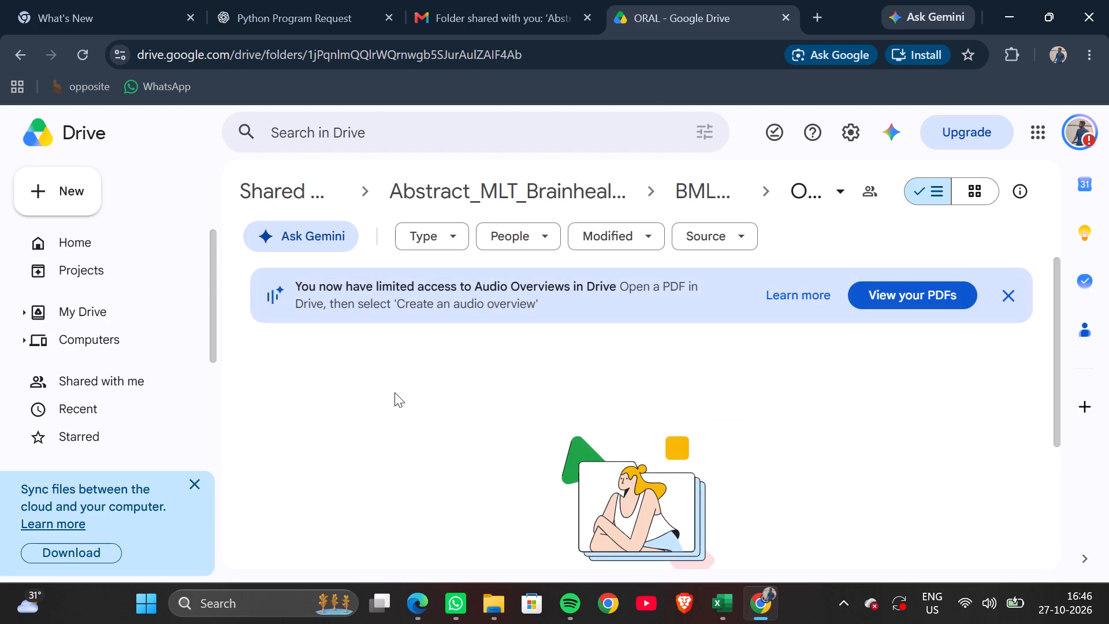
scroll(395, 392, "right", 6)
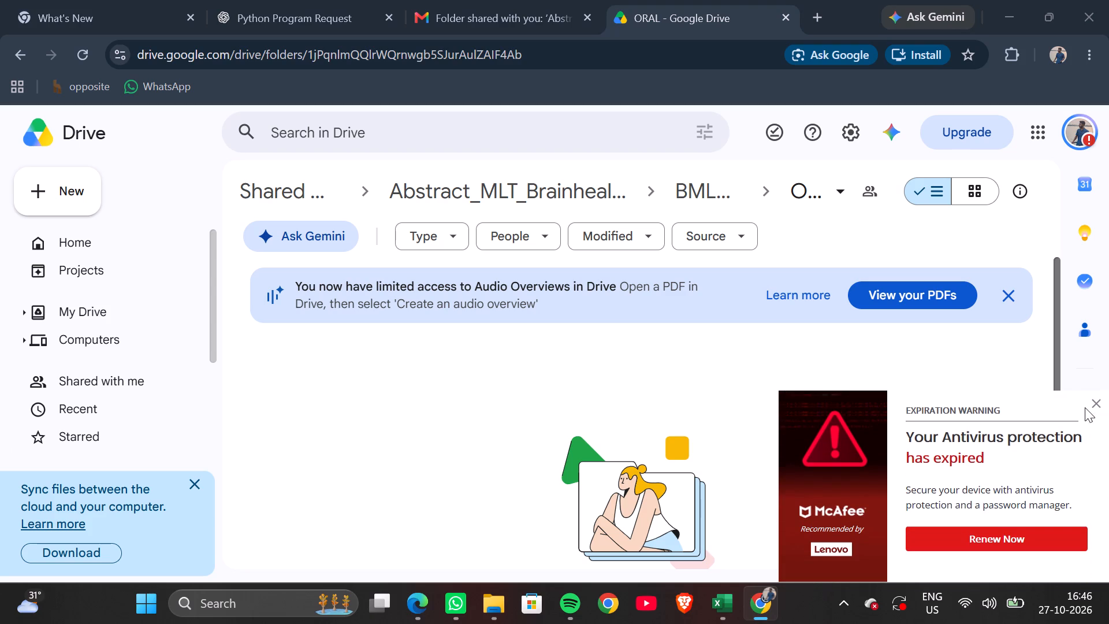
left_click(1096, 401)
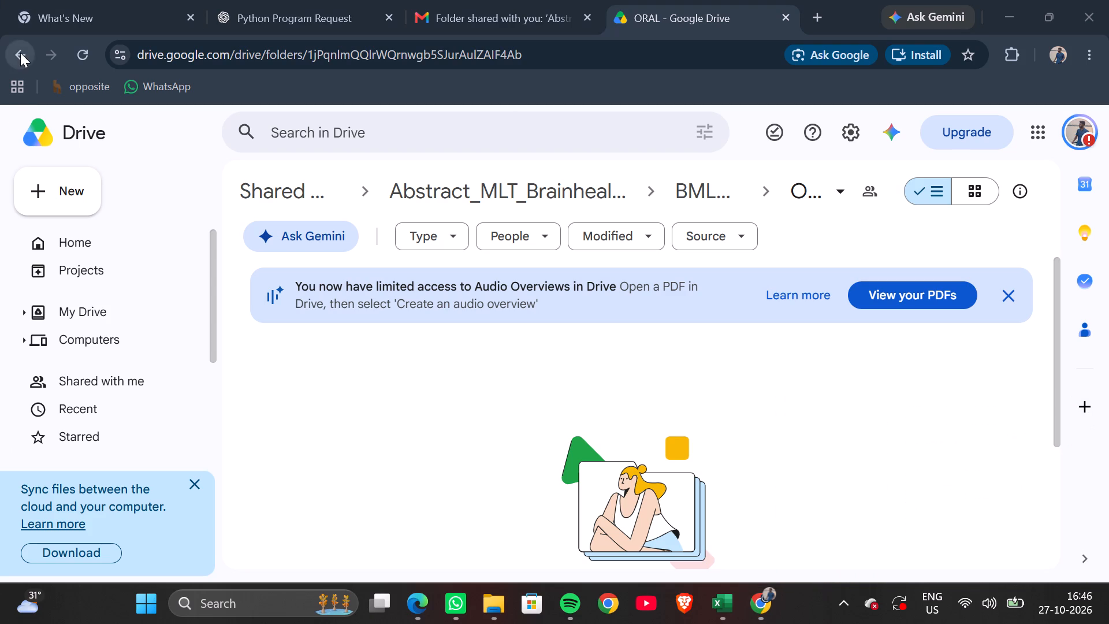
left_click(20, 53)
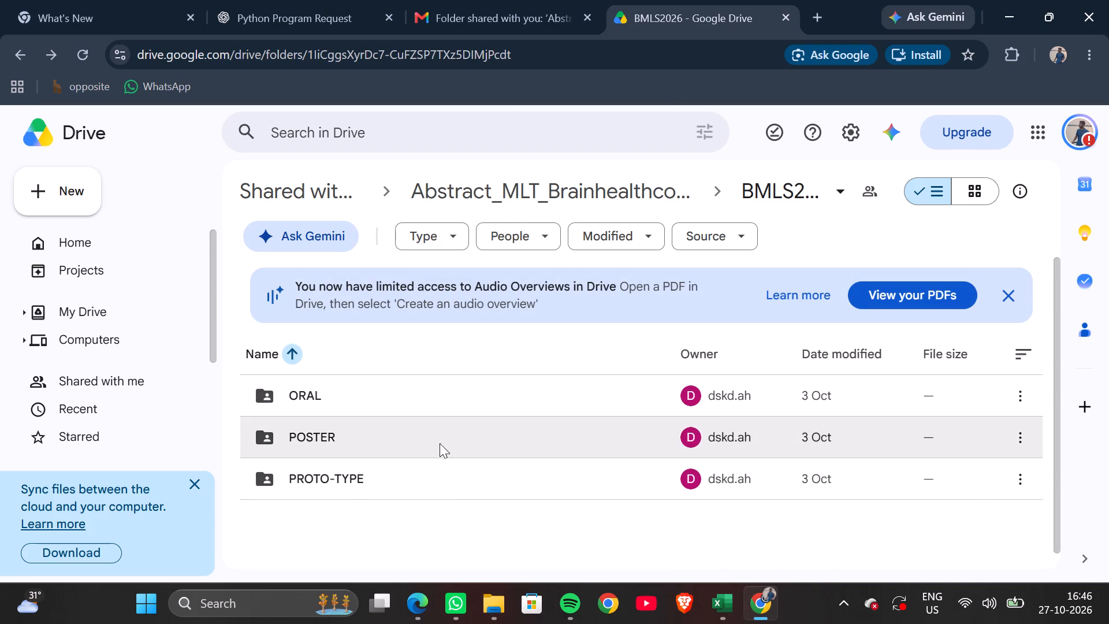
Check the contents of the PROTO-TYPE subfolder again and return to the BMLS2026 folder.
left_click(438, 492)
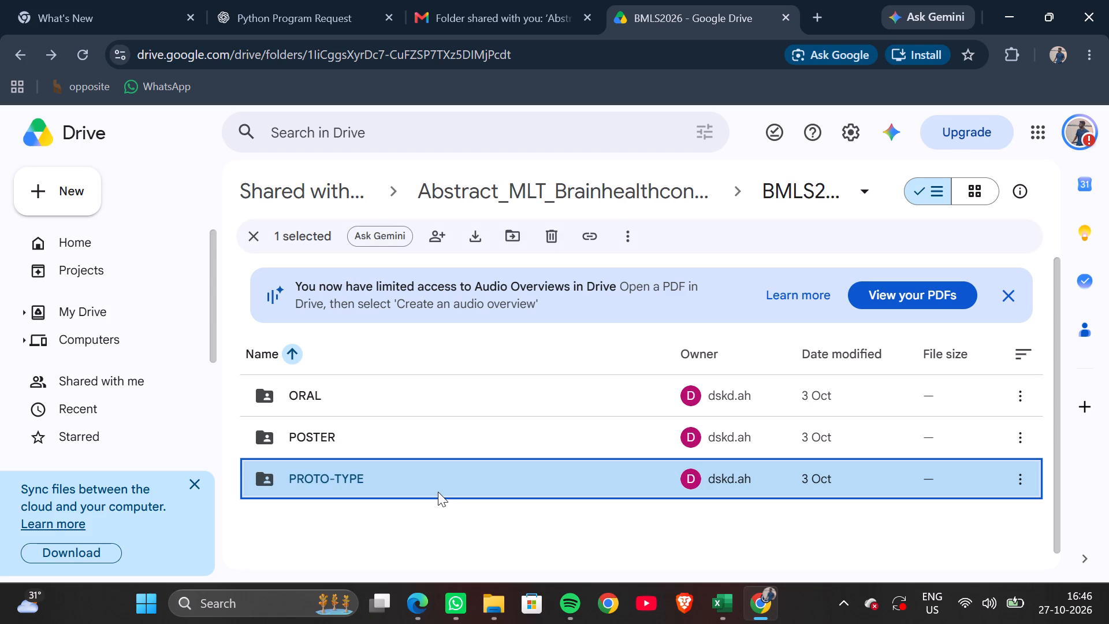
double_click(438, 492)
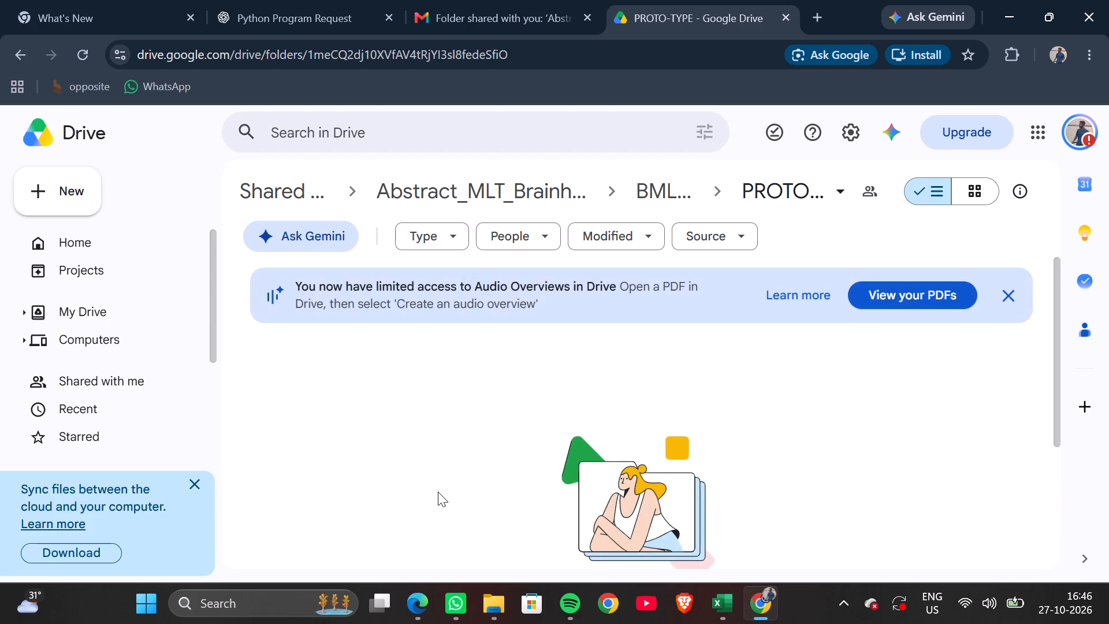
left_click(17, 57)
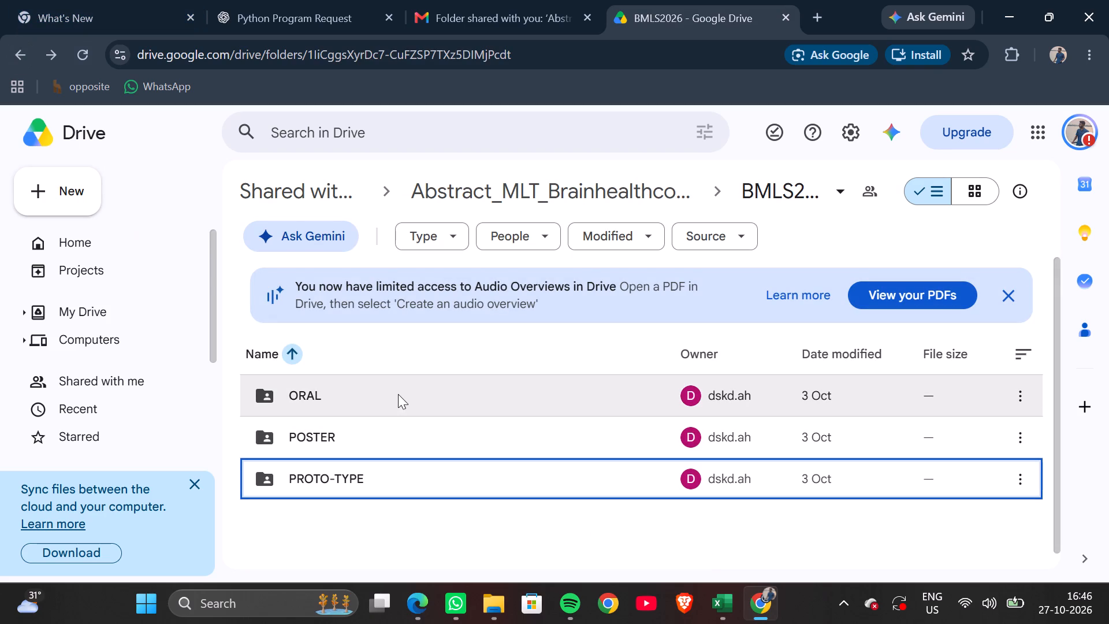
Look into the ORAL subfolder once more and go back to the BMLS2026 folder.
scroll(728, 392, "right", 14)
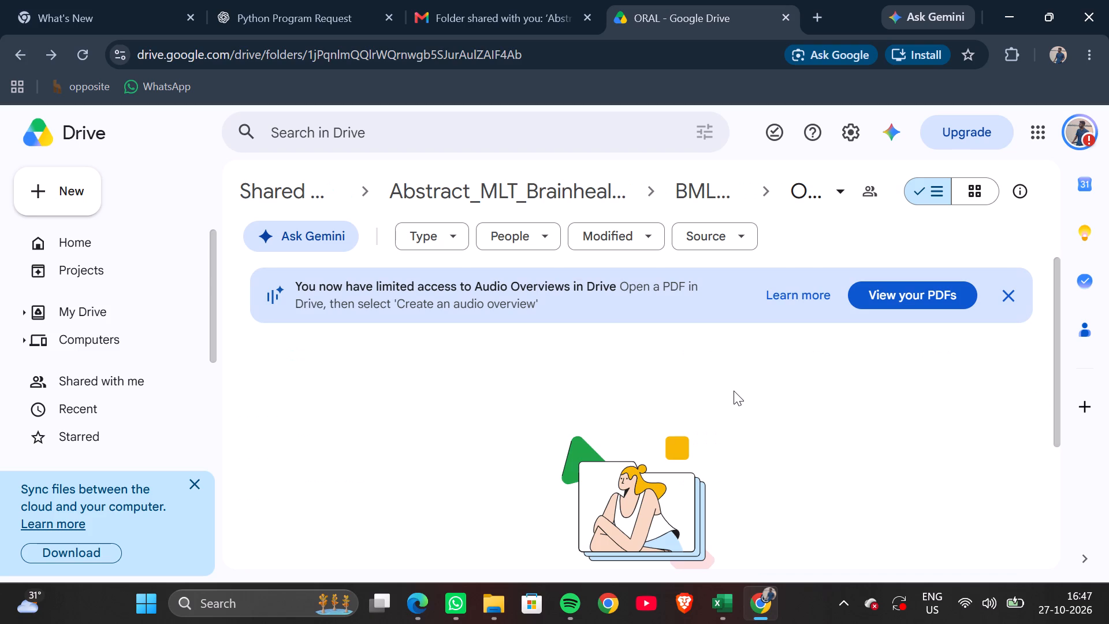
scroll(734, 391, "right", 14)
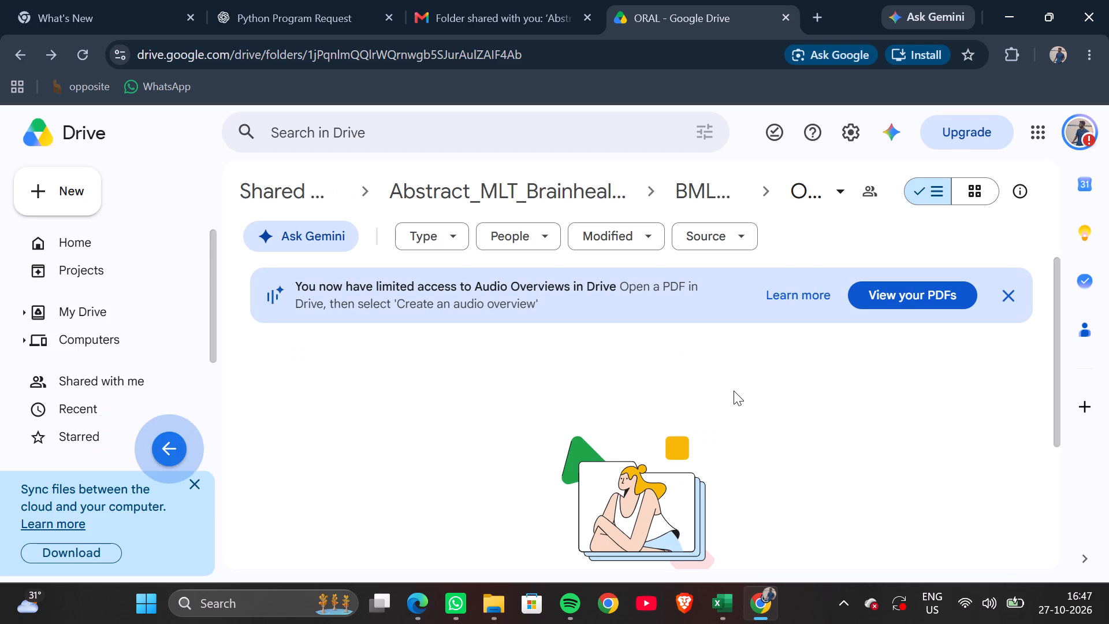
scroll(734, 391, "right", 2)
Open the detailed contact view of the subfolders' owner and examine the contact page for further information.
scroll(734, 391, "down", 2)
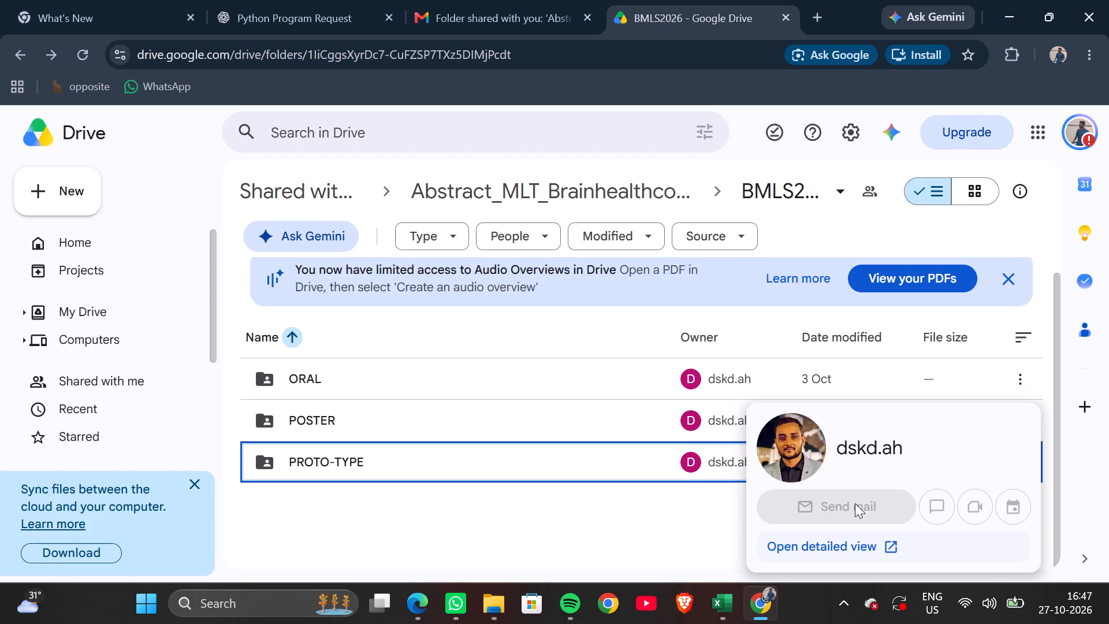
left_click(856, 543)
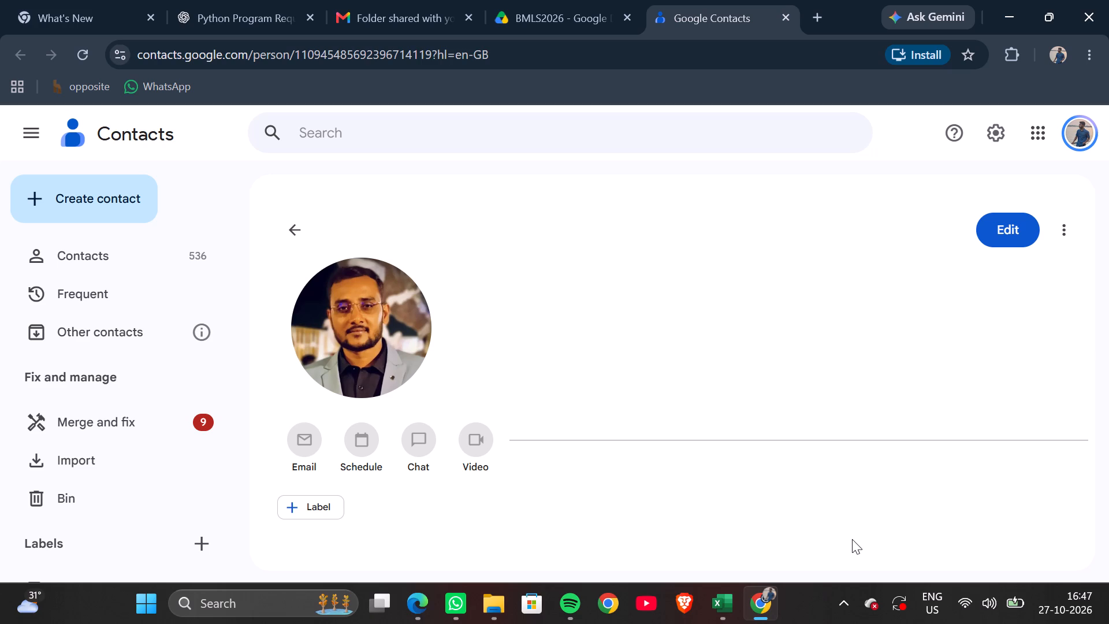
scroll(852, 539, "down", 3)
scroll(585, 399, "down", 9)
scroll(585, 399, "up", 4)
scroll(585, 399, "down", 5)
scroll(585, 399, "up", 4)
scroll(585, 399, "down", 4)
scroll(585, 399, "up", 3)
scroll(585, 399, "down", 3)
scroll(585, 399, "up", 2)
scroll(585, 399, "down", 3)
scroll(585, 399, "up", 3)
scroll(585, 399, "down", 3)
scroll(585, 399, "up", 3)
scroll(585, 399, "down", 3)
scroll(585, 399, "up", 3)
scroll(585, 399, "down", 3)
scroll(585, 399, "up", 3)
scroll(585, 399, "down", 3)
scroll(585, 399, "up", 3)
scroll(585, 399, "down", 3)
scroll(585, 399, "up", 4)
scroll(585, 399, "down", 4)
Leave the owner's contact page for the full contacts list and look through its first entries.
left_click(299, 226)
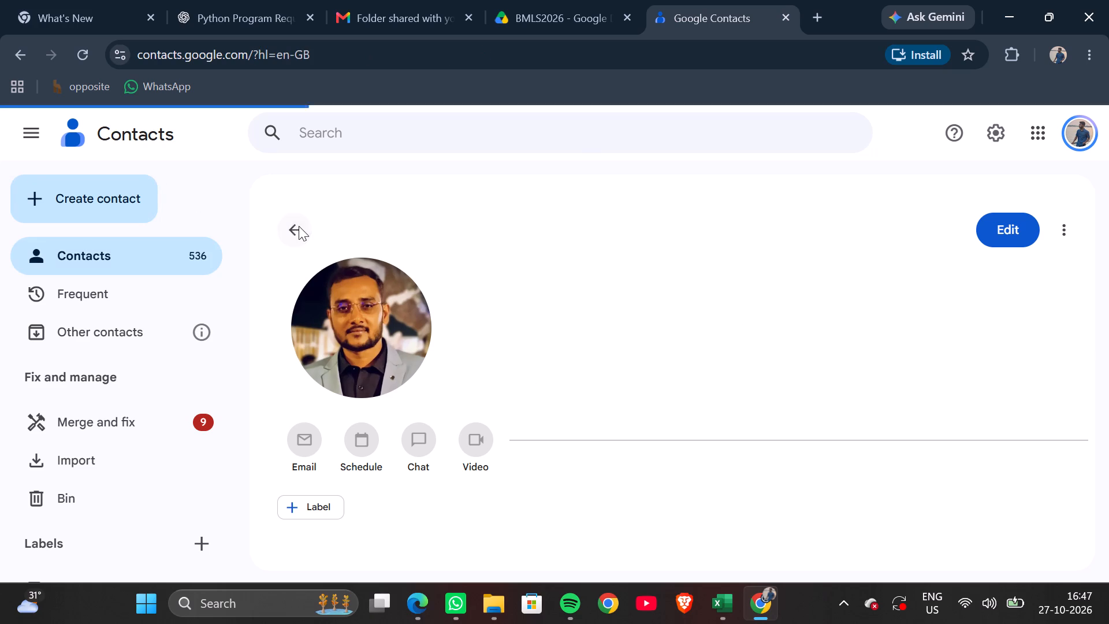
scroll(530, 478, "down", 5)
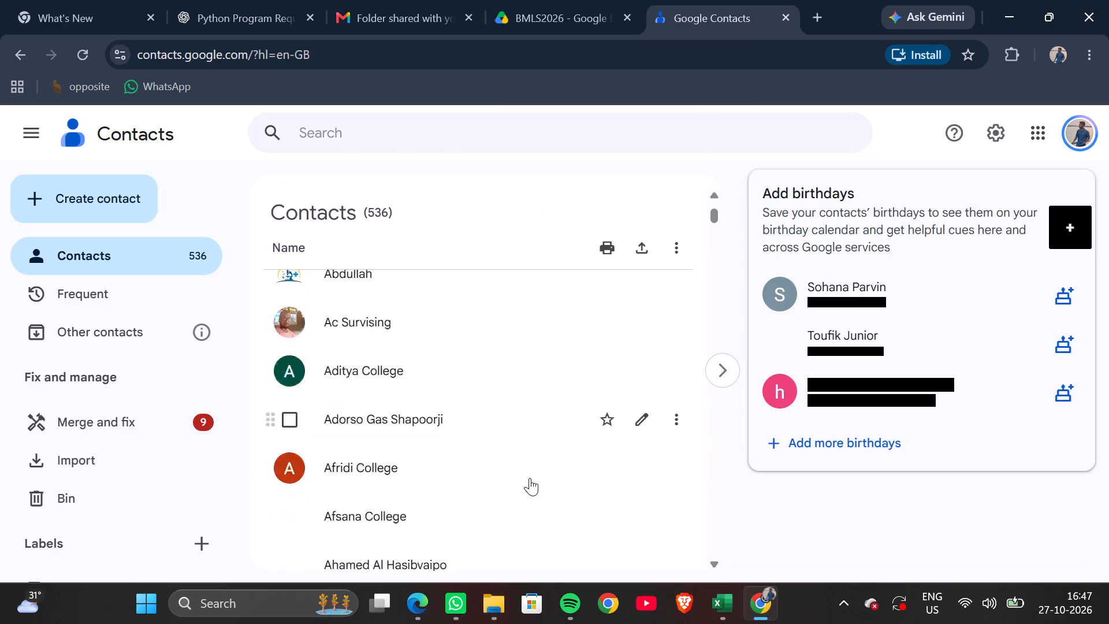
scroll(530, 470, "up", 9)
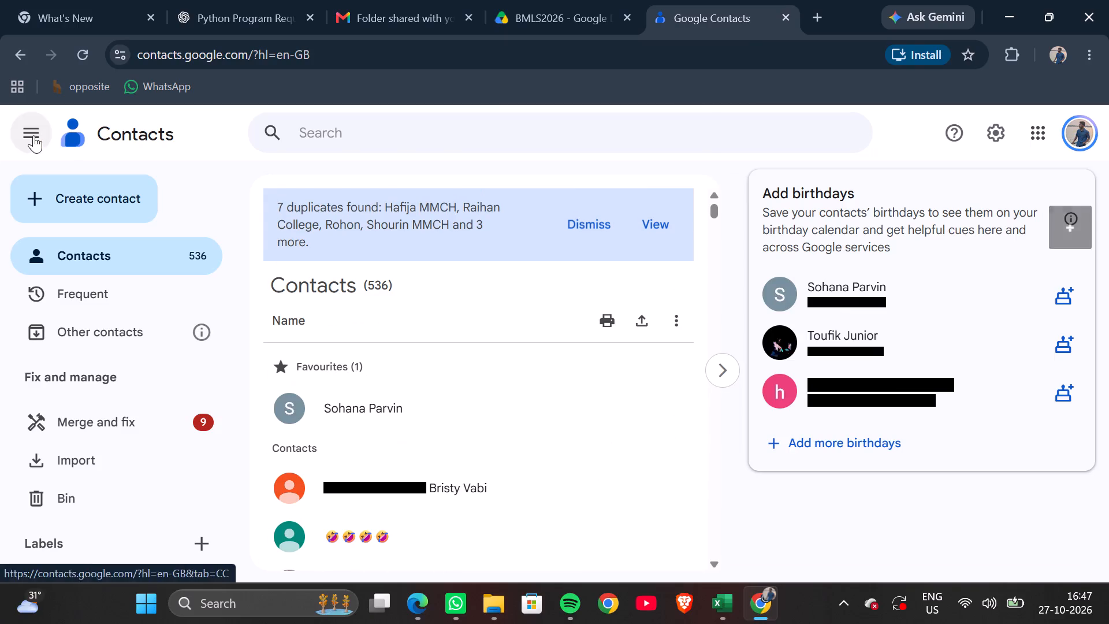
Close the Google Contacts page and return to the BMLS2026 folder in Google Drive.
left_click_drag(95, 304, 58, 299)
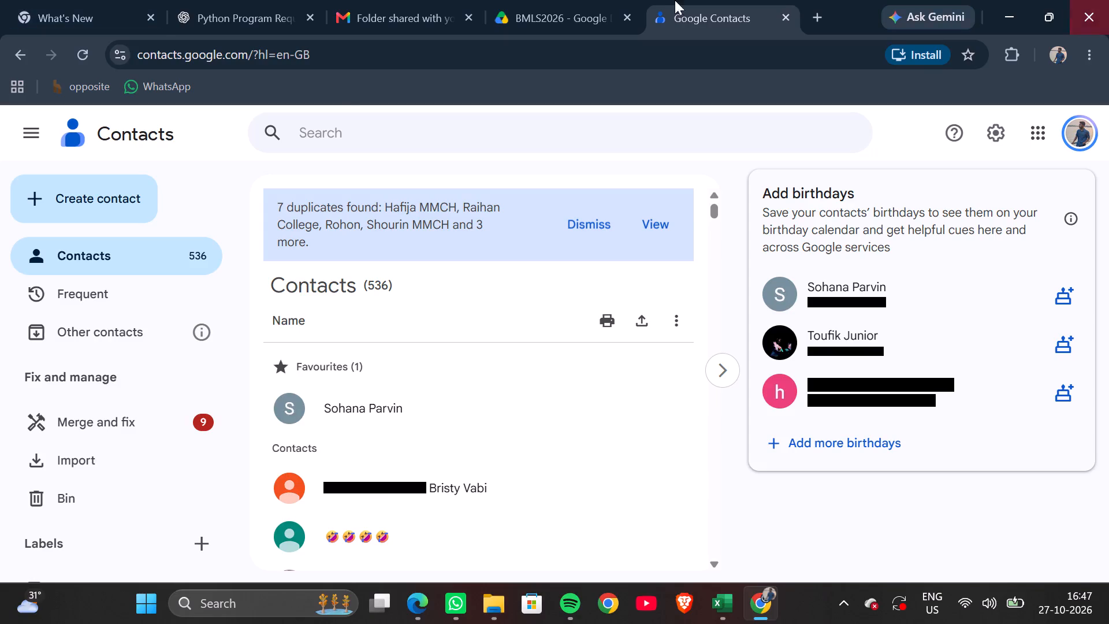
left_click(786, 17)
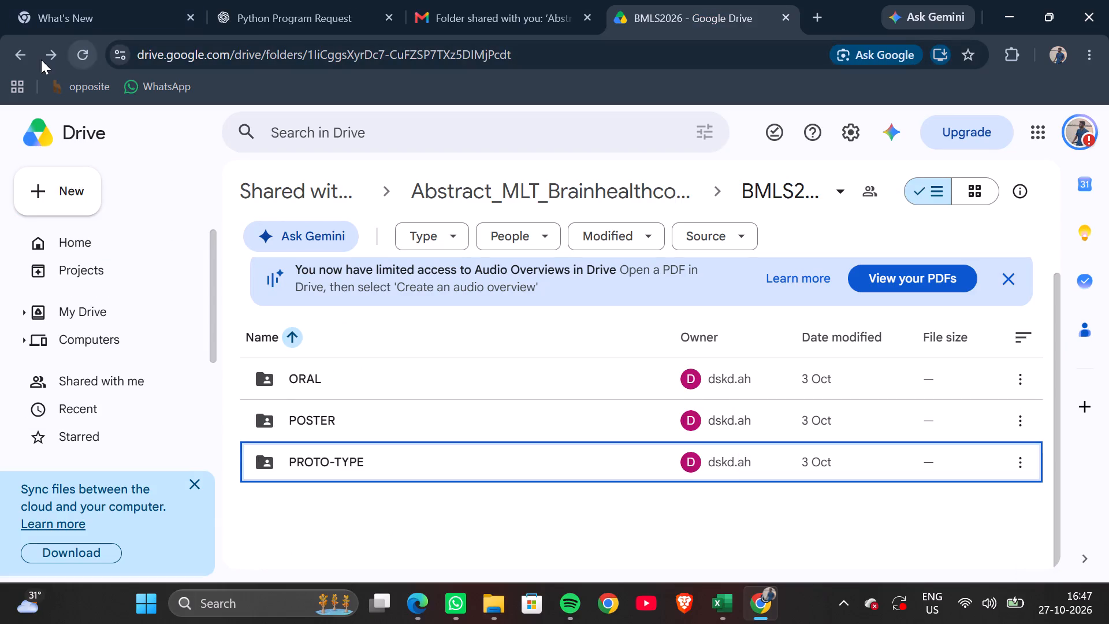
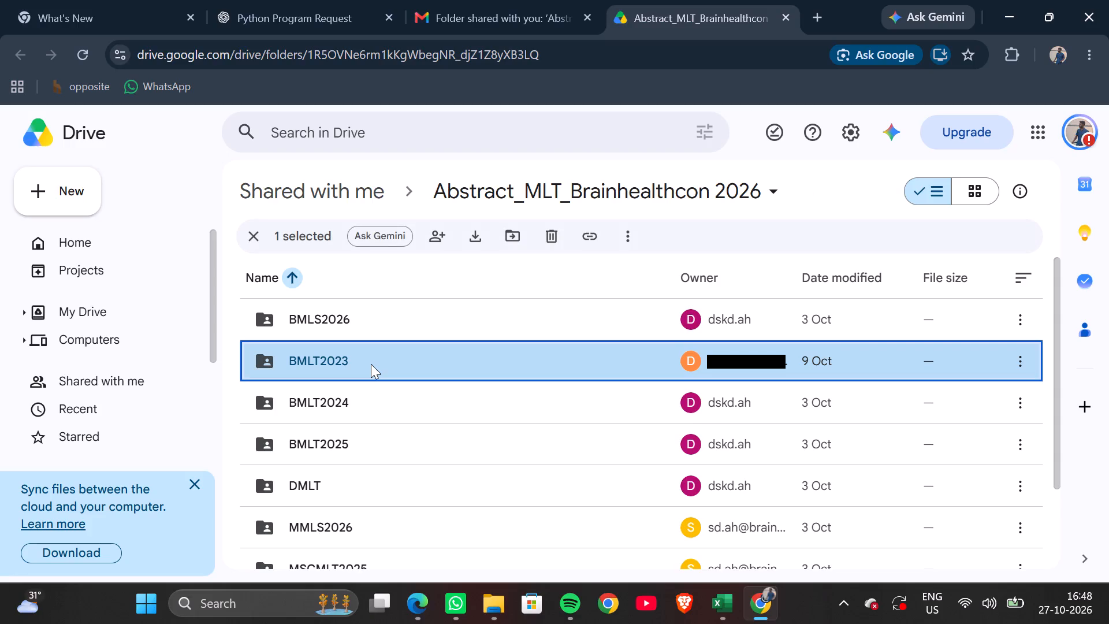
Open the Functionalized Rare Earth Metal Oxide Nanoparticles abstract from the ORAL subfolder of the BMLT2023 folder.
double_click(371, 364)
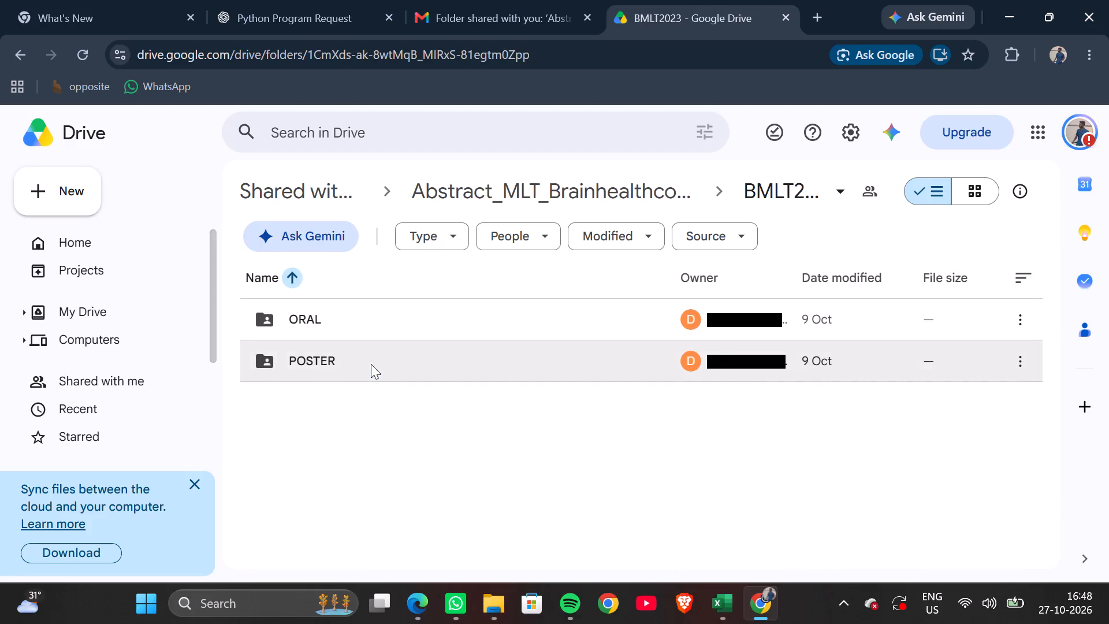
left_click(371, 364)
double_click(381, 313)
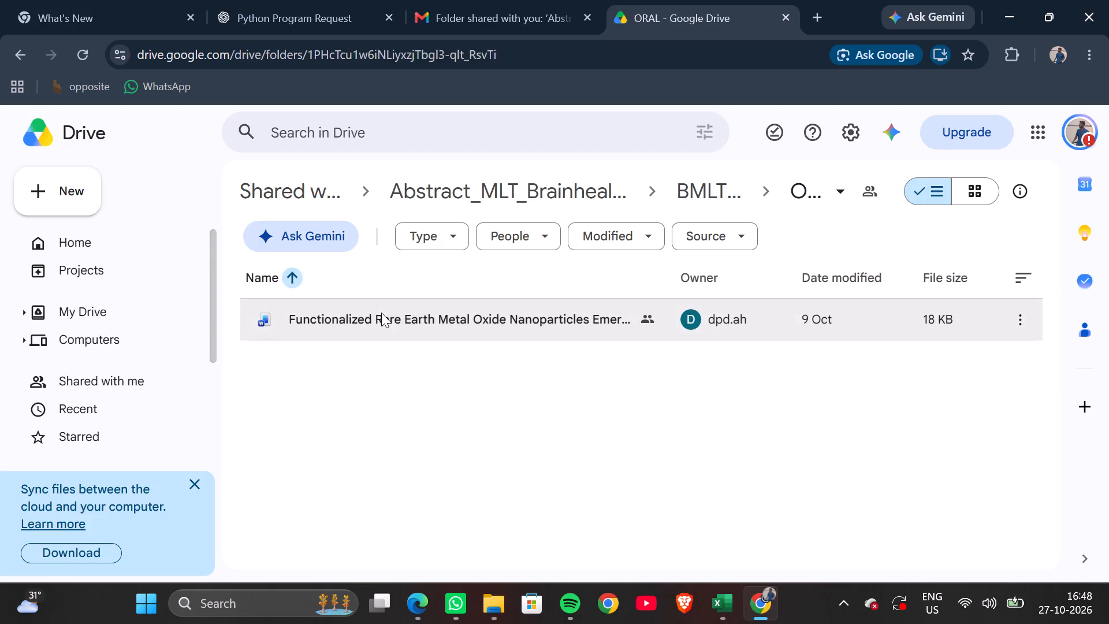
double_click(392, 314)
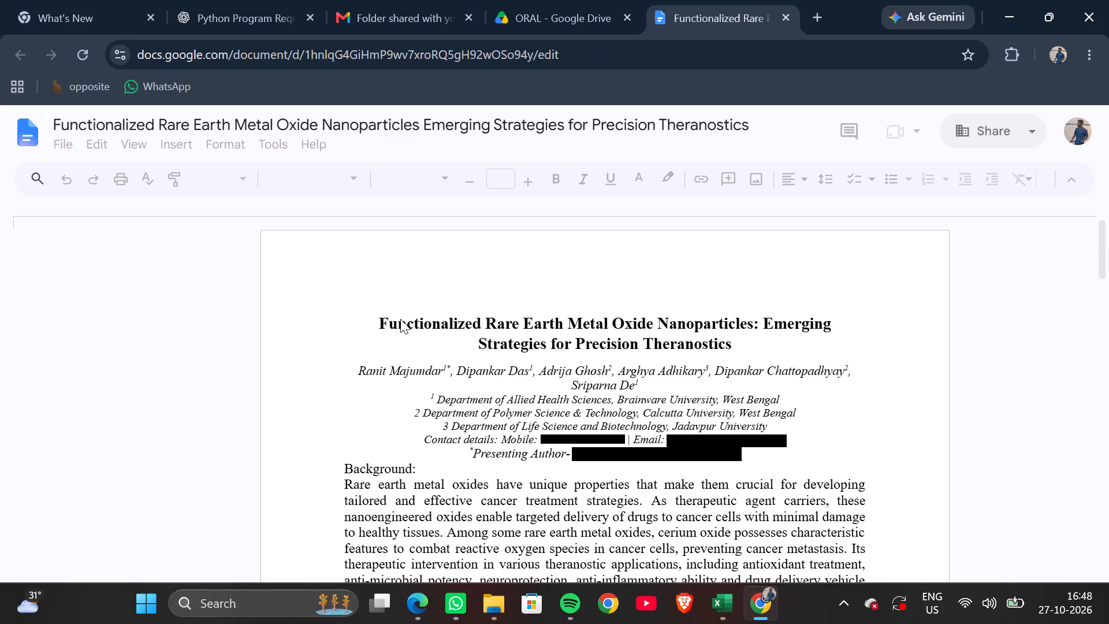
Copy the full two-line title of the abstract and decline the Gemini student plan offer.
left_click_drag(377, 319, 446, 342)
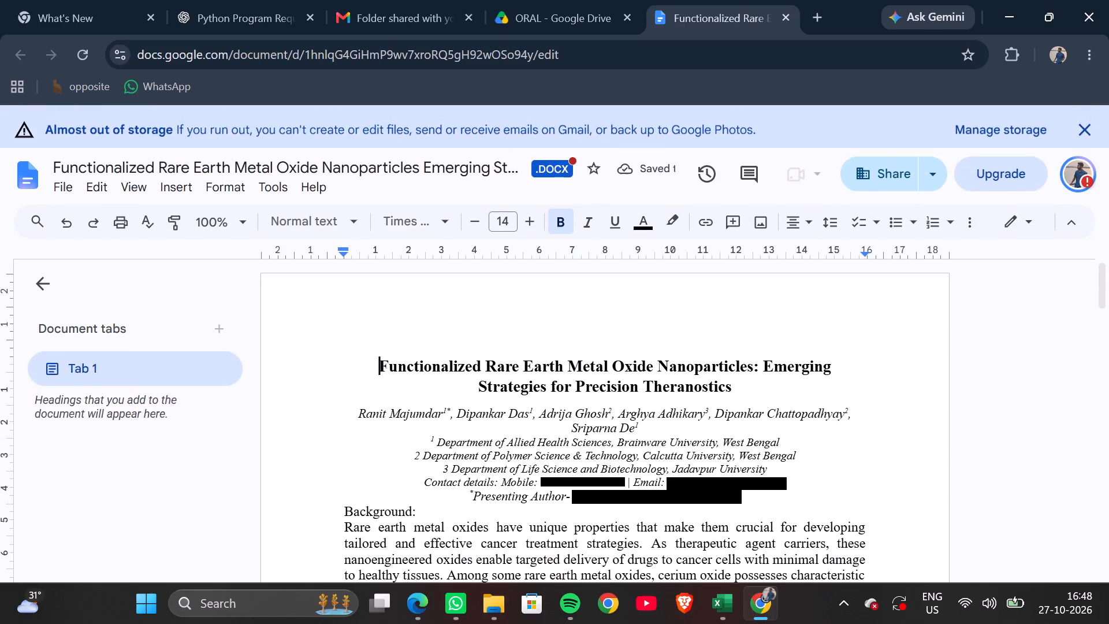
left_click_drag(446, 342, 761, 395)
key("ctrl+c")
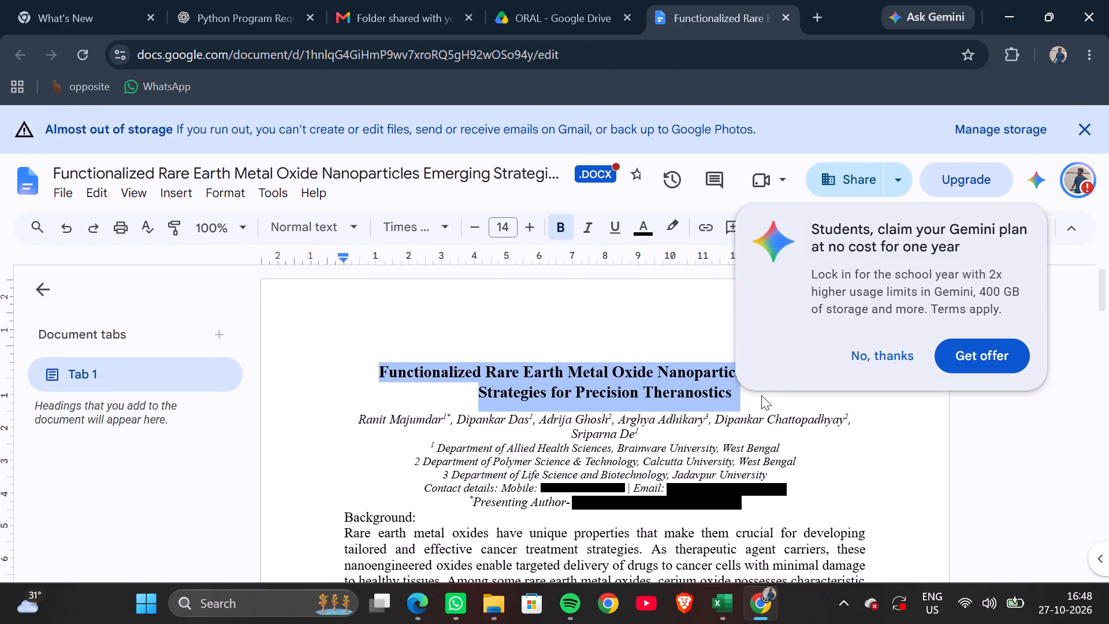
left_click(895, 352)
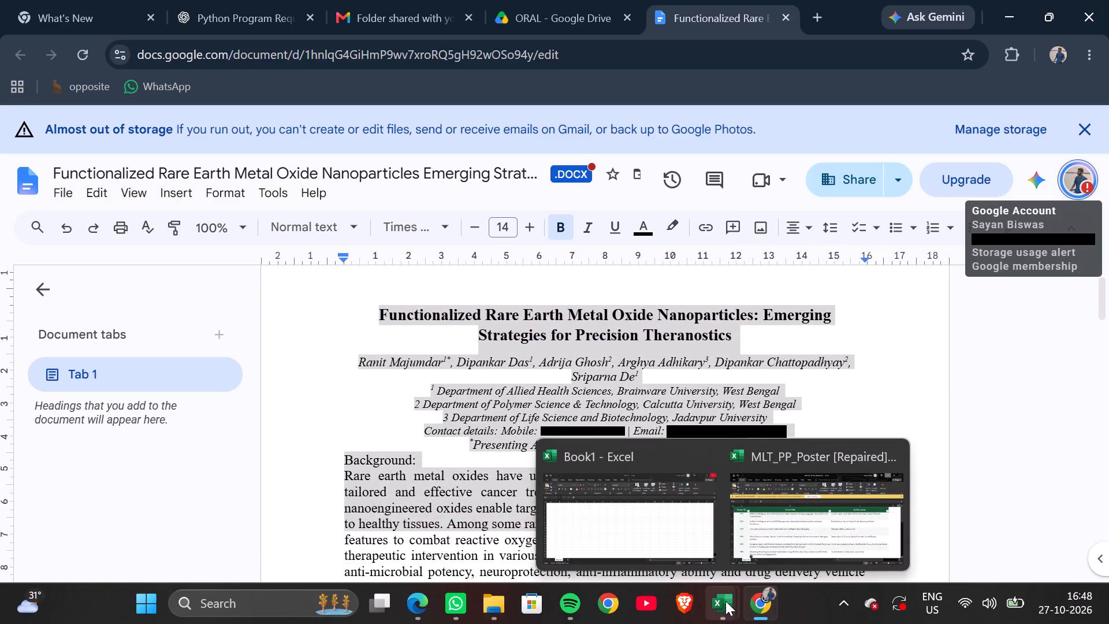
left_click(1032, 452)
Switch to the blank Book1 workbook in Excel and widen columns A, B and C, making B the widest.
left_click(709, 599)
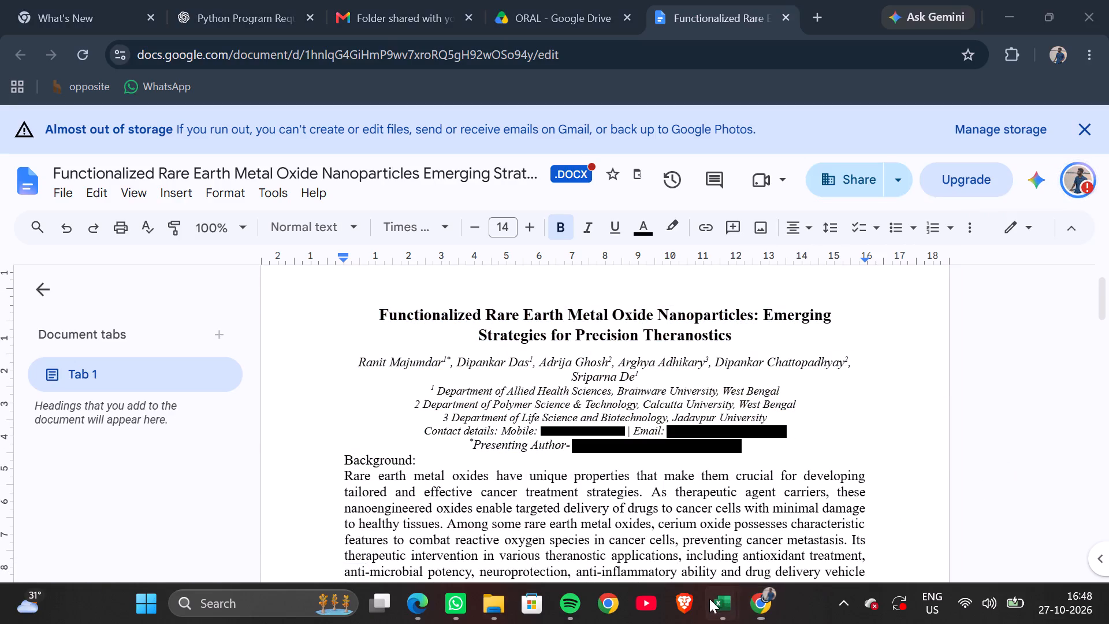
left_click(664, 484)
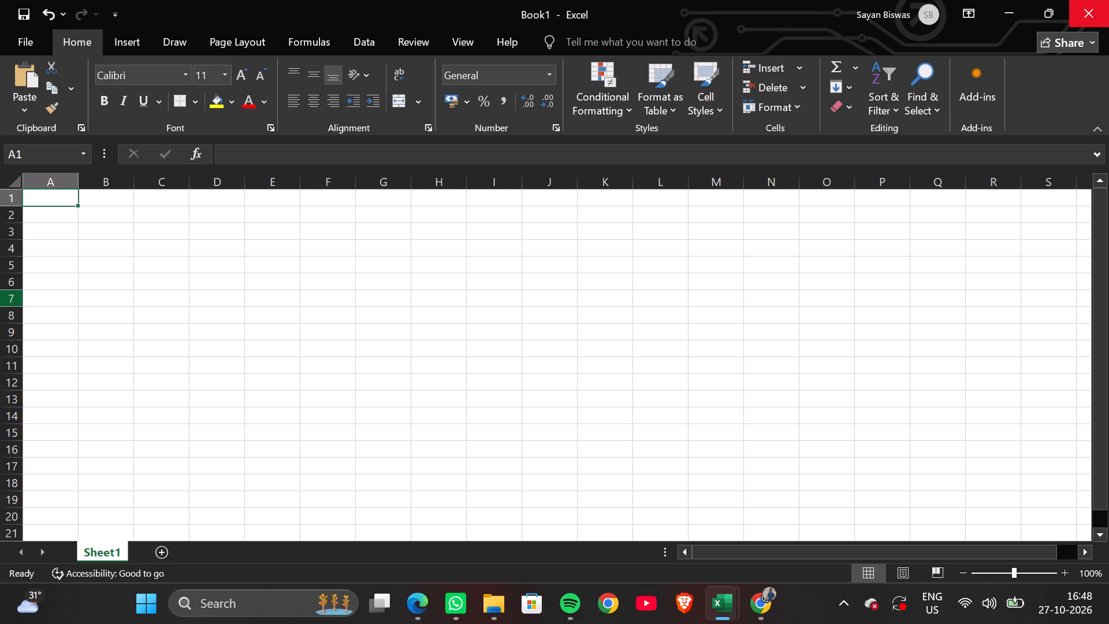
left_click_drag(76, 205, 187, 207)
left_click(187, 207)
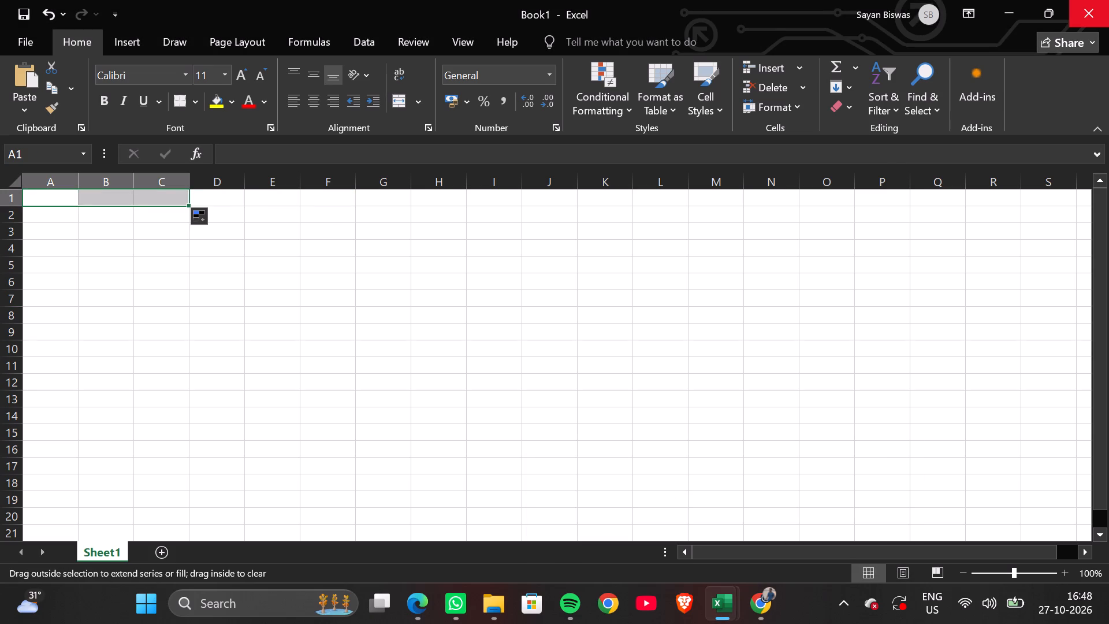
left_click_drag(79, 182, 87, 187)
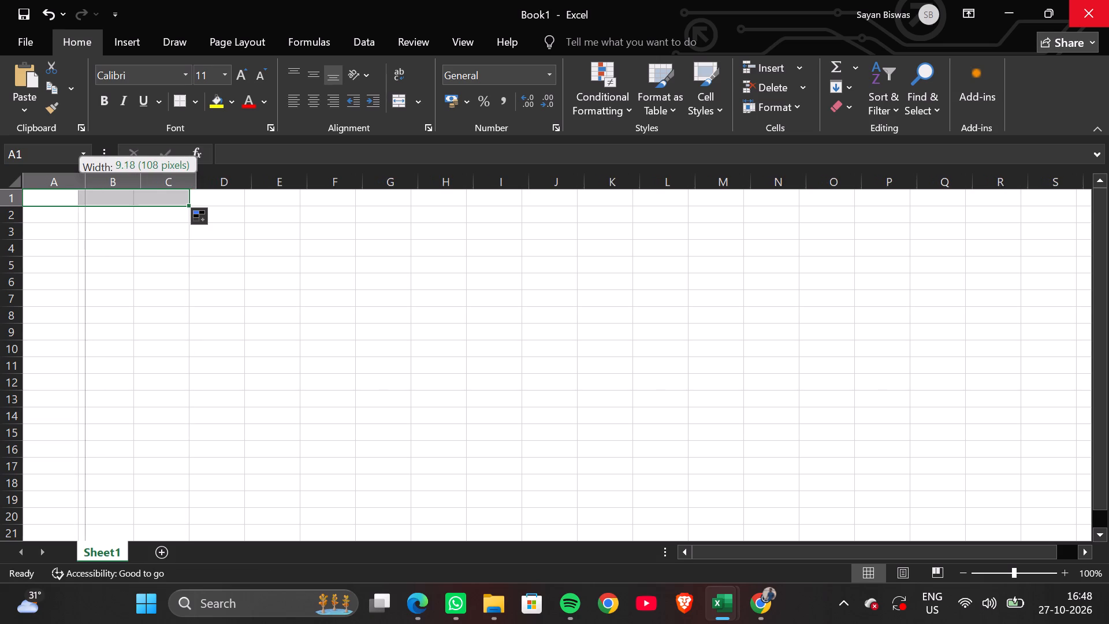
left_click_drag(87, 187, 95, 187)
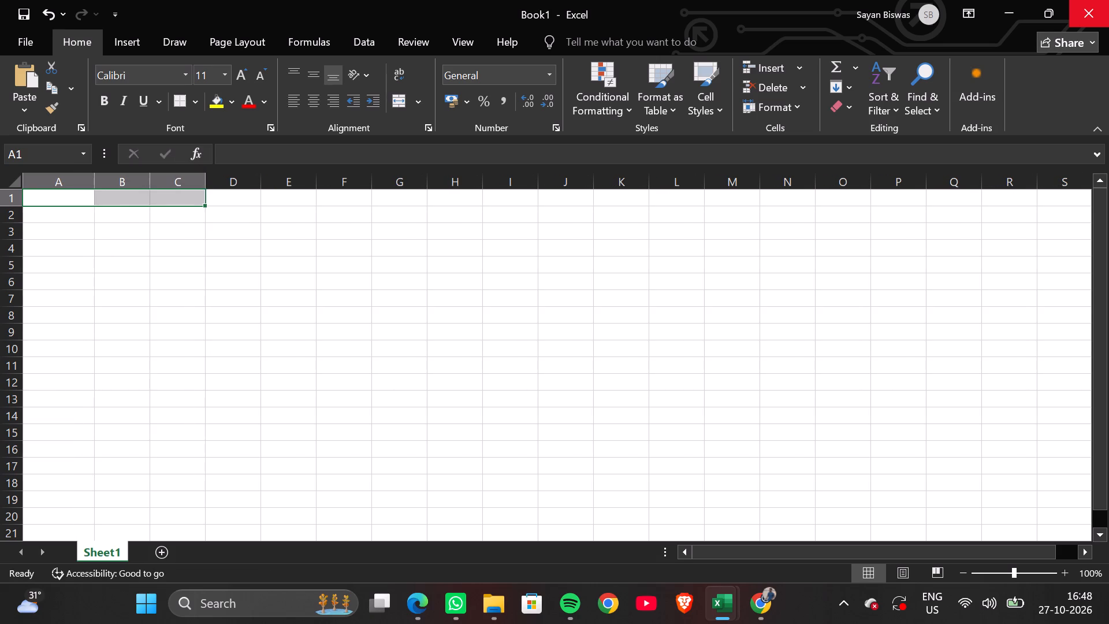
left_click_drag(147, 179, 500, 218)
left_click_drag(558, 181, 745, 185)
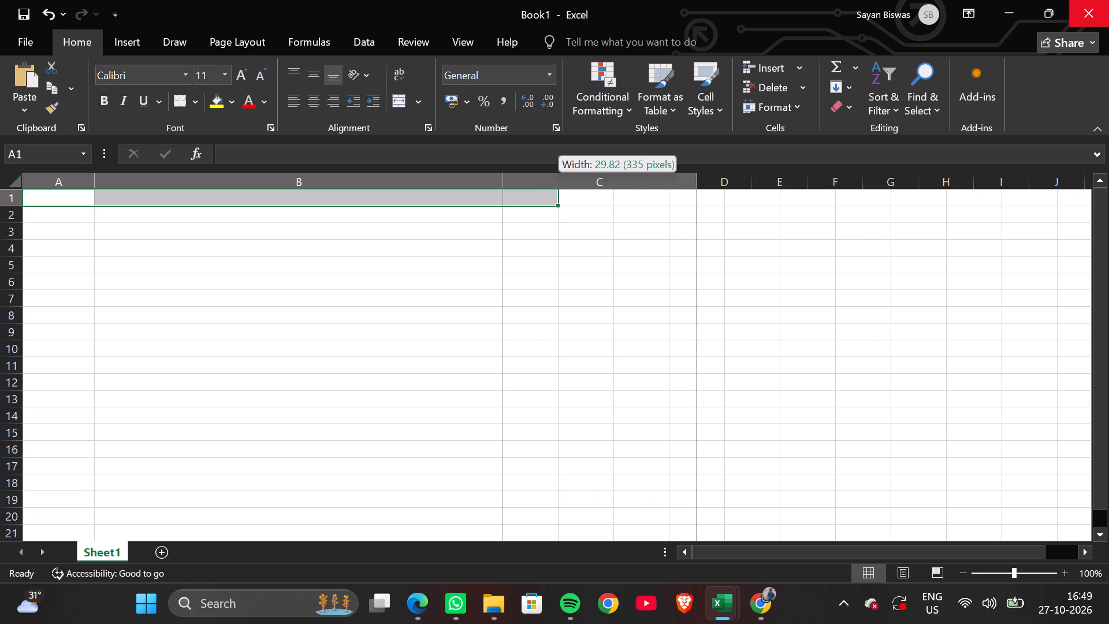
left_click_drag(745, 185, 610, 191)
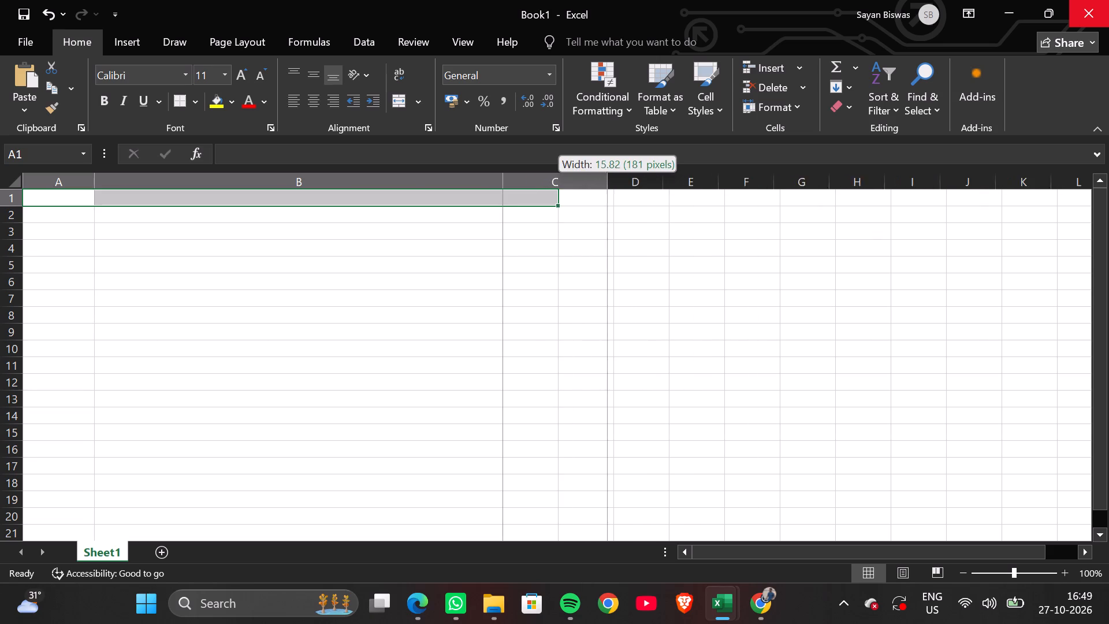
left_click_drag(610, 191, 669, 199)
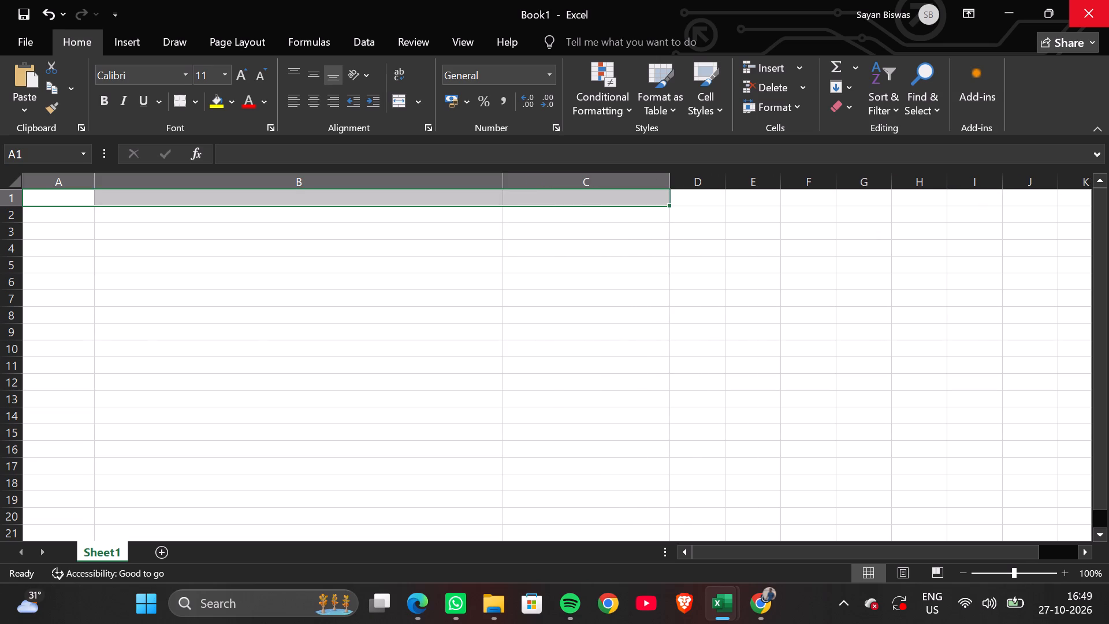
left_click_drag(502, 181, 403, 190)
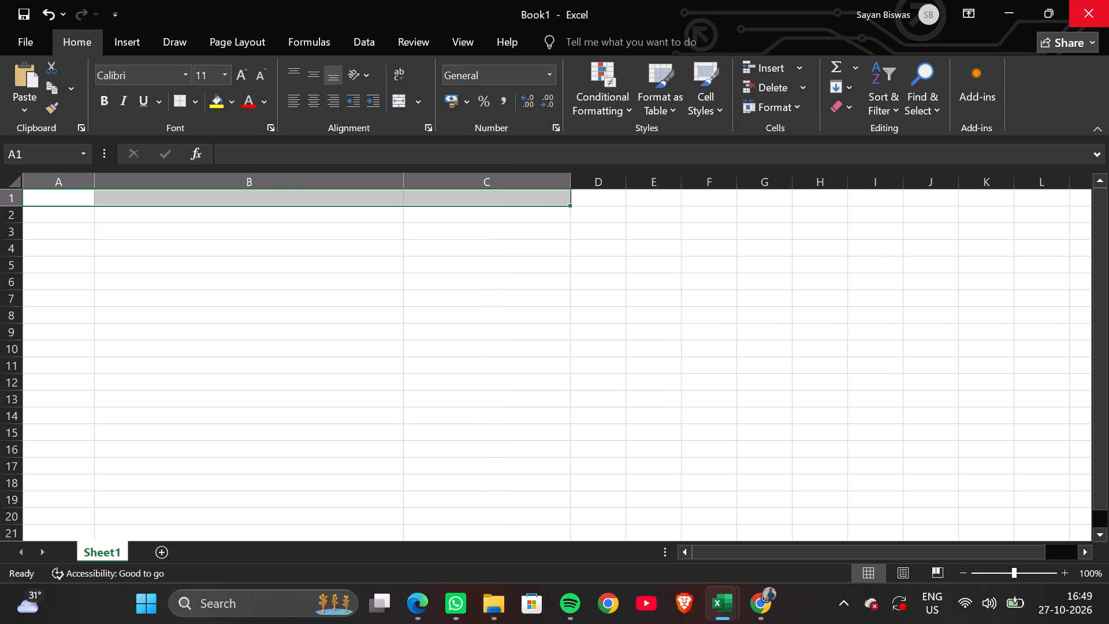
Paste the copied abstract title into cell B2 and widen column B until the whole title fits.
left_click(147, 213)
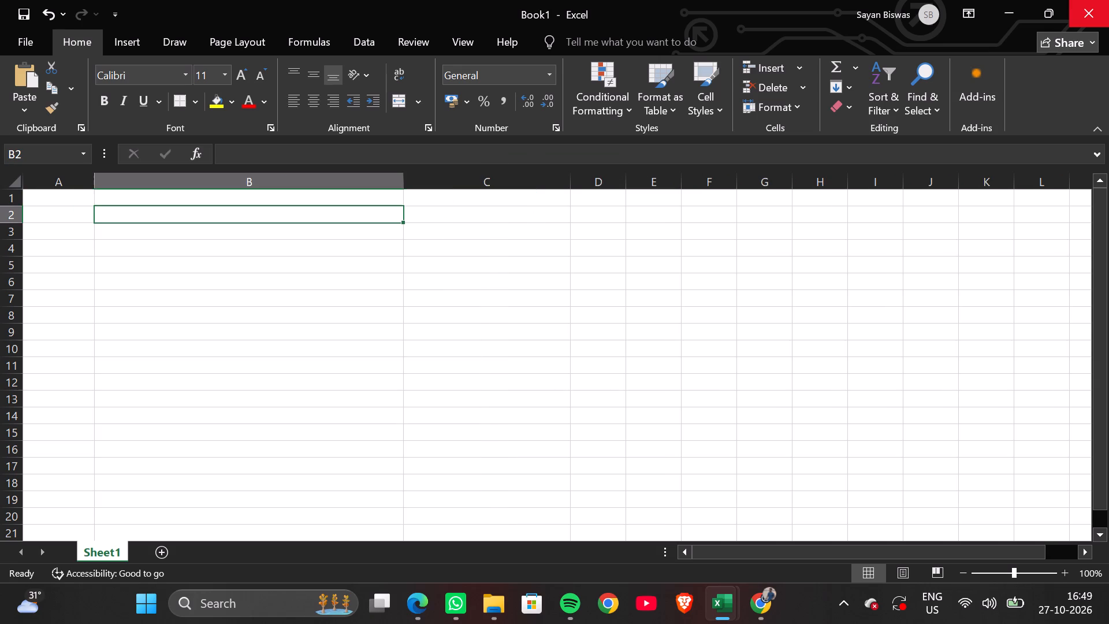
double_click(148, 213)
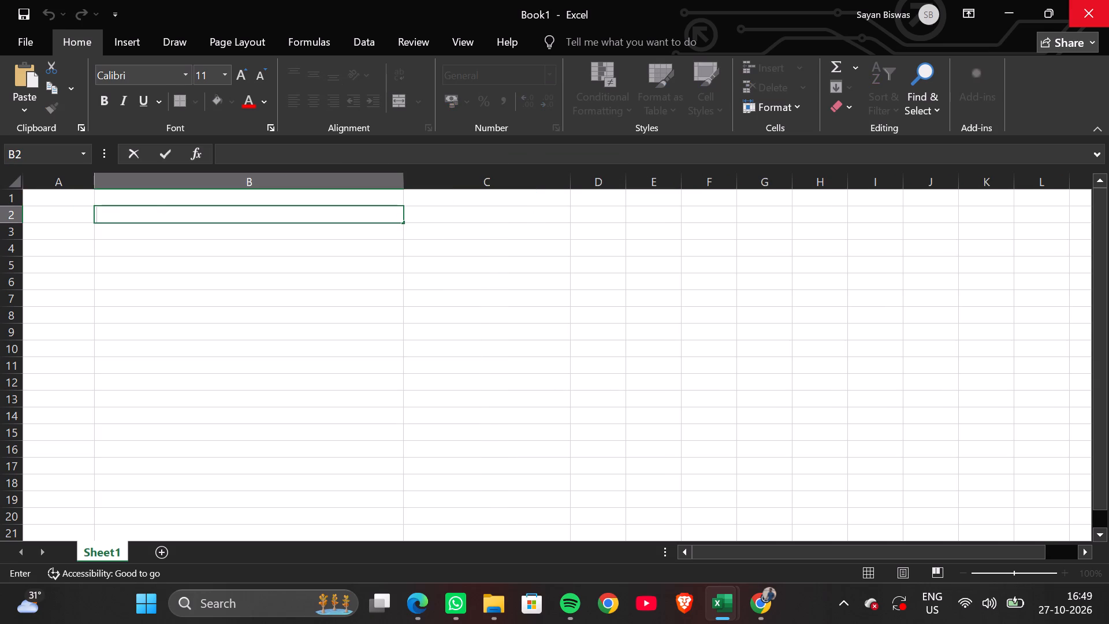
key("ctrl+v")
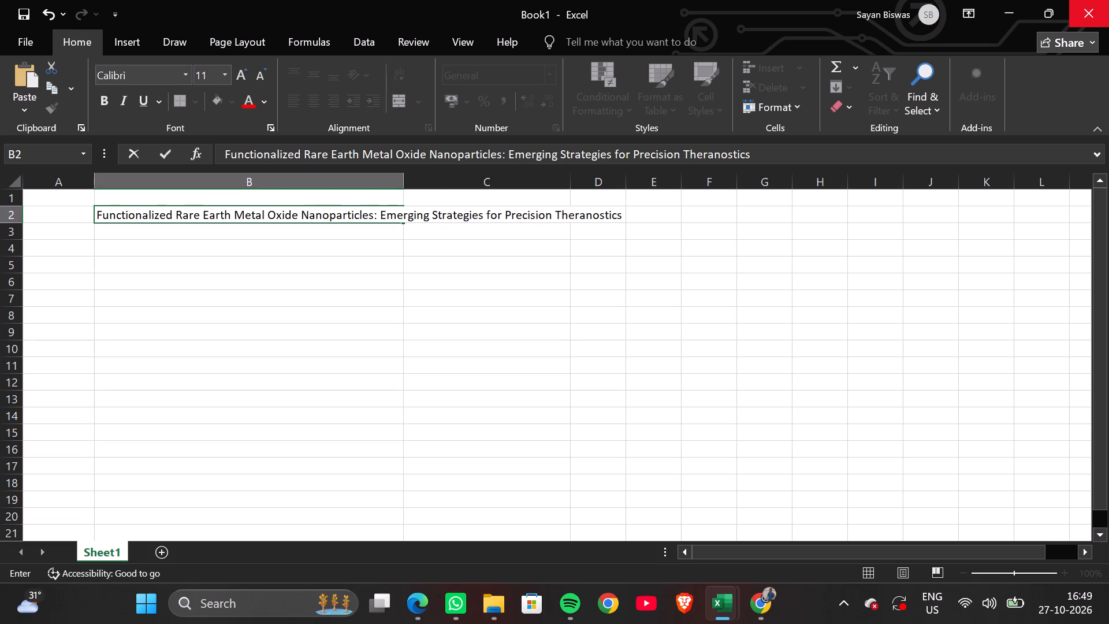
left_click_drag(404, 184, 513, 194)
left_click_drag(403, 180, 530, 194)
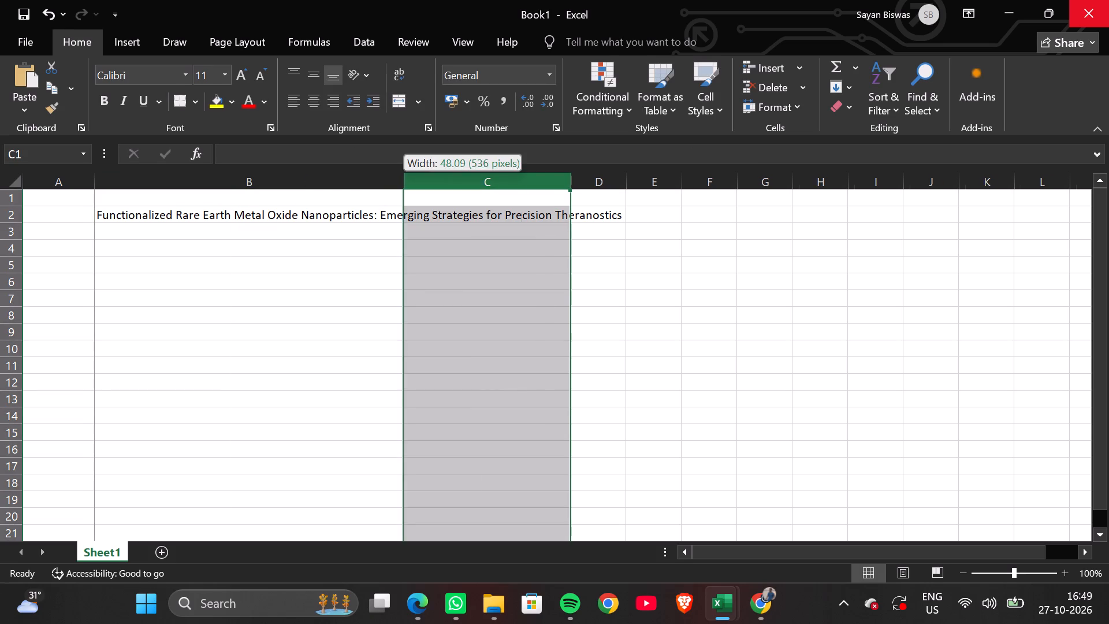
left_click_drag(530, 194, 644, 202)
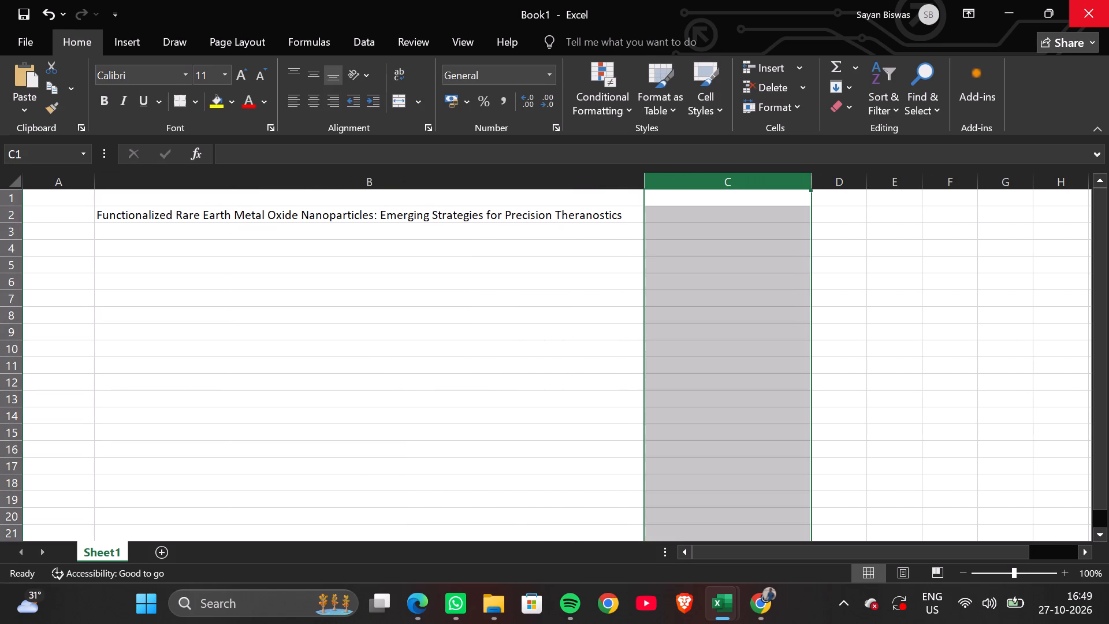
Enter OP 1 in A2 and OP 2 in A3, and extend the numbering down column A to OP 14 in A15.
left_click(64, 211)
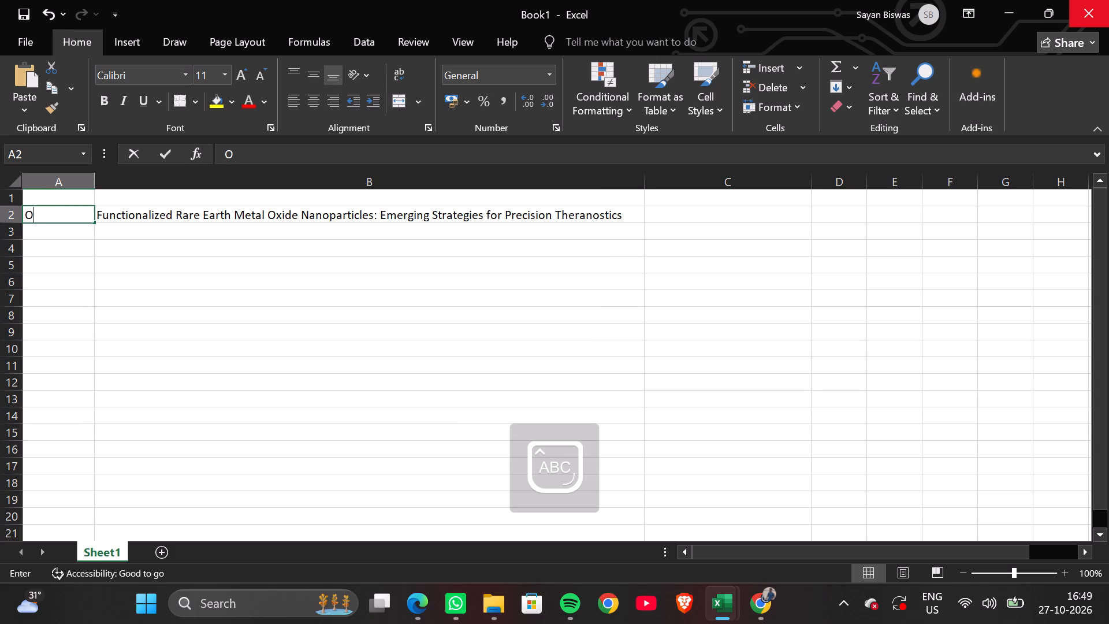
key("space")
type("1")
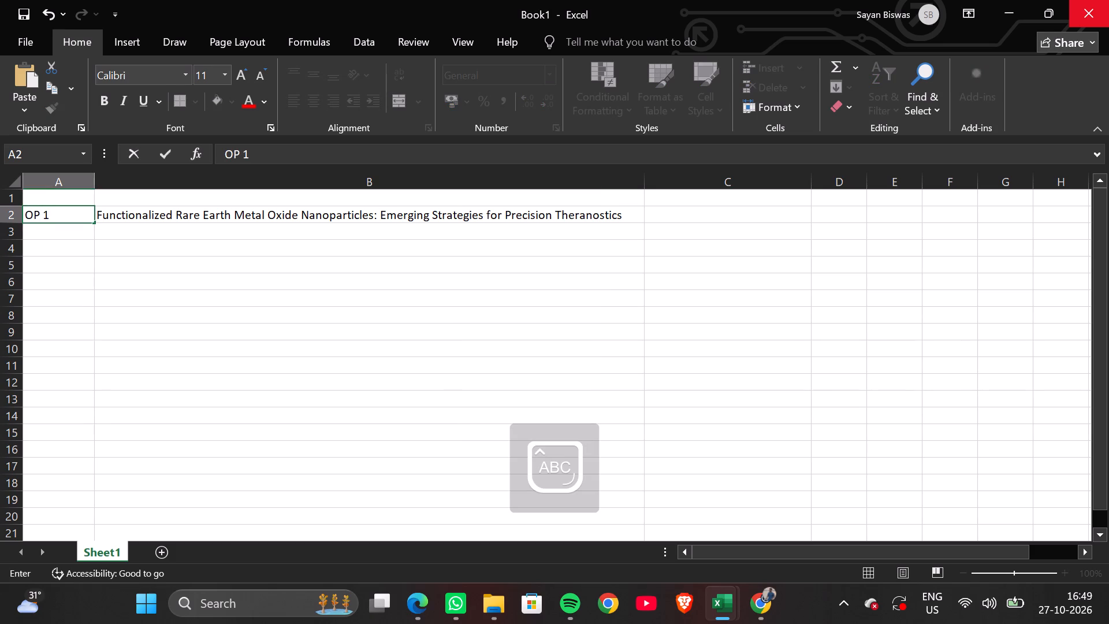
left_click(72, 234)
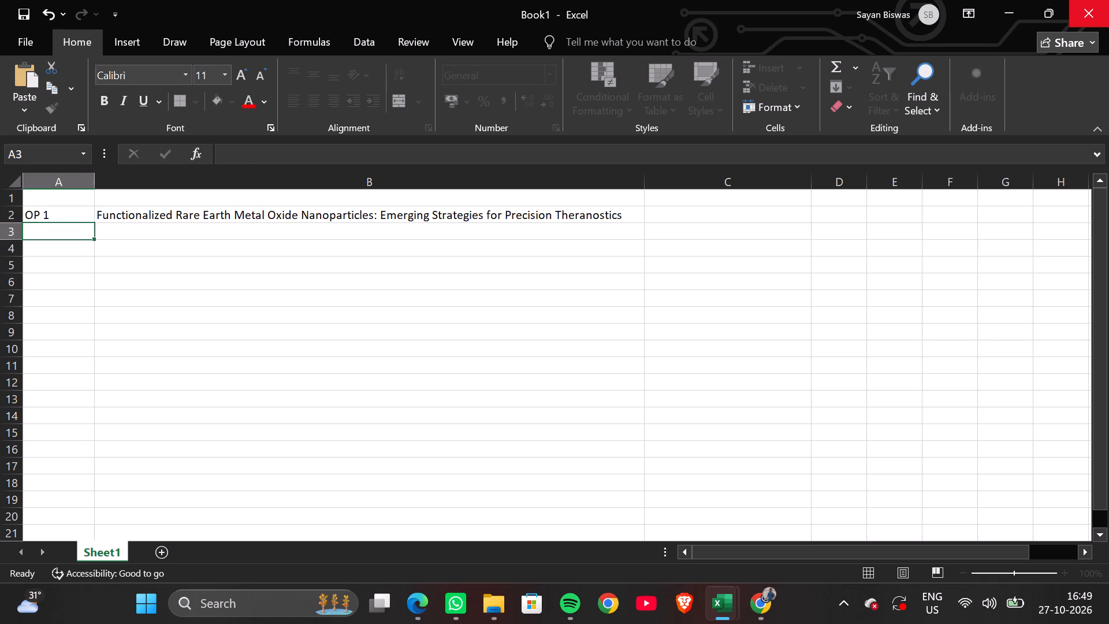
type("OP")
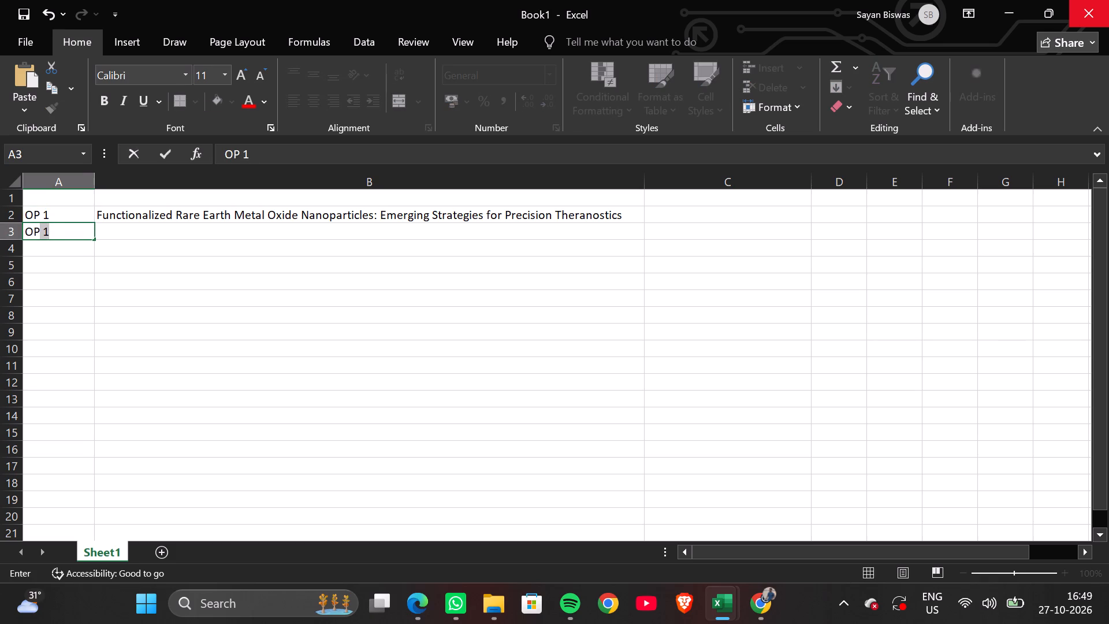
key("2")
key("BackSpace")
key("space")
type("2")
left_click(94, 236)
left_click_drag(92, 240, 94, 363)
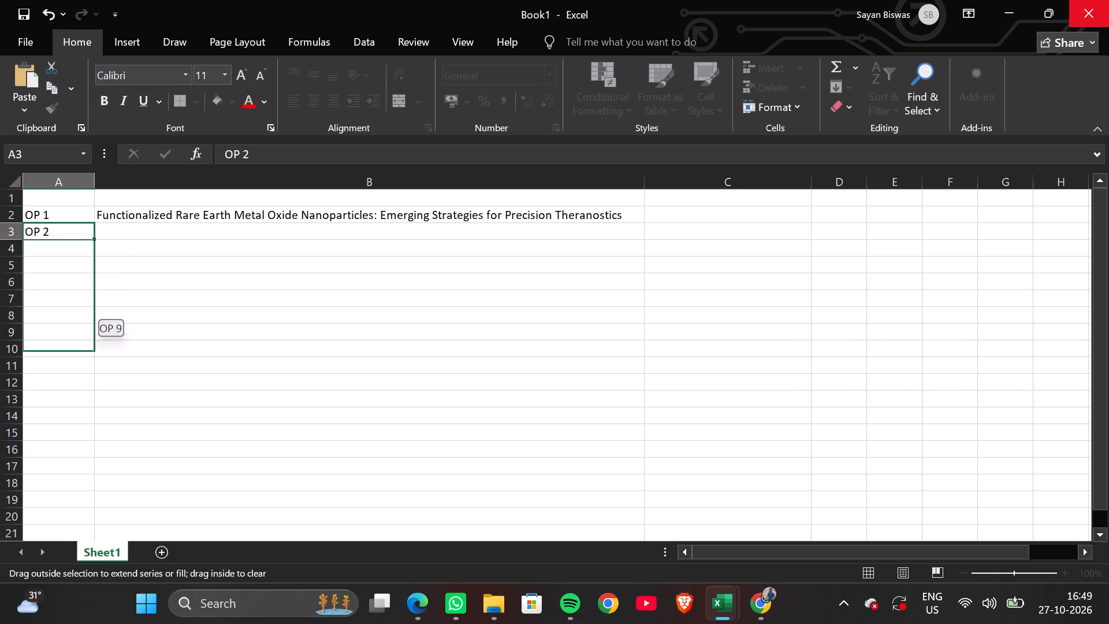
left_click_drag(94, 363, 103, 447)
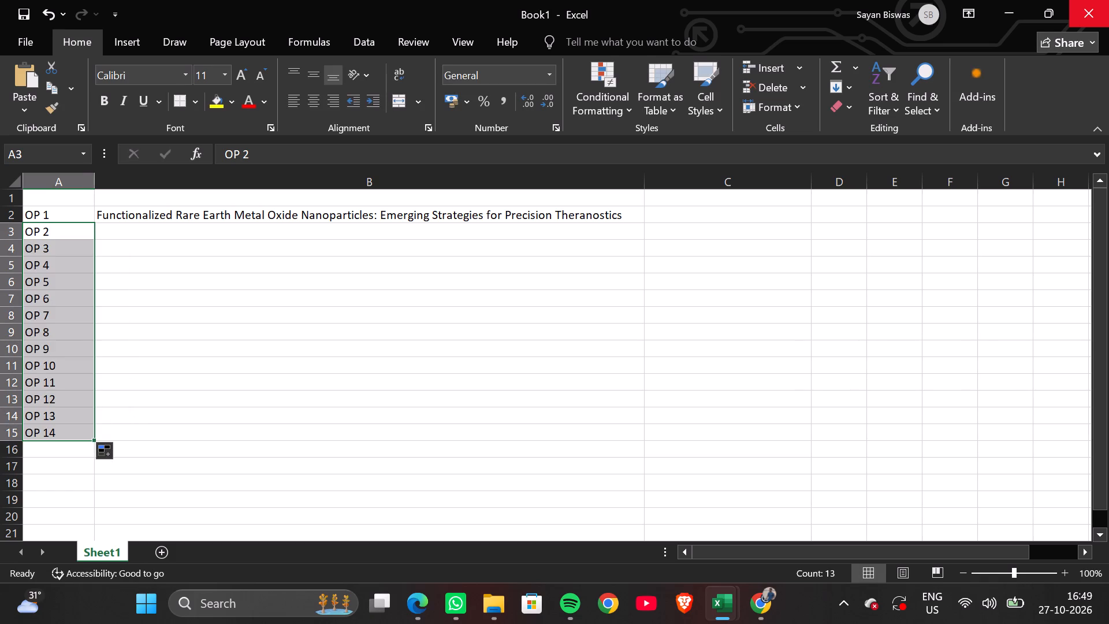
Return to the abstract document in Chrome and copy the complete author list below the title.
left_click(138, 231)
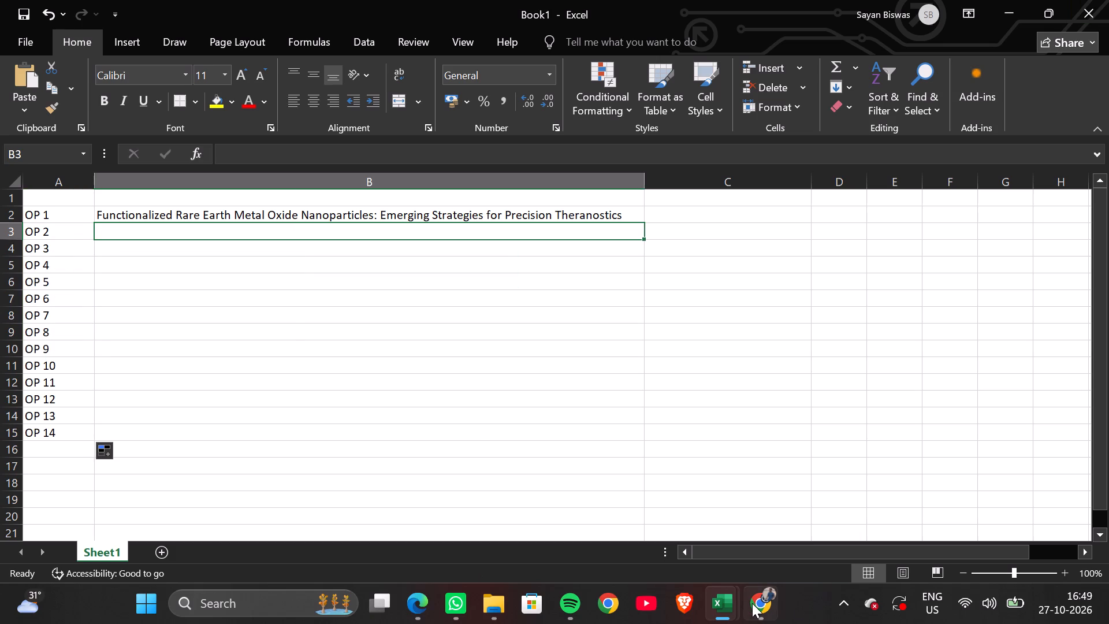
left_click(750, 540)
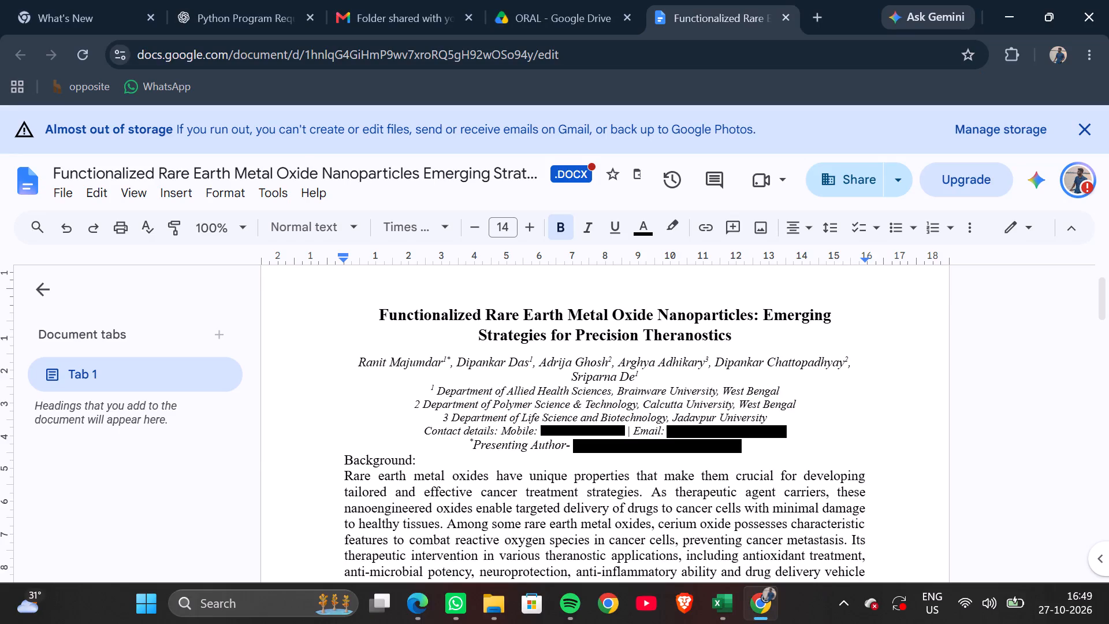
left_click_drag(357, 359, 600, 390)
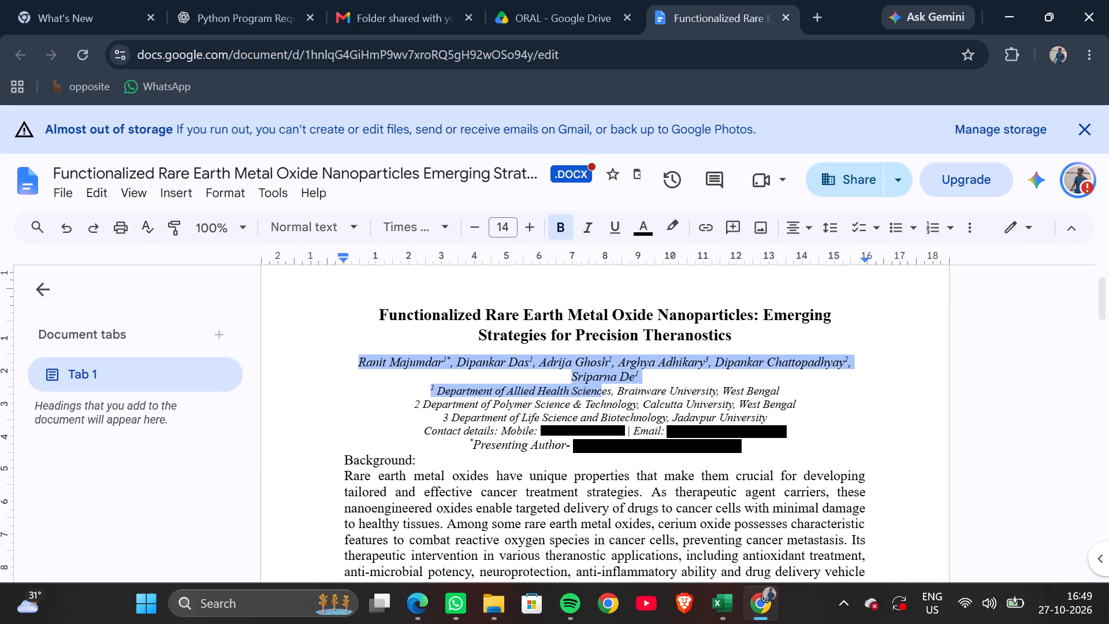
left_click_drag(600, 390, 681, 377)
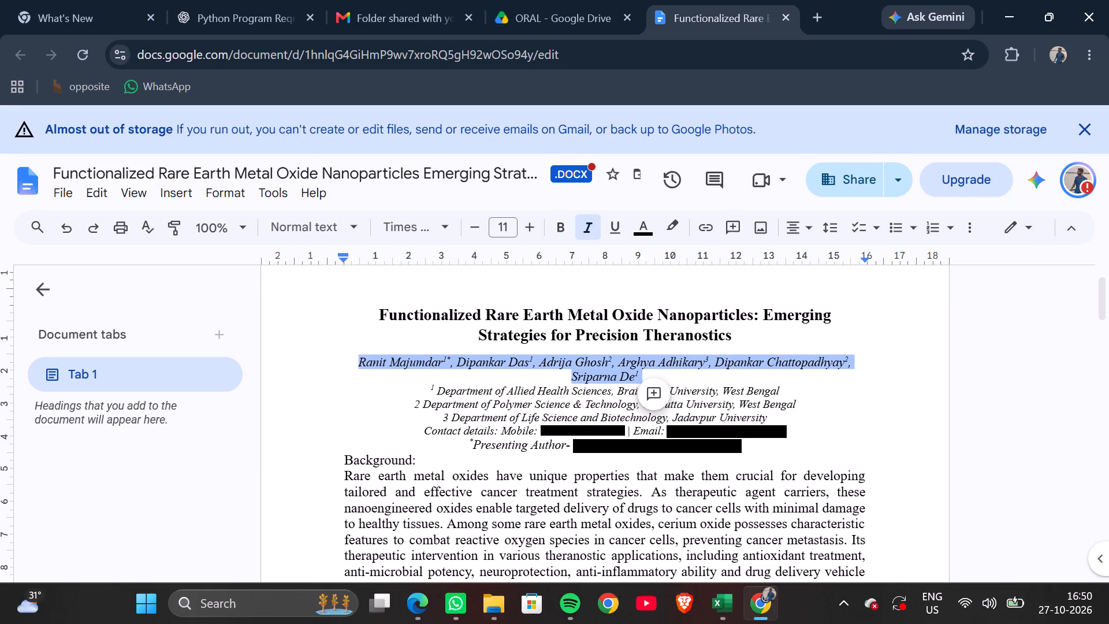
key("ctrl+c")
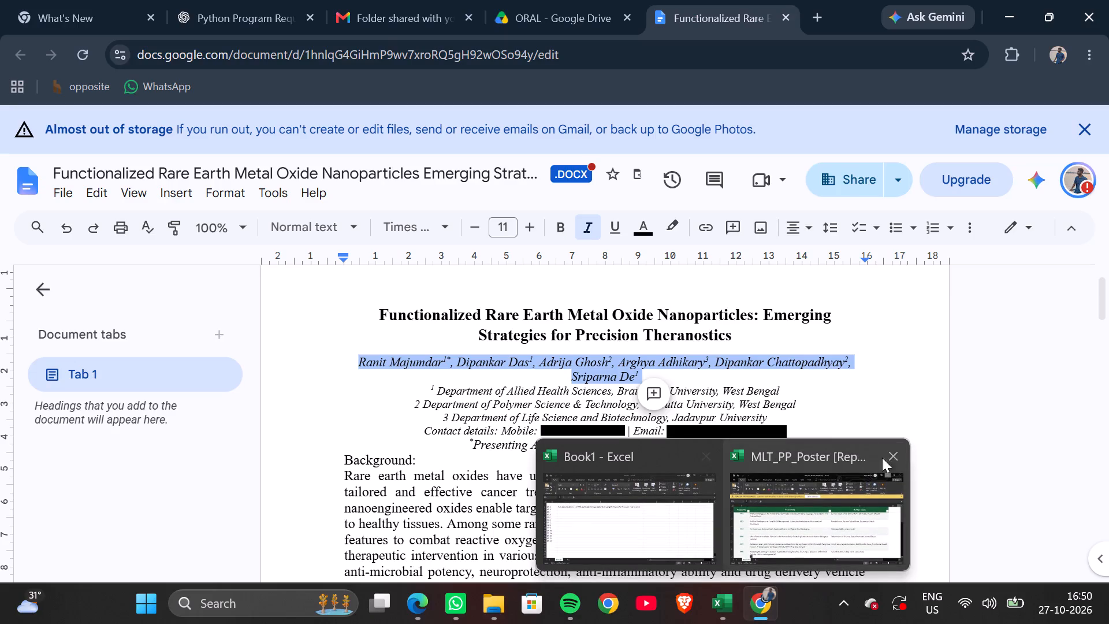
Close the MLT_PP_Poster workbook, keeping Book1 open.
left_click(903, 453)
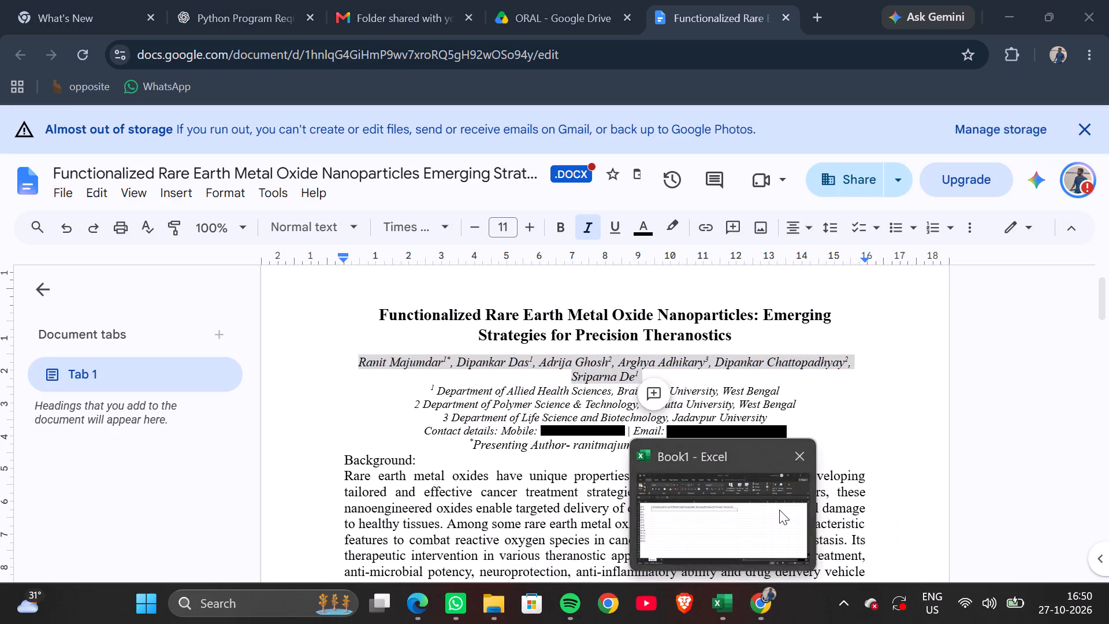
Switch to Book1 in Excel and paste the copied author list into cell C2.
left_click(779, 510)
left_click(691, 210)
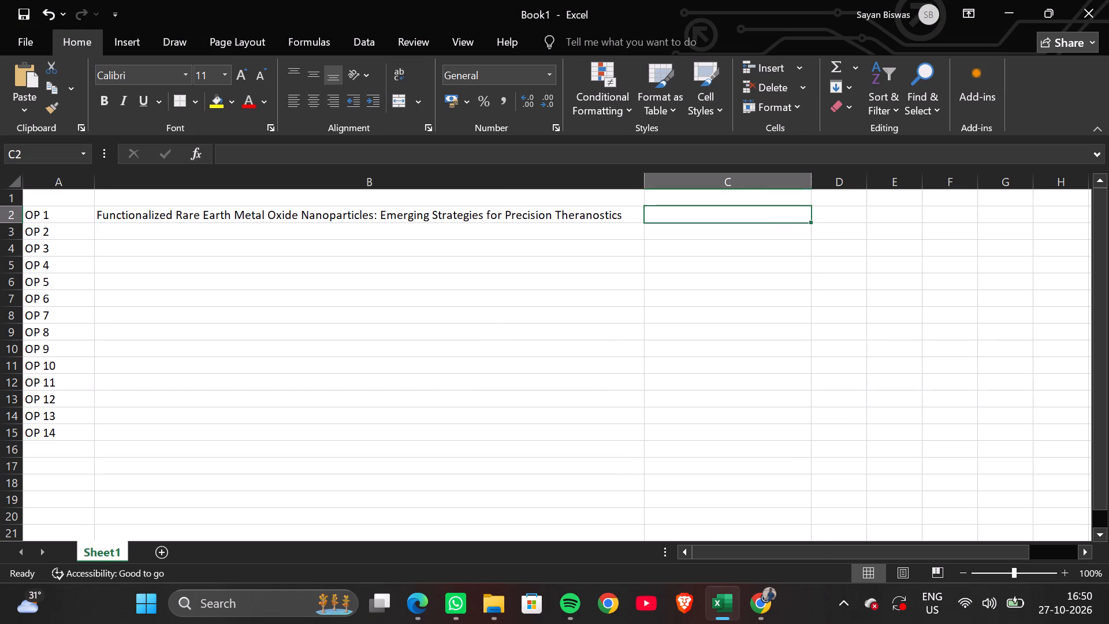
double_click(691, 216)
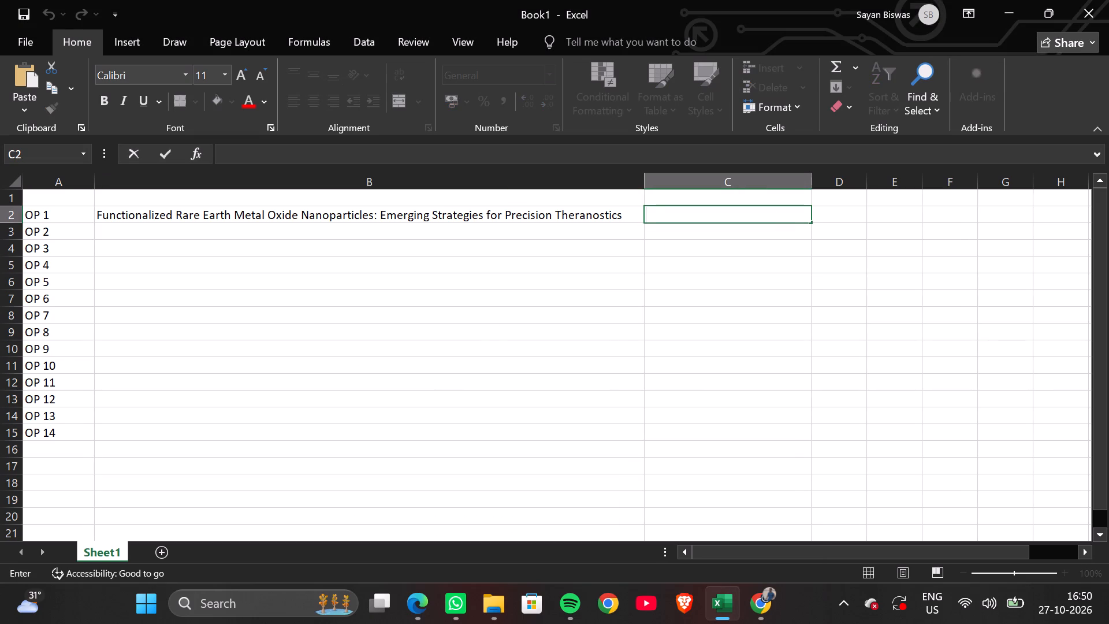
key("ctrl+v")
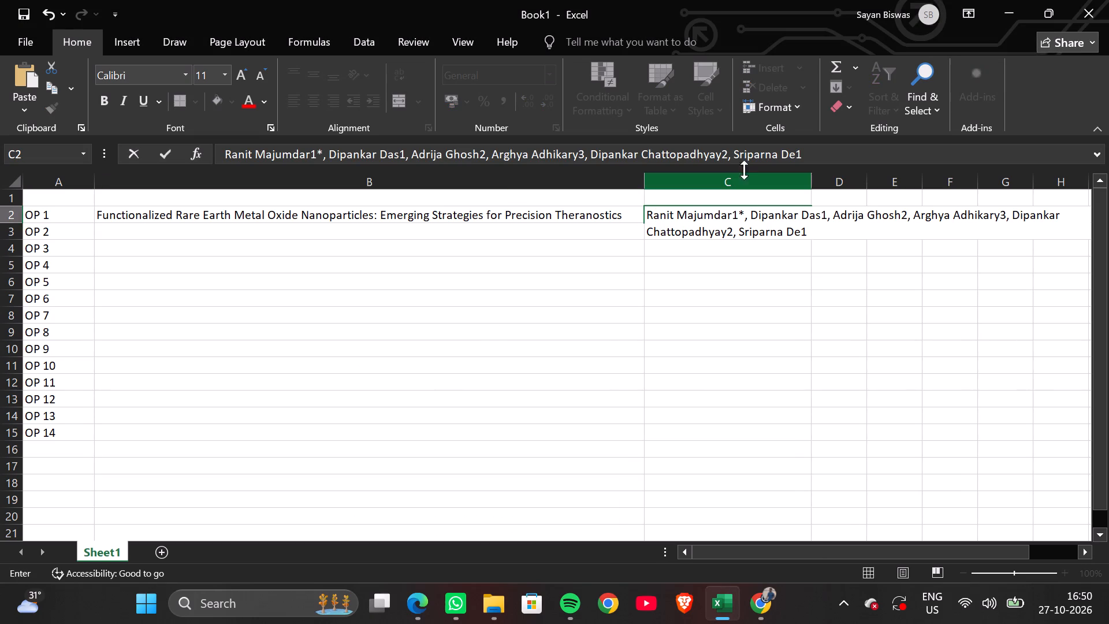
Widen column C until the complete author list in C2 fits.
left_click(808, 186)
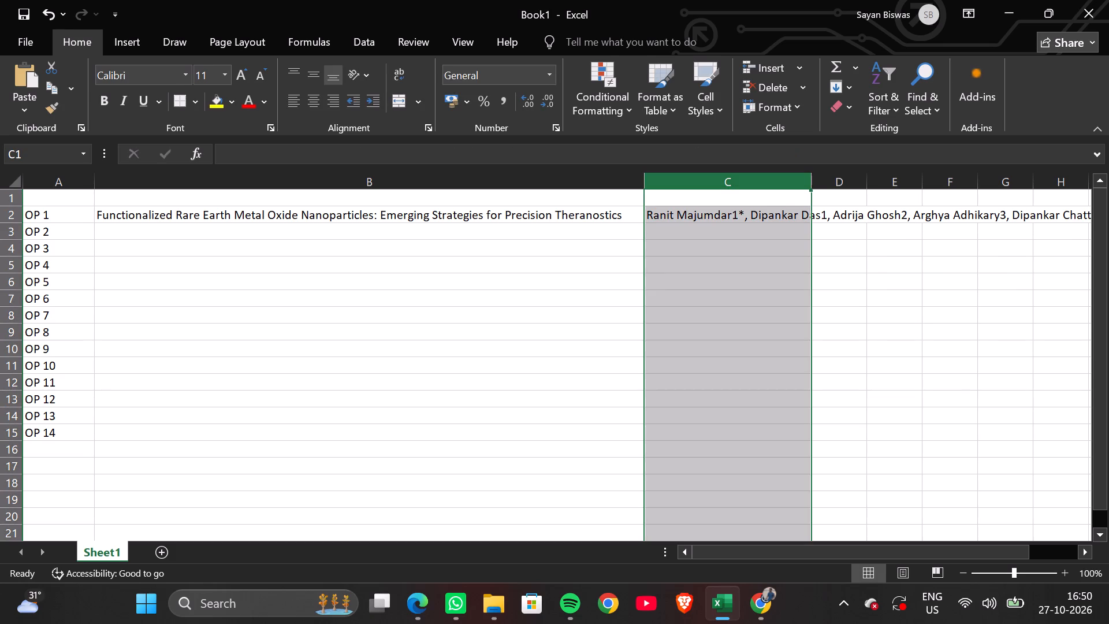
left_click_drag(812, 184, 1108, 190)
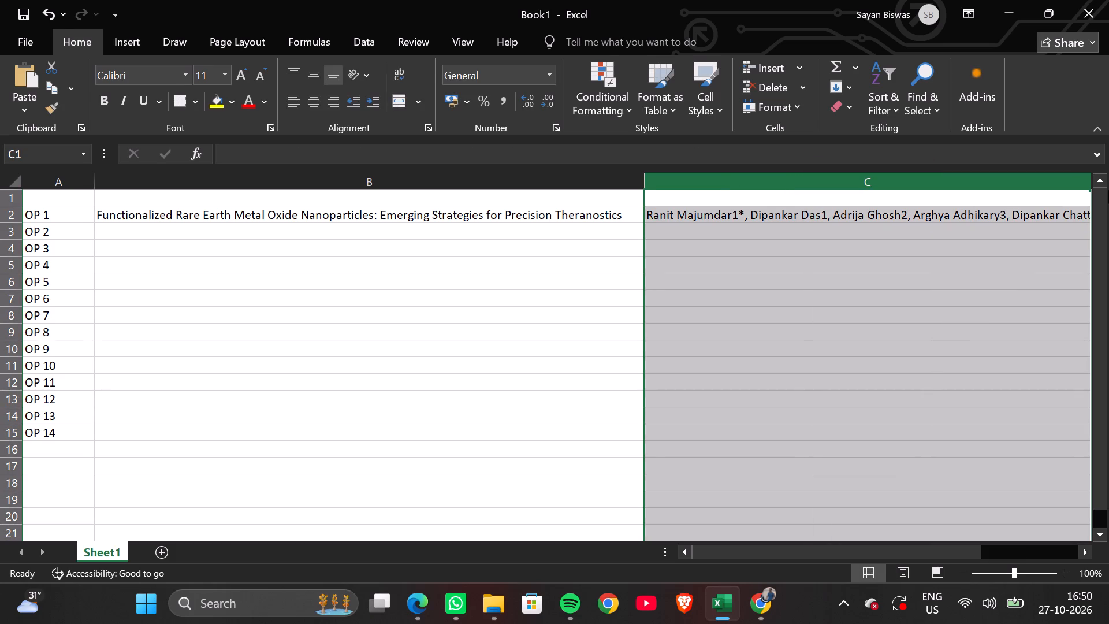
left_click_drag(459, 361, 336, 340)
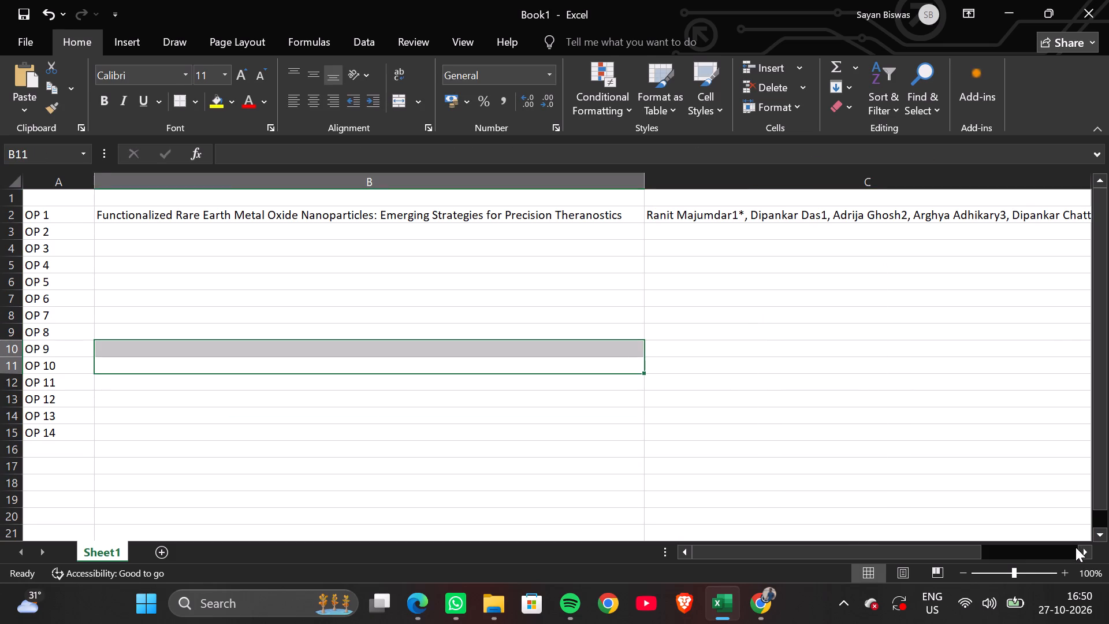
triple_click(1081, 547)
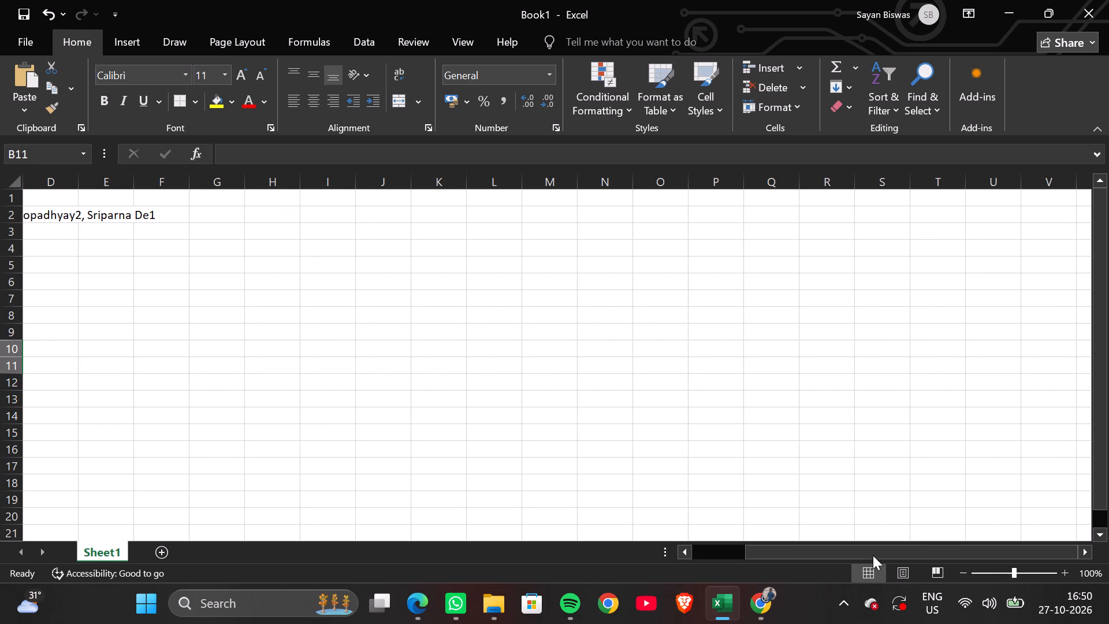
left_click(678, 547)
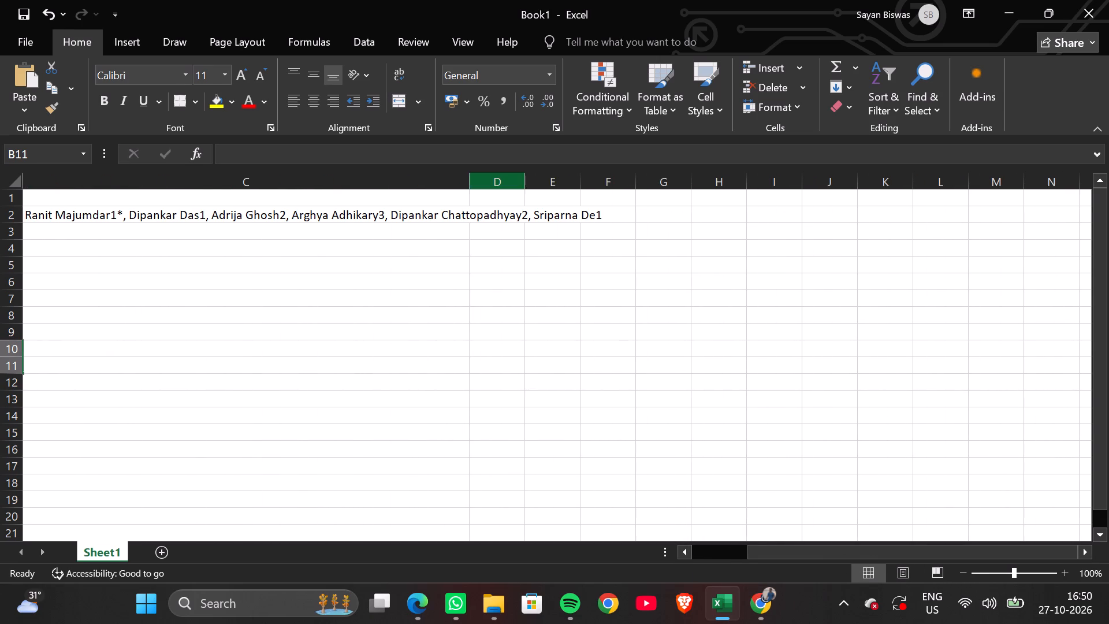
left_click_drag(466, 179, 614, 179)
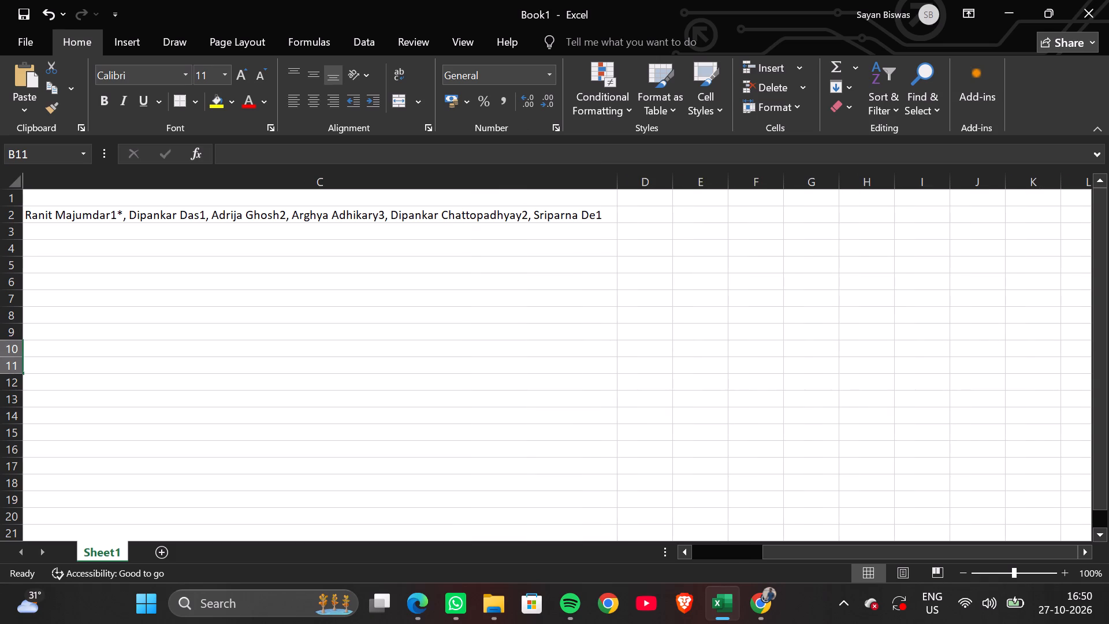
left_click(680, 552)
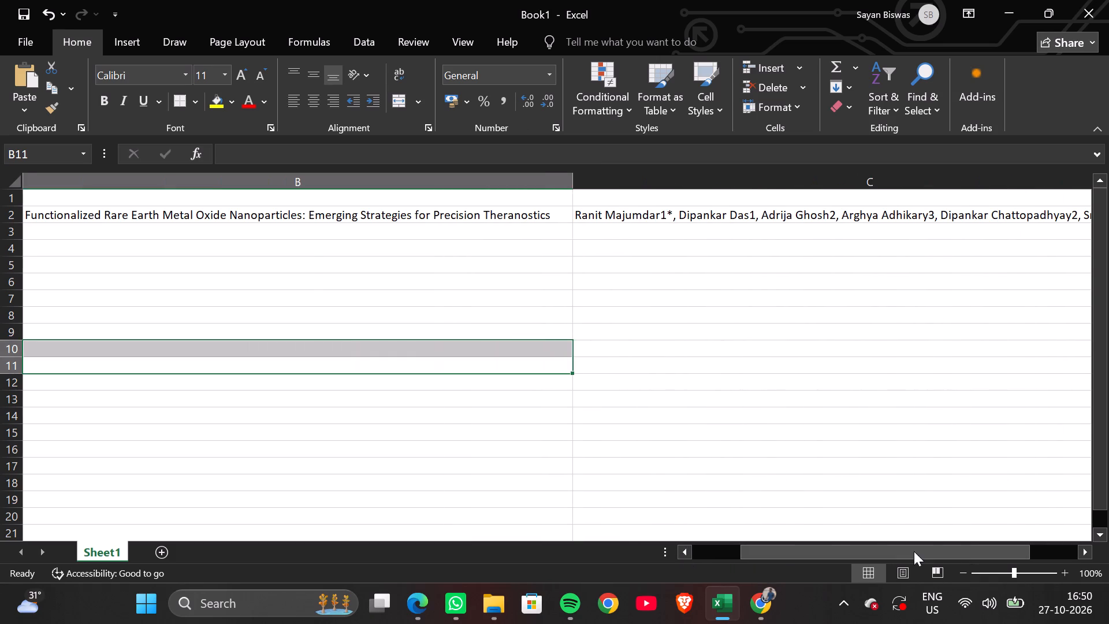
left_click(1085, 551)
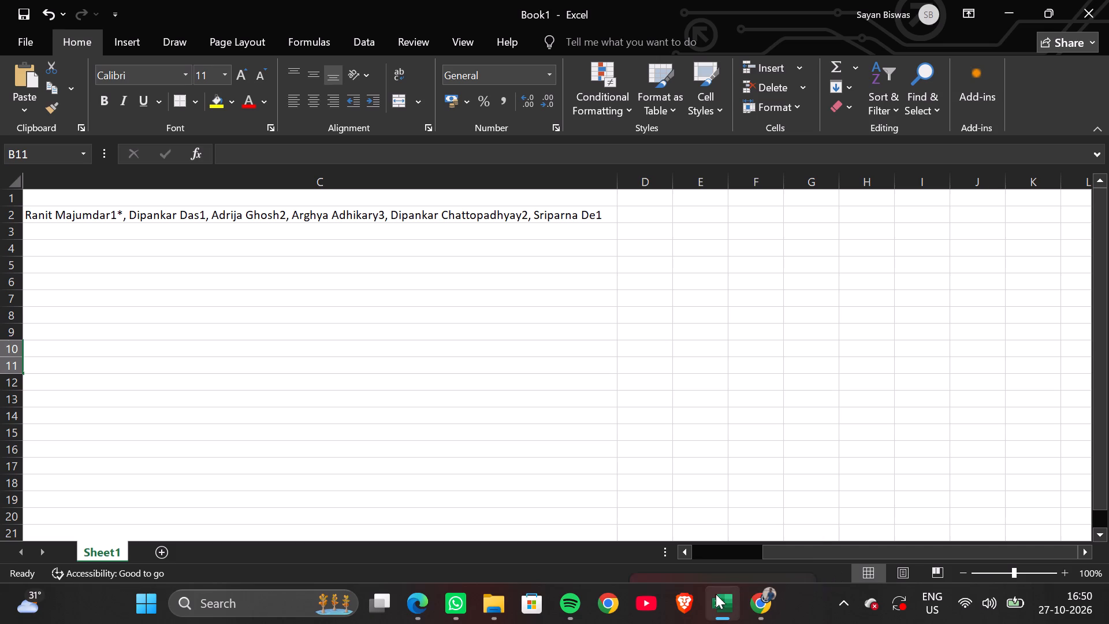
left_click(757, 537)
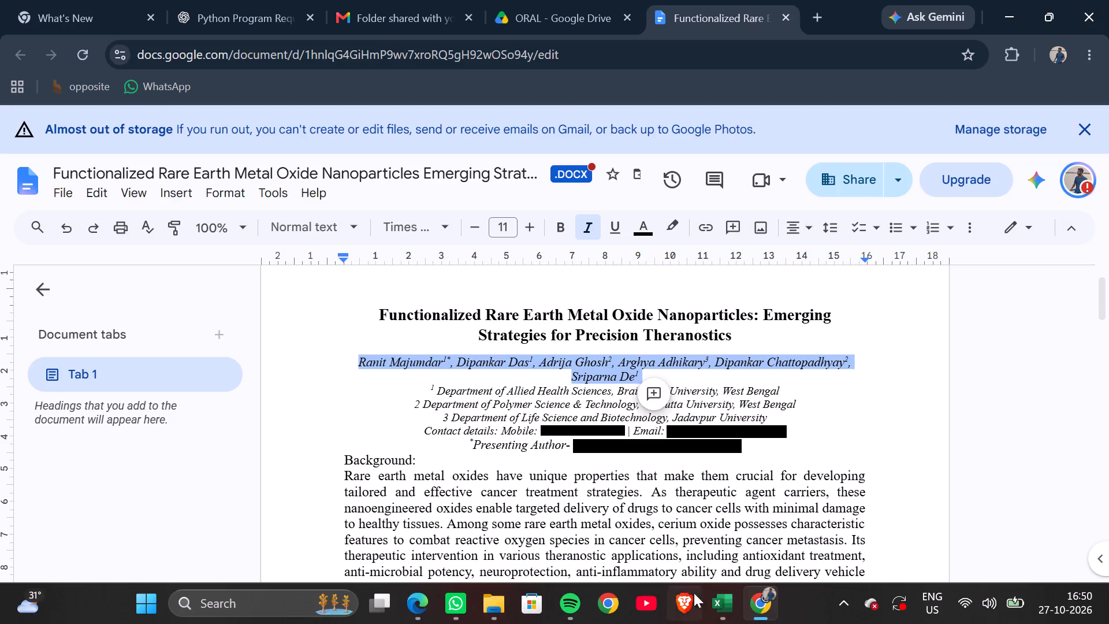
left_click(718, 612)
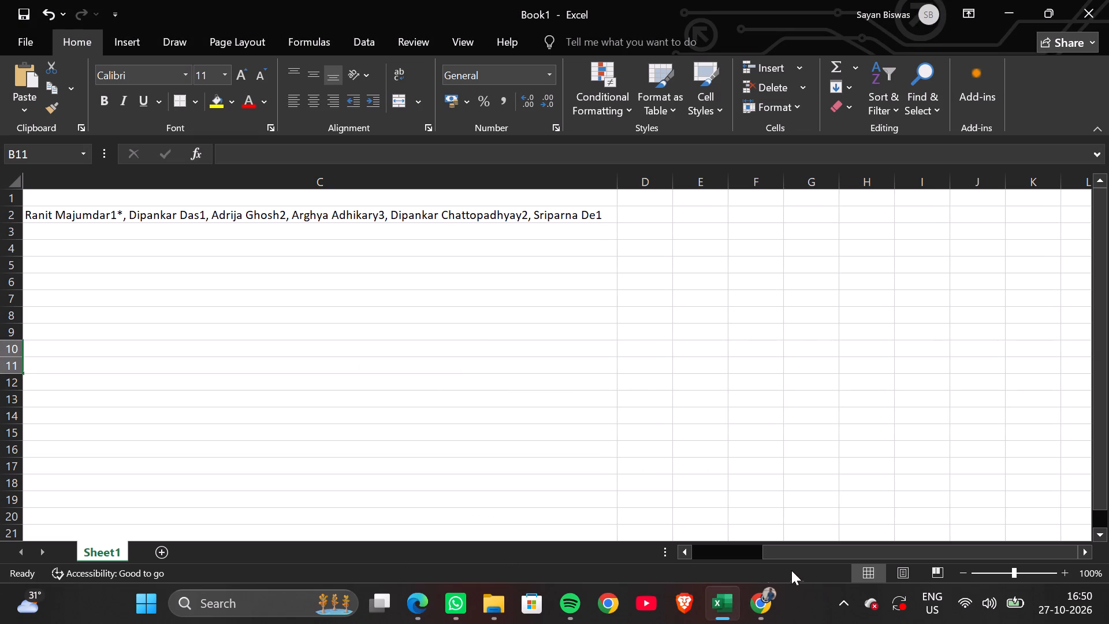
Enter the column headings OP NO in A1, OP TITLE in B1 and AUTHOR in C1.
left_click(680, 544)
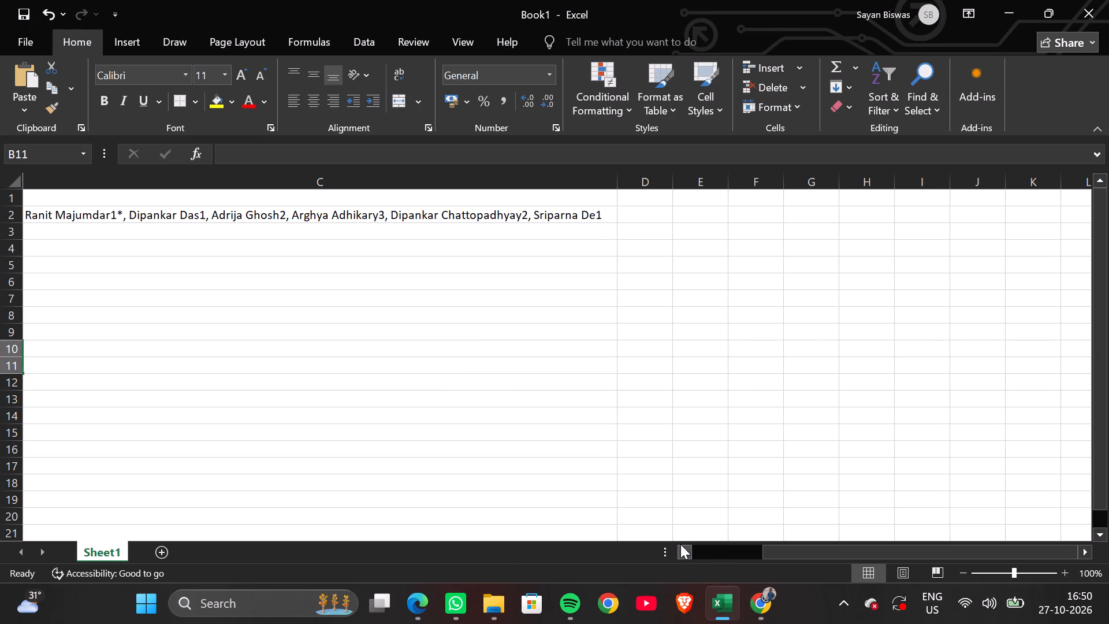
double_click(680, 544)
triple_click(682, 549)
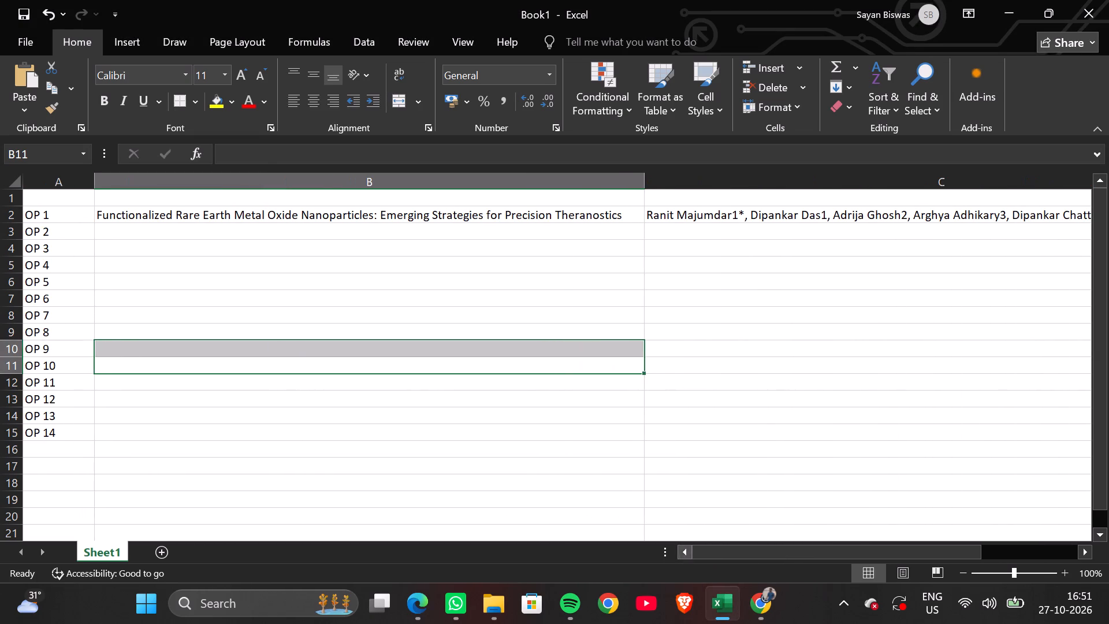
left_click(77, 201)
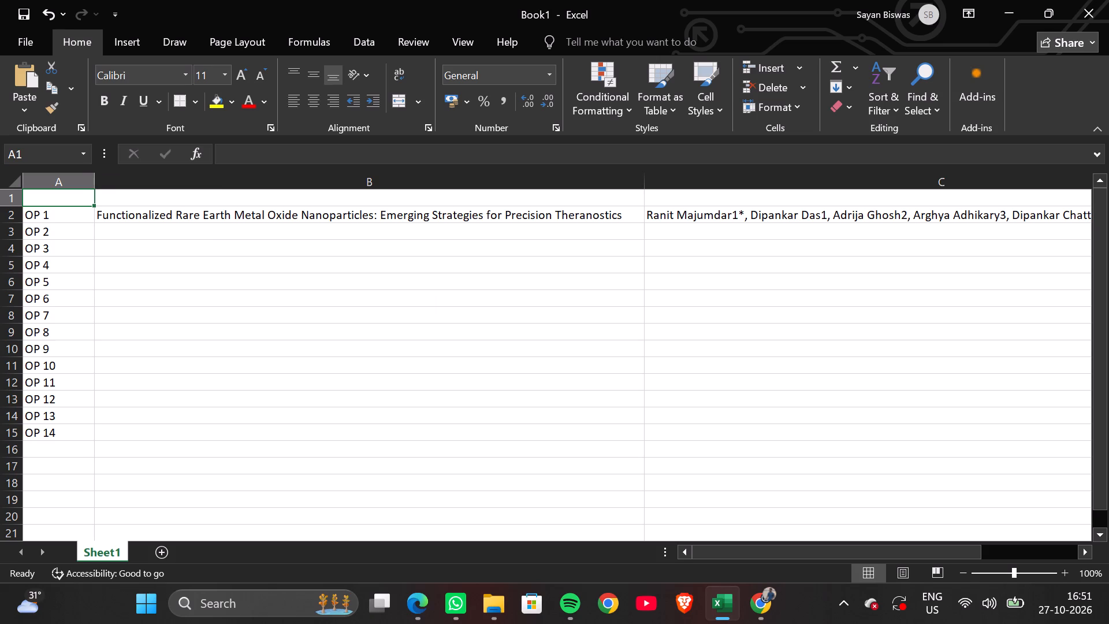
type("OP NO")
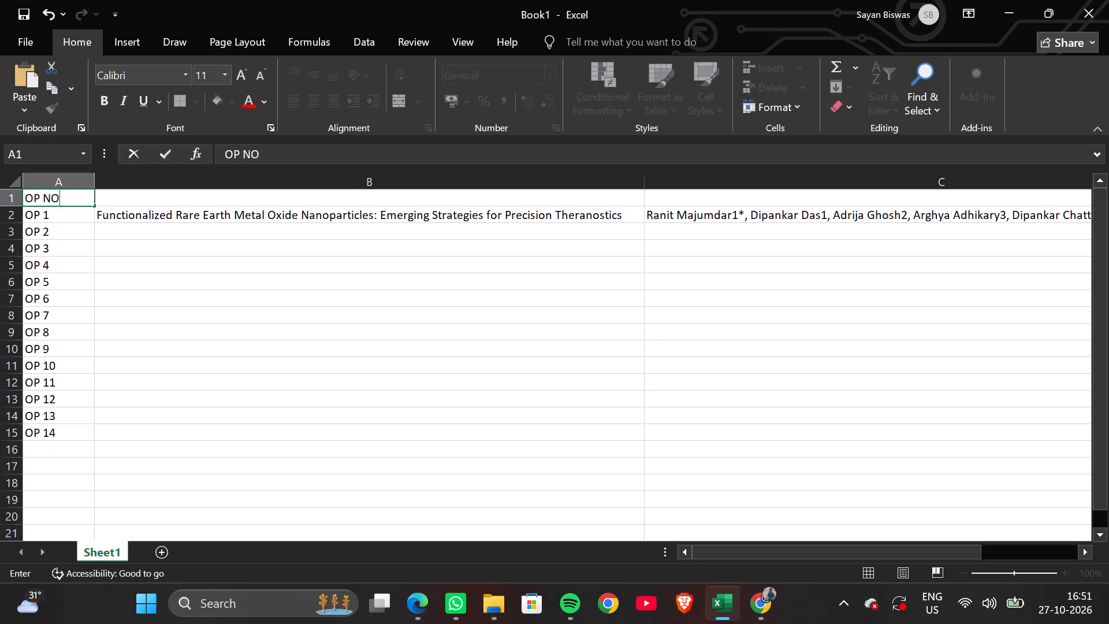
left_click(171, 198)
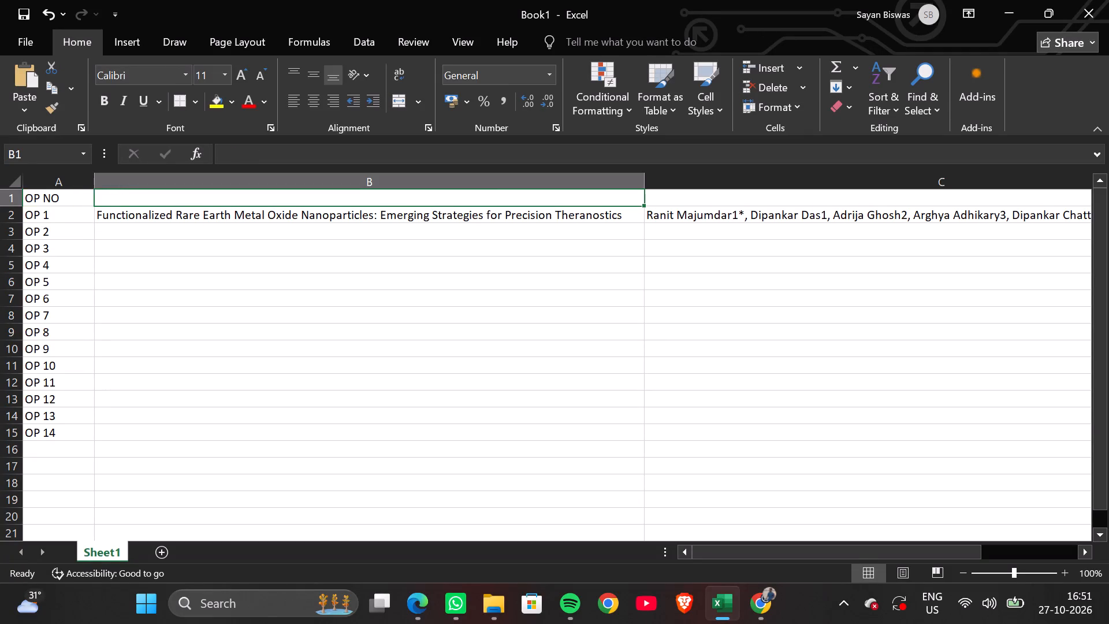
type("OP")
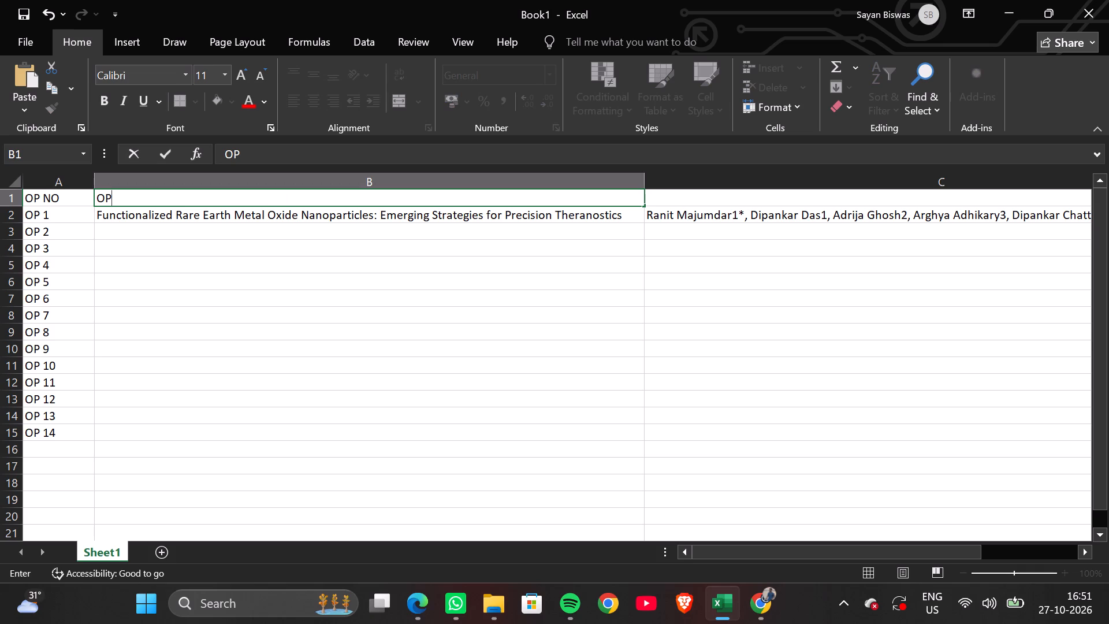
key("space")
key("ctrl+t")
type("TITLE")
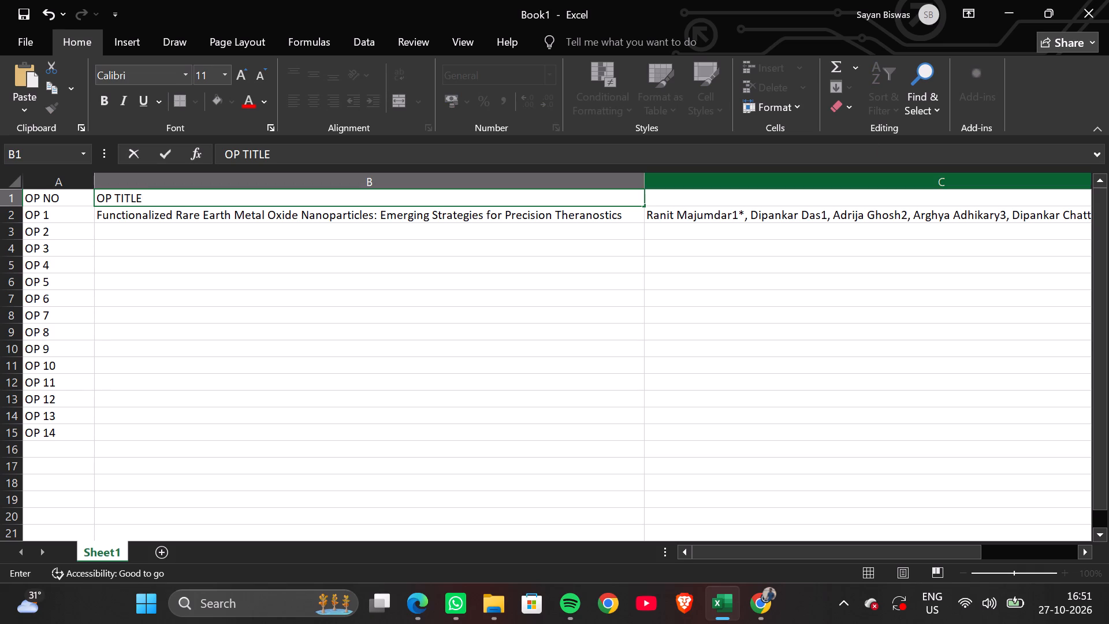
left_click(824, 199)
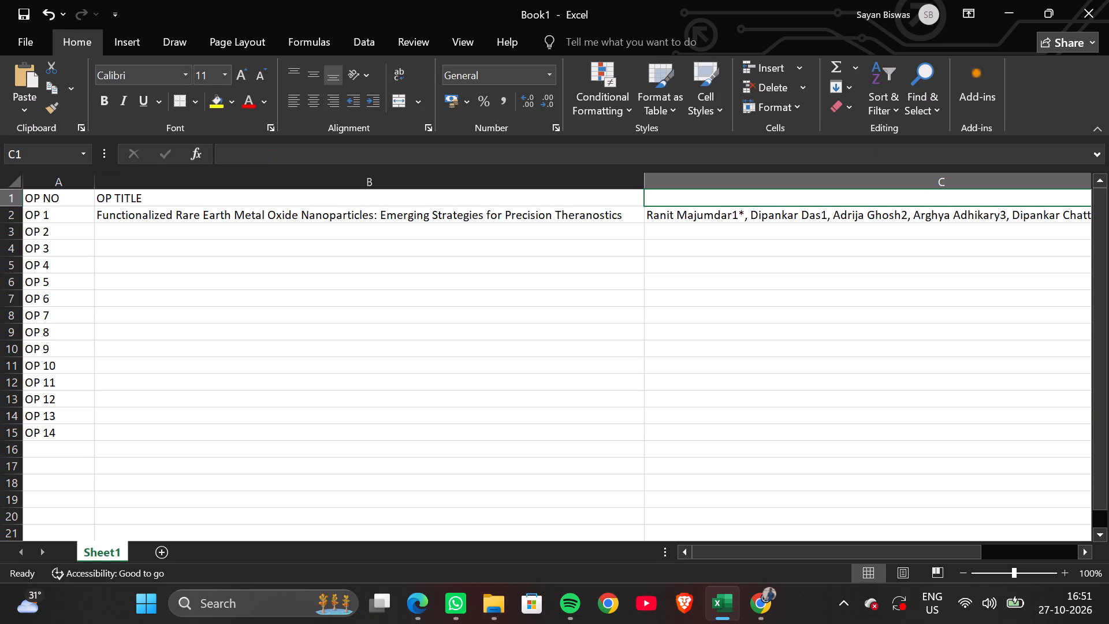
type("AUTHOR")
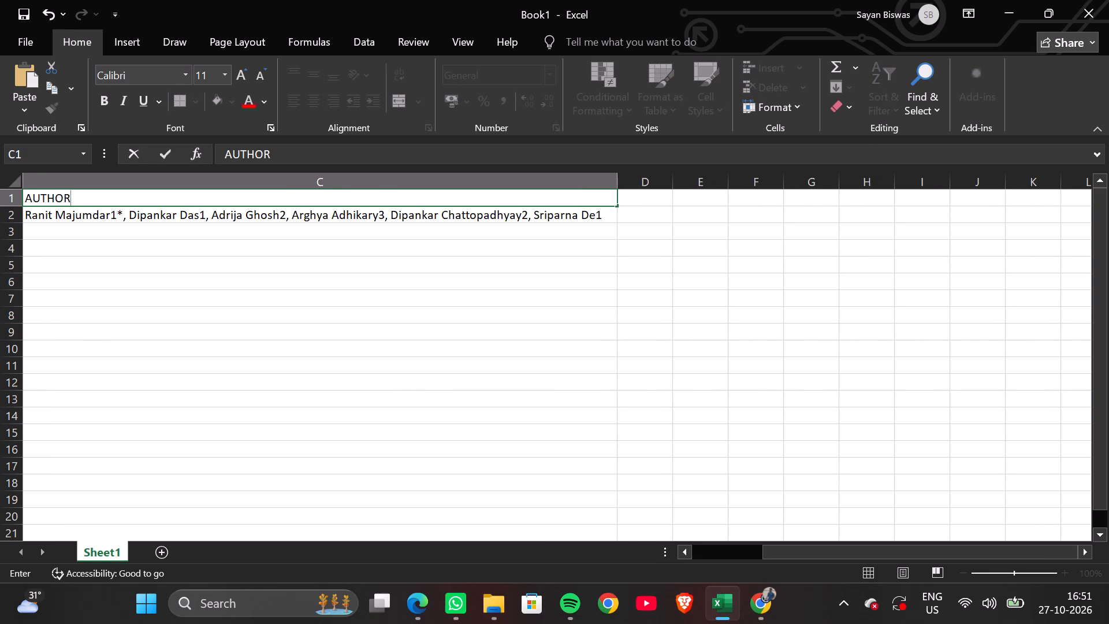
key("Left")
key("Left")
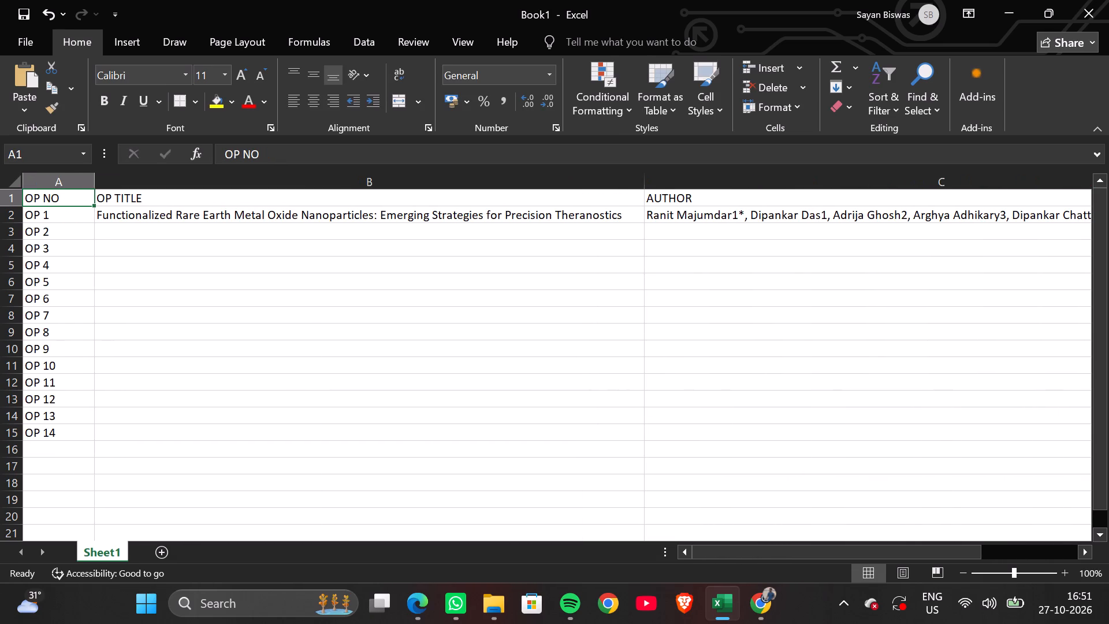
In Chrome, close the finished abstract and open the Early Biomarkers in Sepsis document from the ORAL folder inside BMLT2024.
left_click(257, 229)
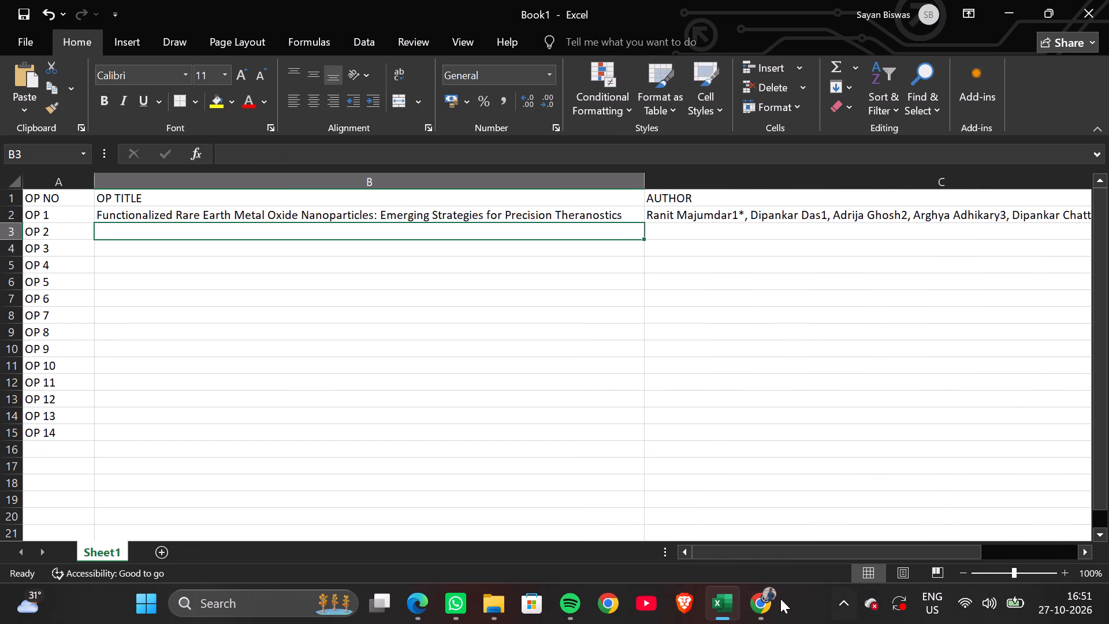
left_click(773, 602)
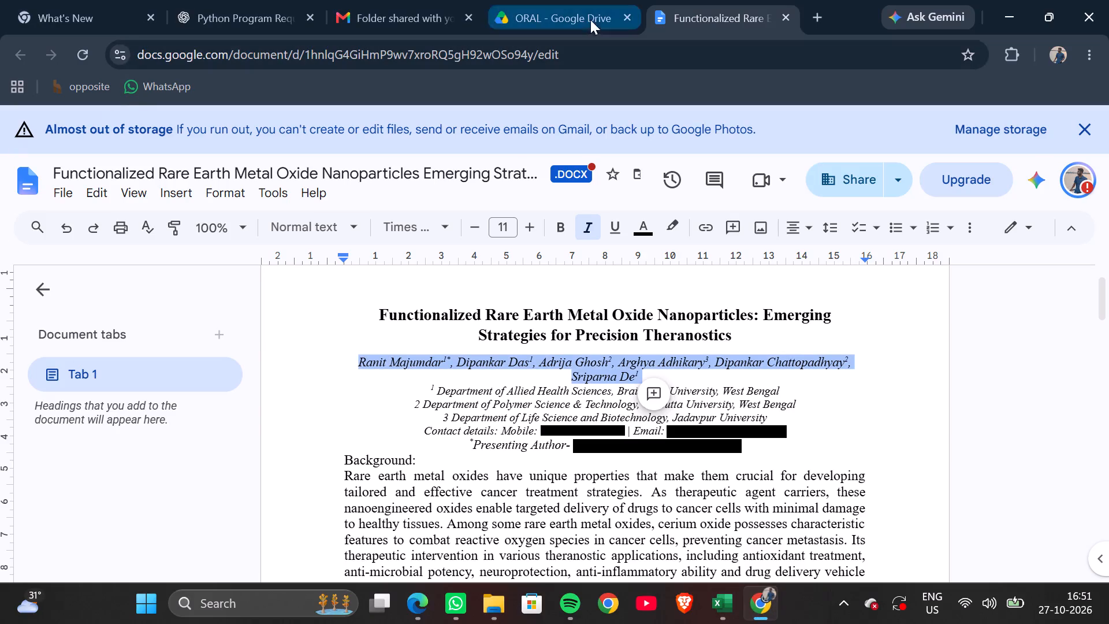
left_click(784, 14)
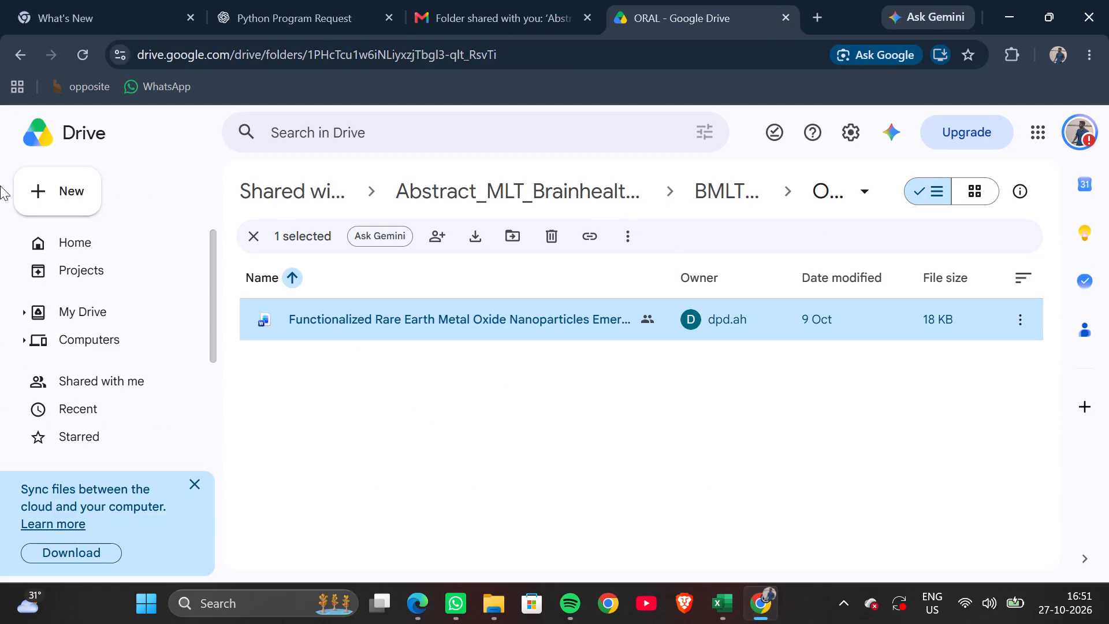
left_click(20, 52)
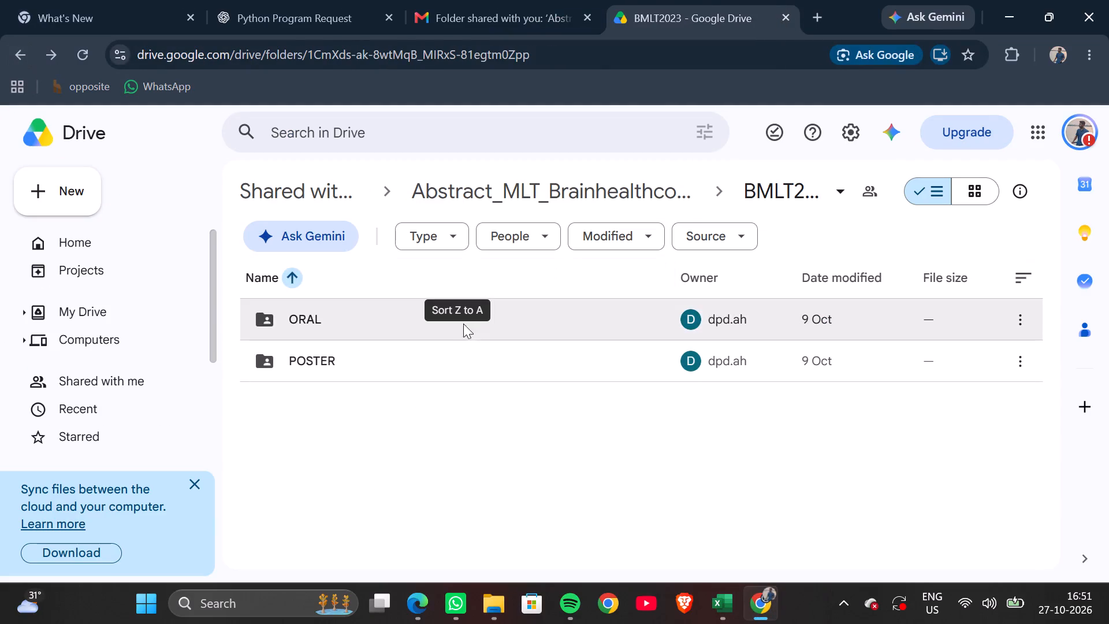
left_click(21, 44)
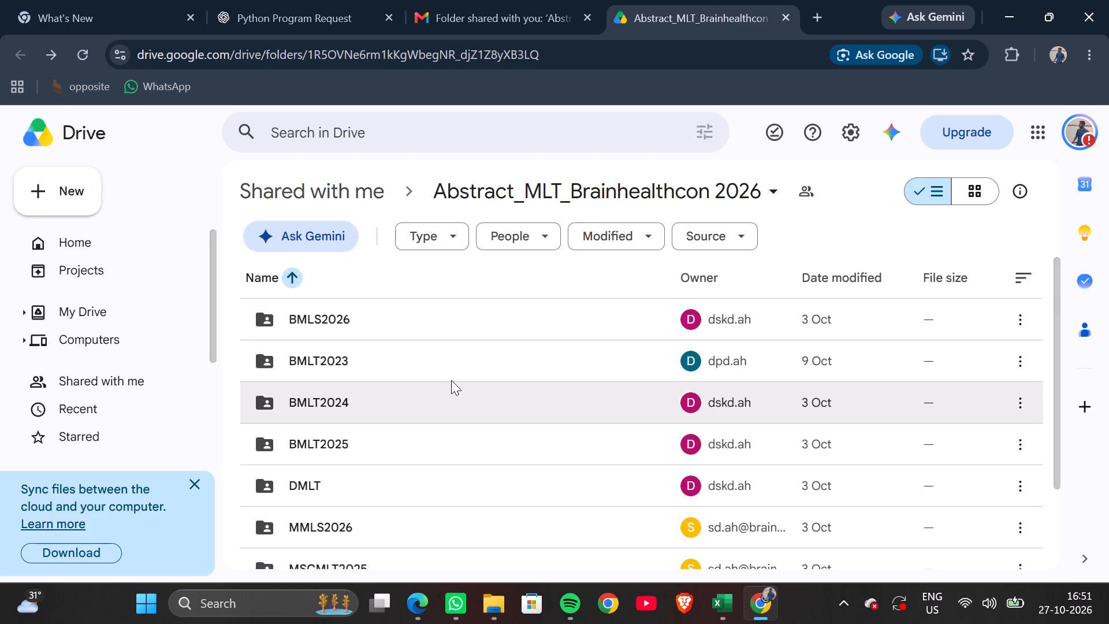
double_click(448, 392)
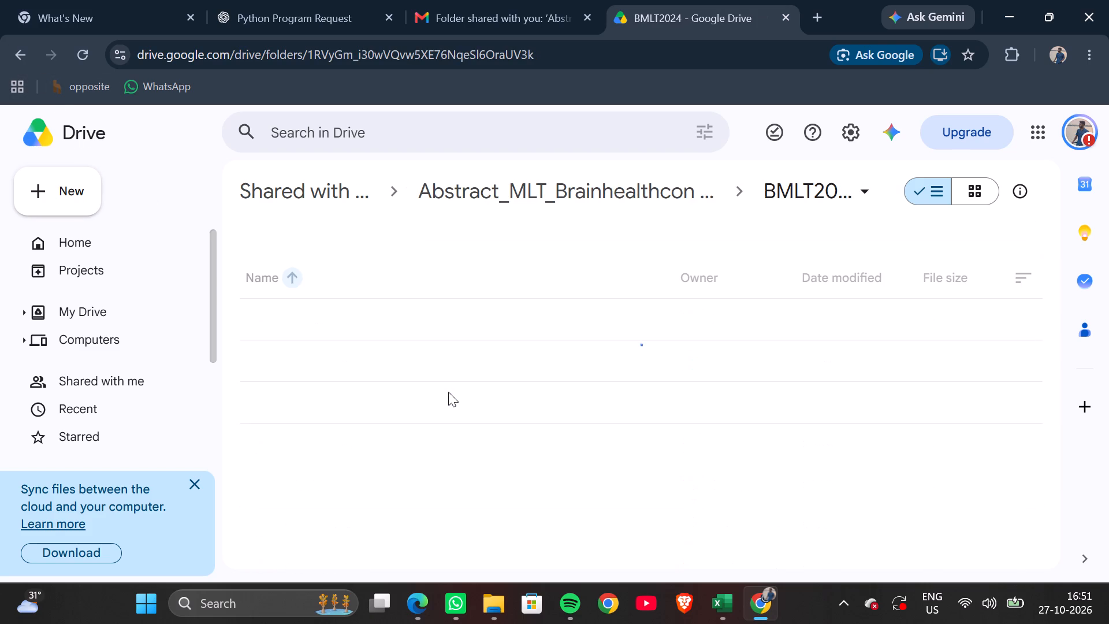
double_click(438, 324)
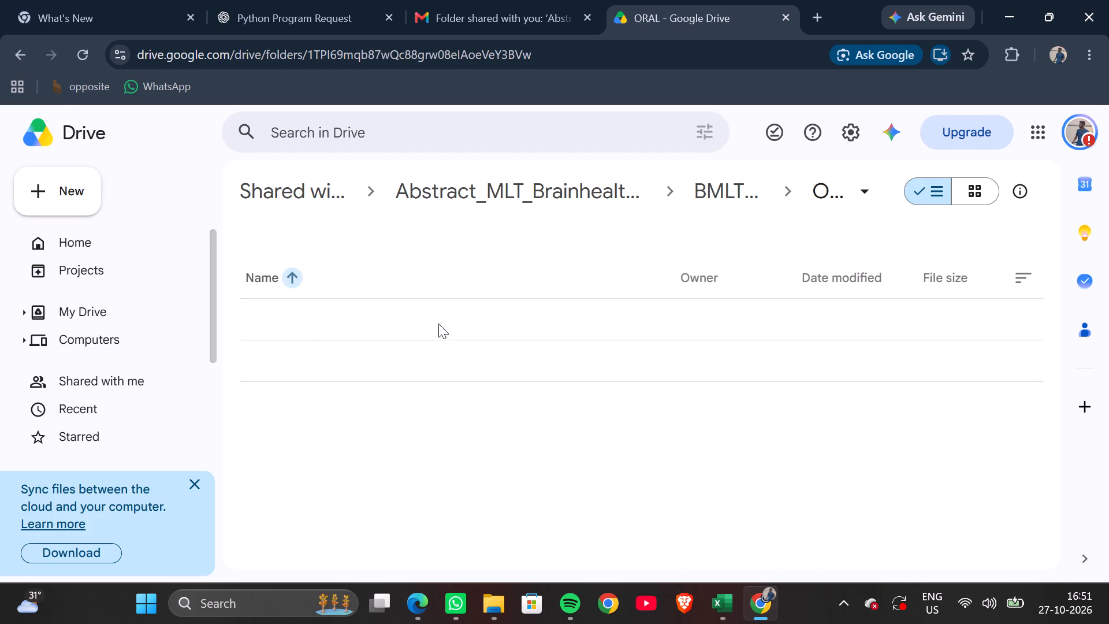
left_click(438, 324)
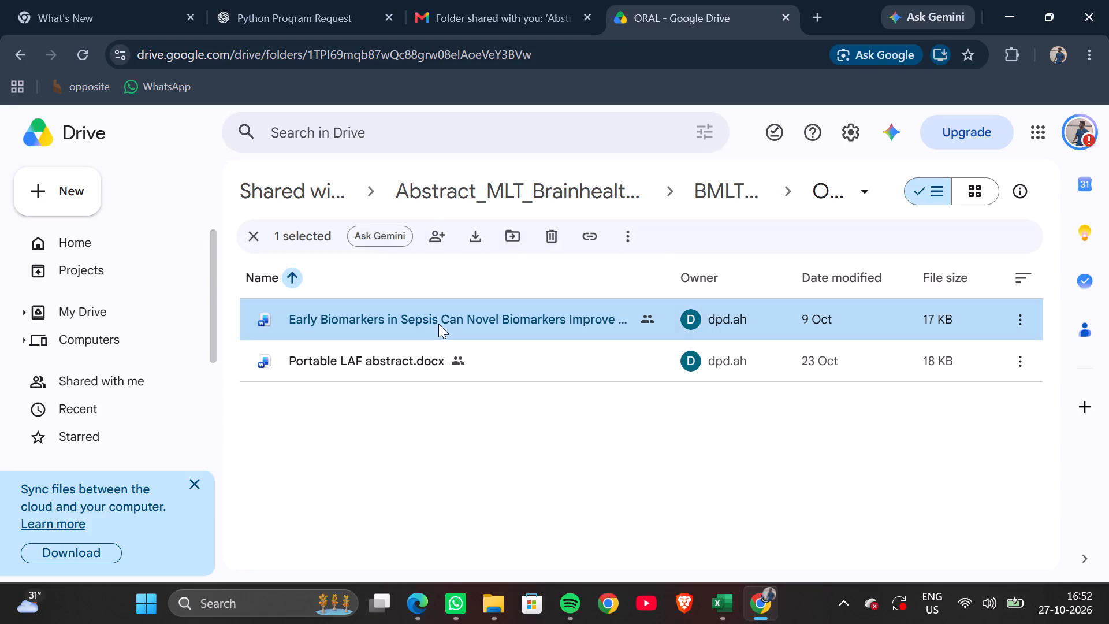
double_click(438, 324)
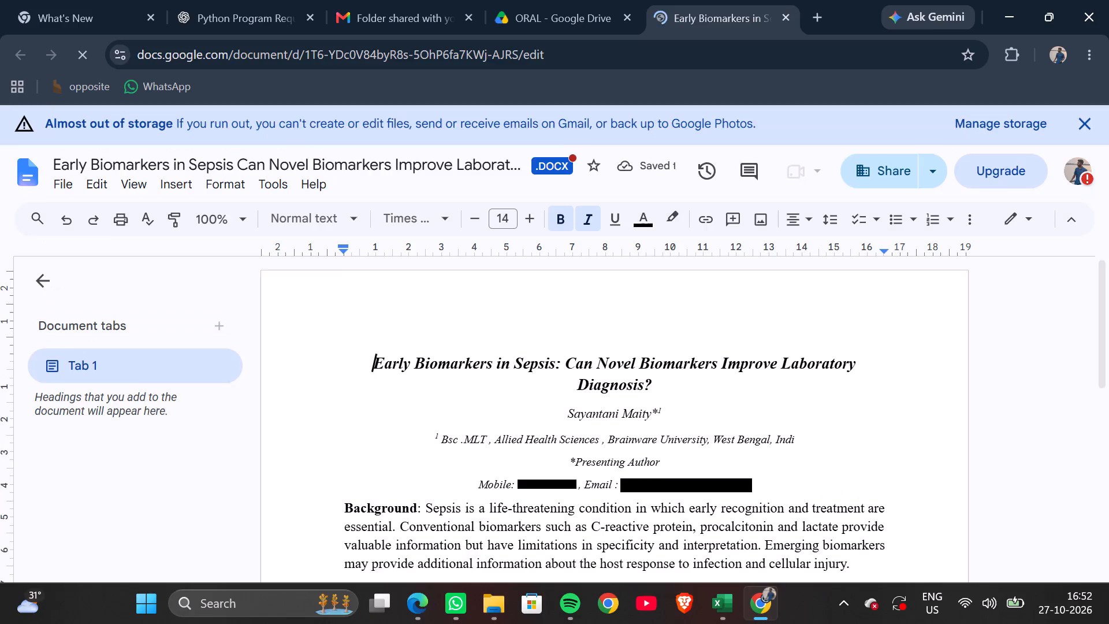
Copy the full title of the Early Biomarkers in Sepsis abstract and paste it into cell B3 of Book1 in Excel.
left_click(371, 322)
left_click_drag(370, 373, 566, 384)
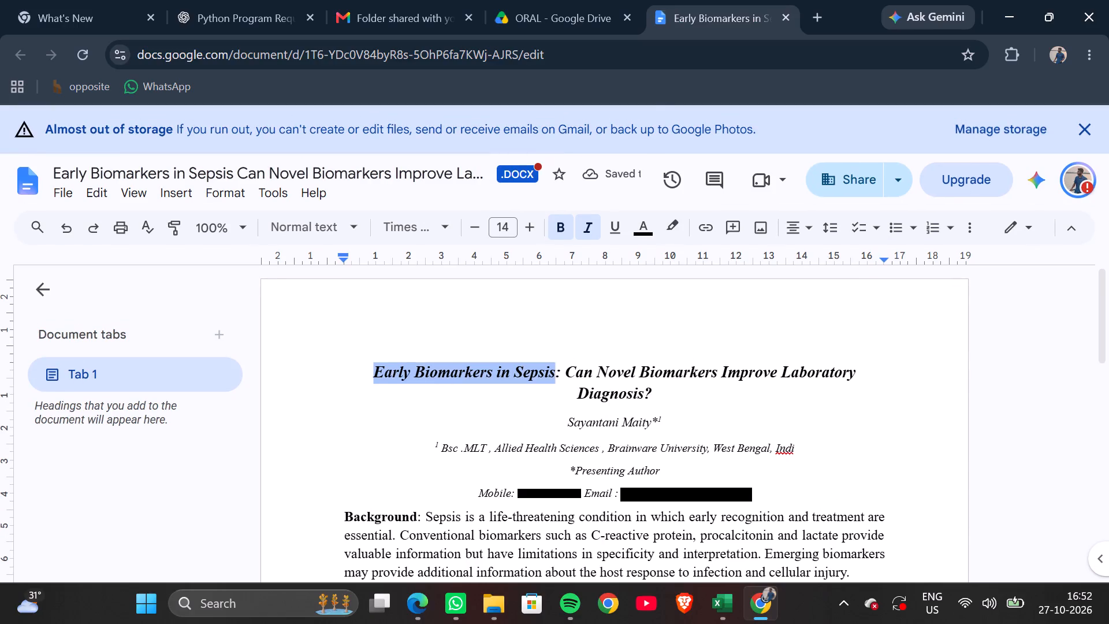
left_click_drag(566, 384, 671, 393)
key("ctrl+c")
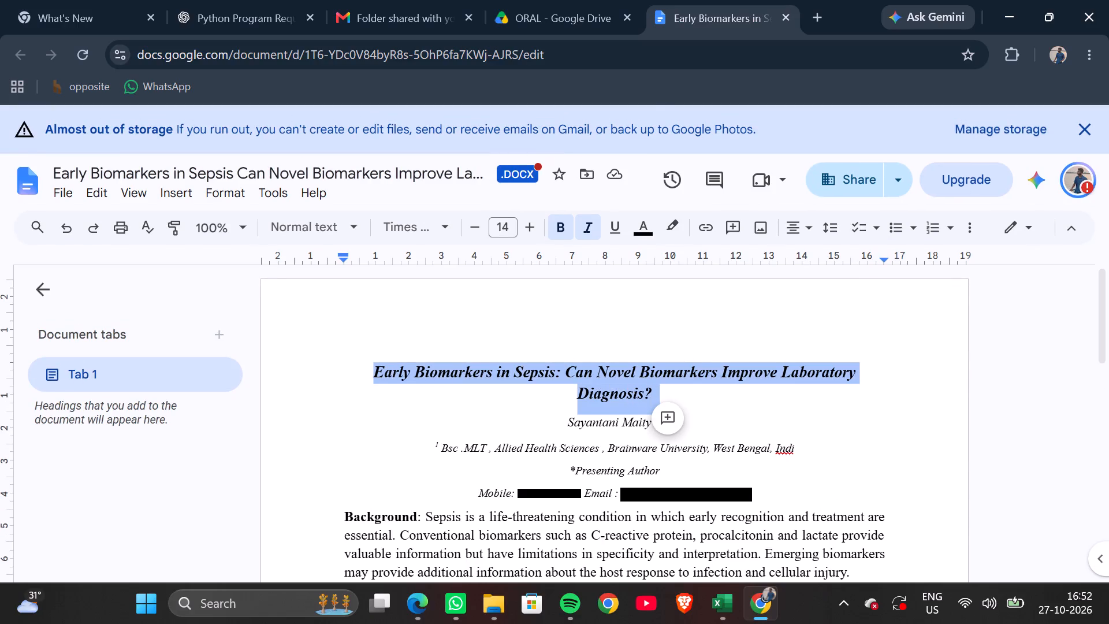
left_click(731, 617)
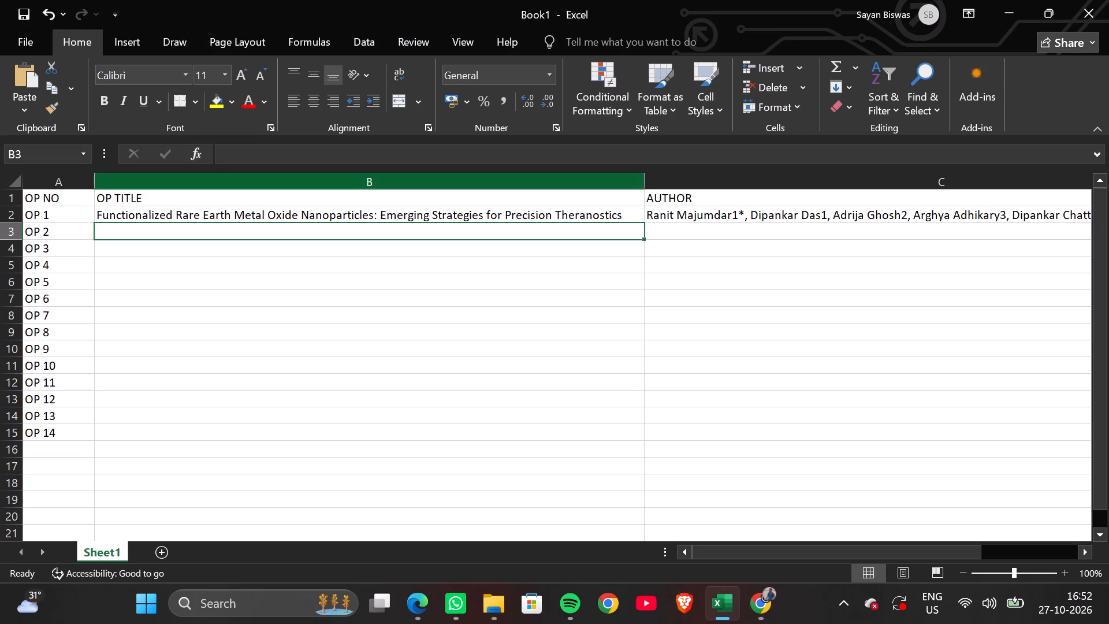
double_click(244, 232)
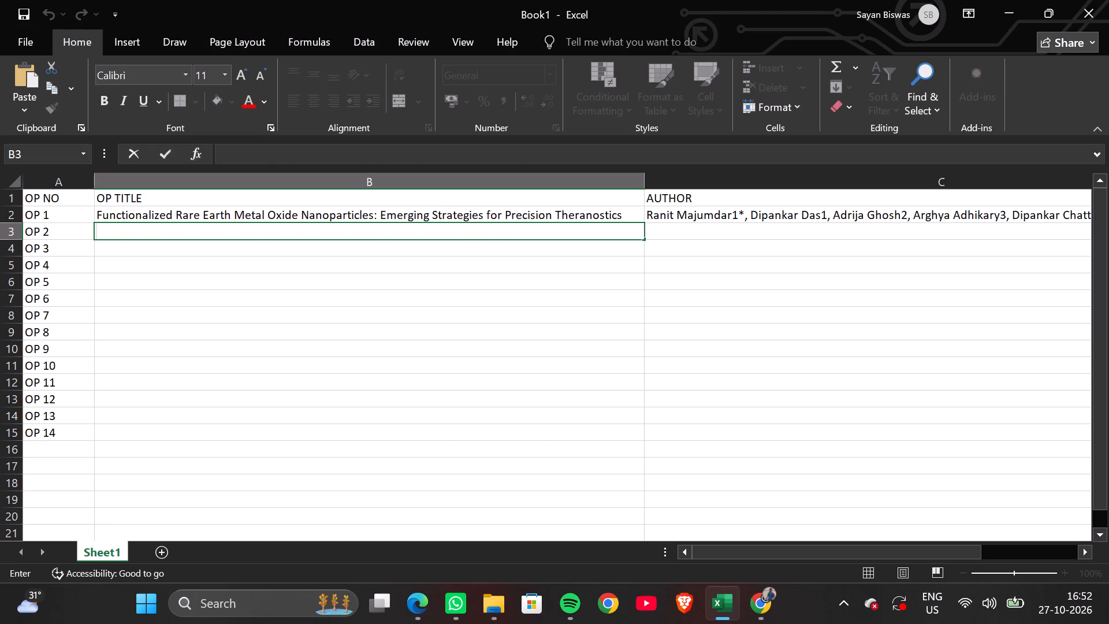
key("ctrl+v")
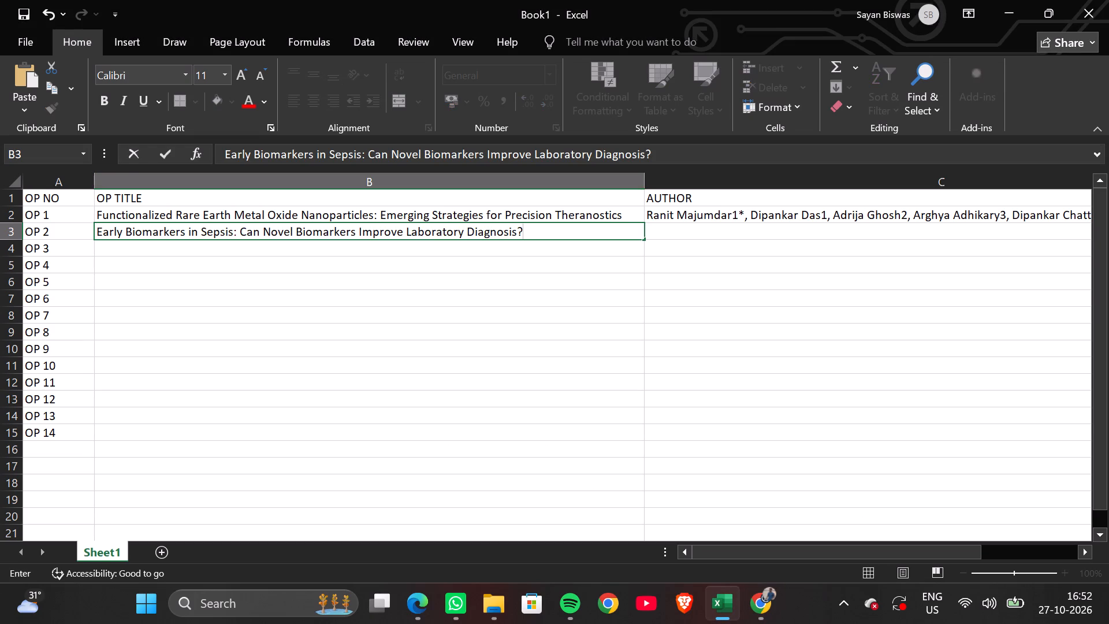
left_click(698, 229)
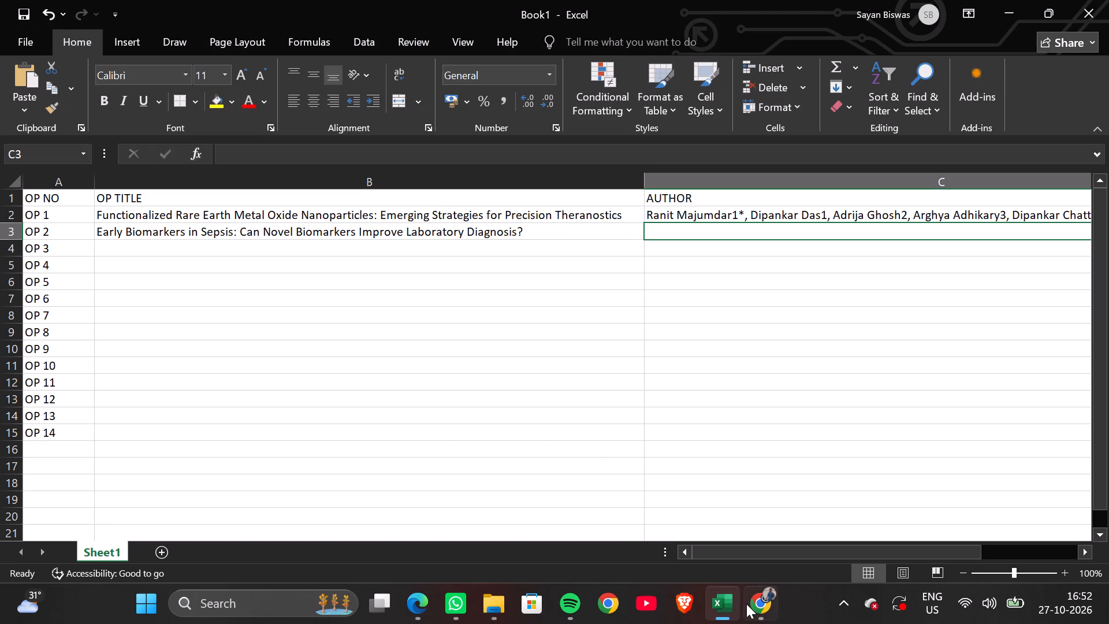
In Chrome, copy the author line beneath the sepsis abstract's title, and return to Book1 in Excel.
left_click(746, 604)
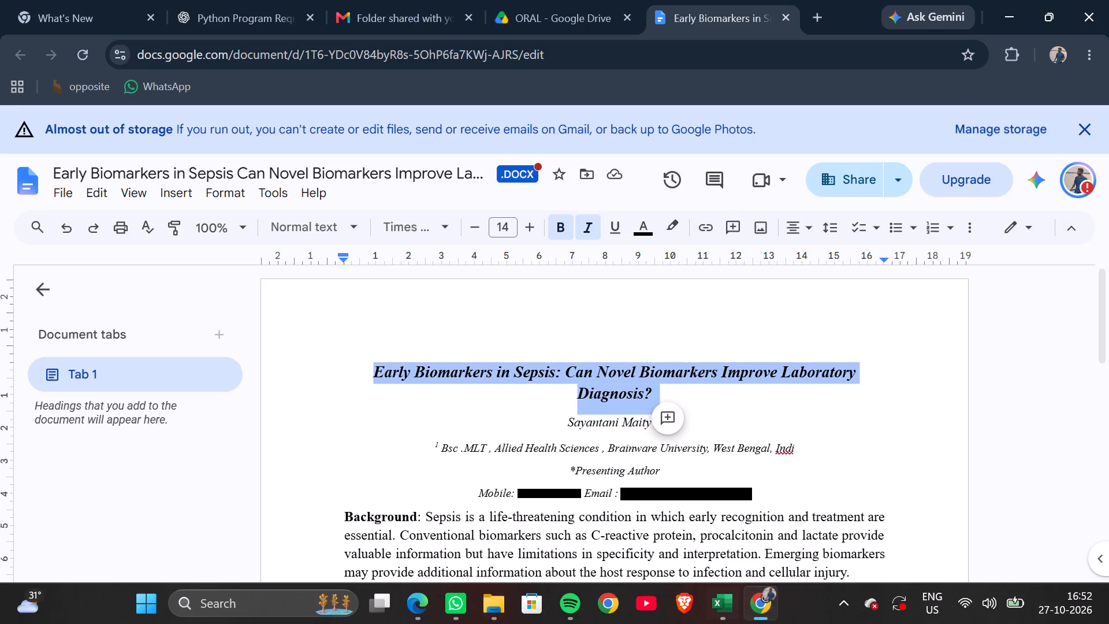
left_click(390, 422)
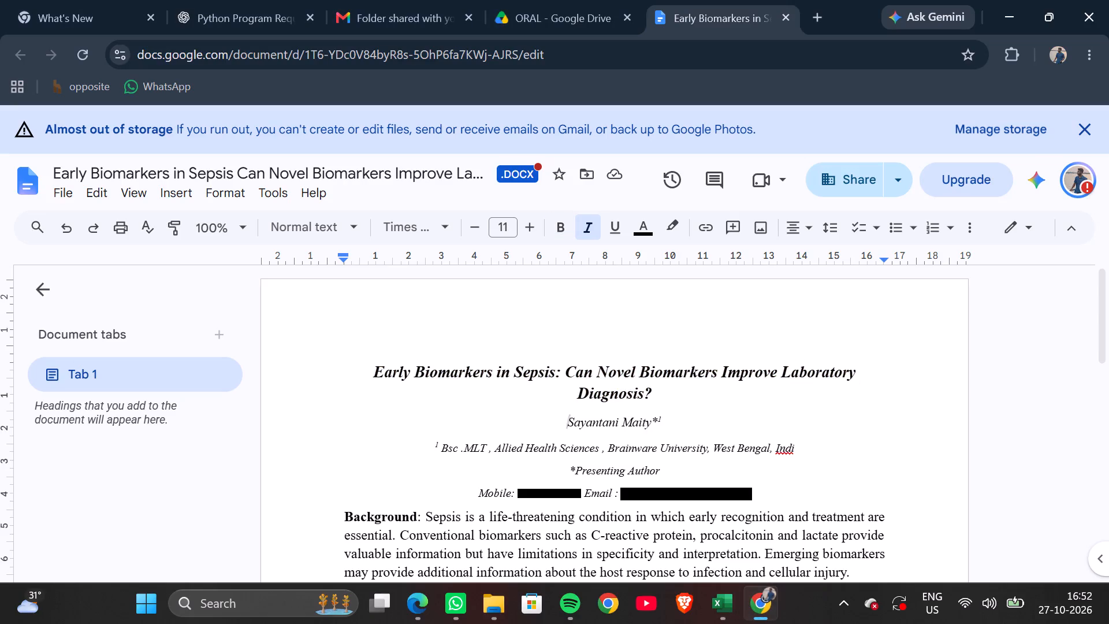
left_click(571, 422)
left_click_drag(571, 422, 743, 398)
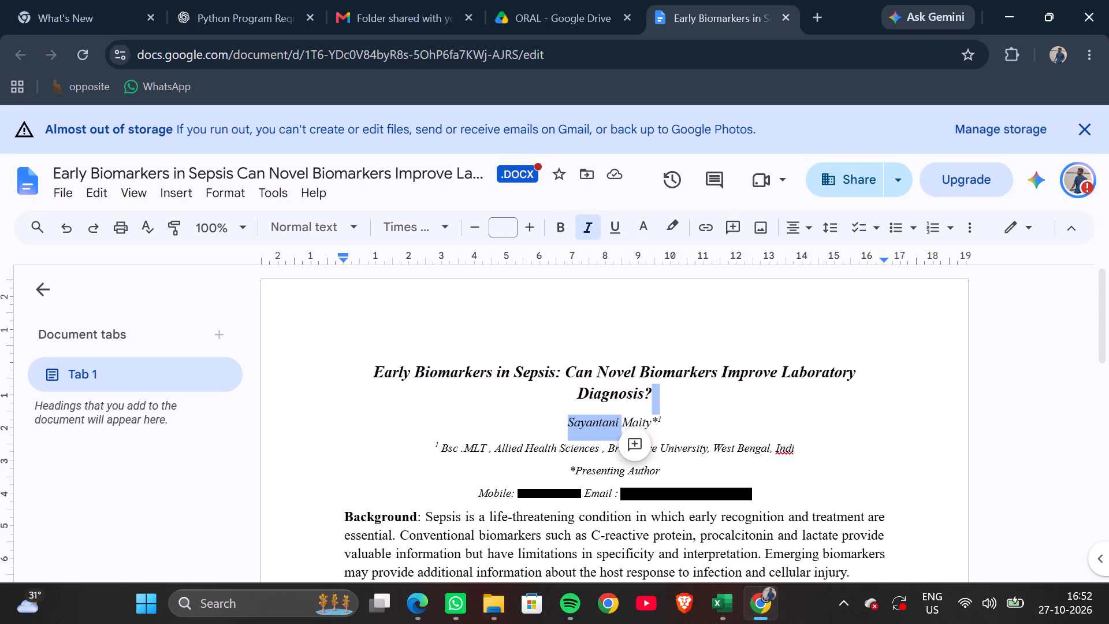
left_click_drag(743, 398, 756, 422)
key("ctrl+c")
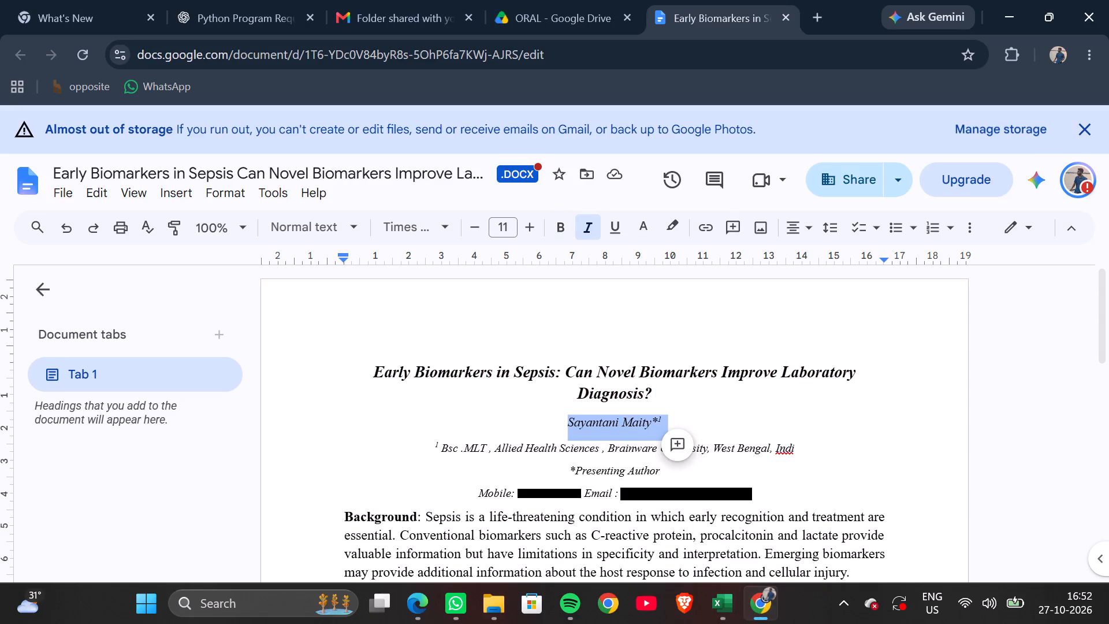
left_click(732, 601)
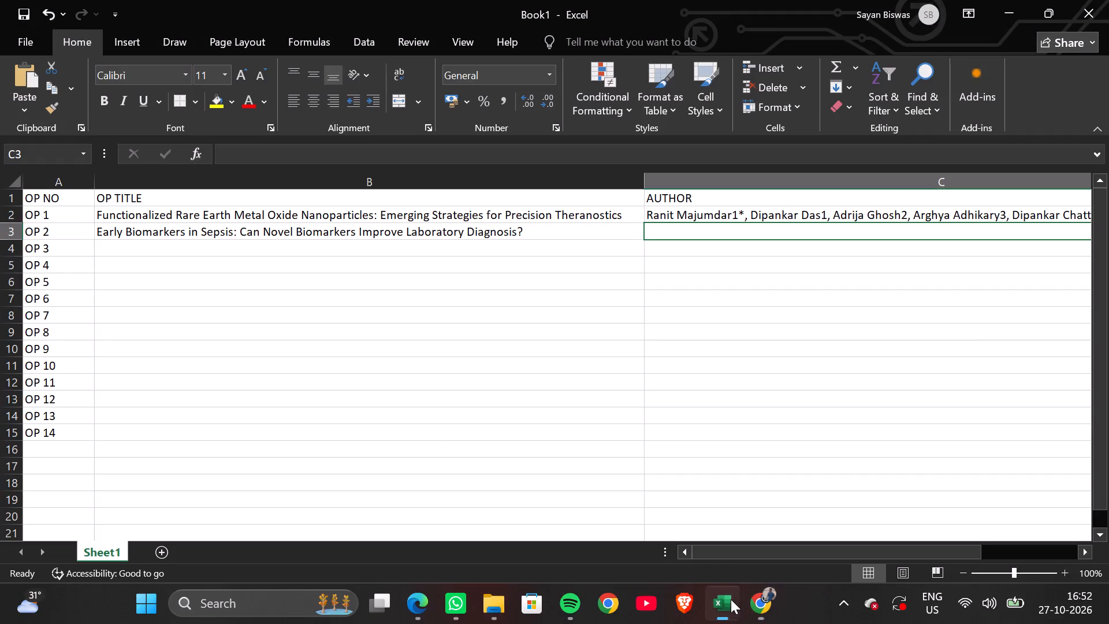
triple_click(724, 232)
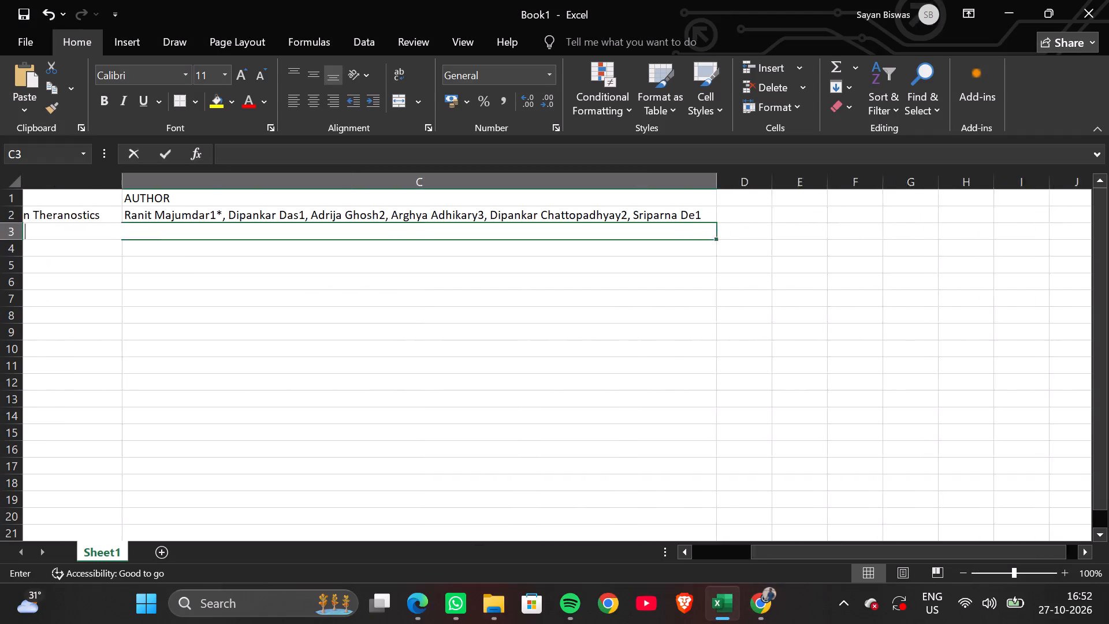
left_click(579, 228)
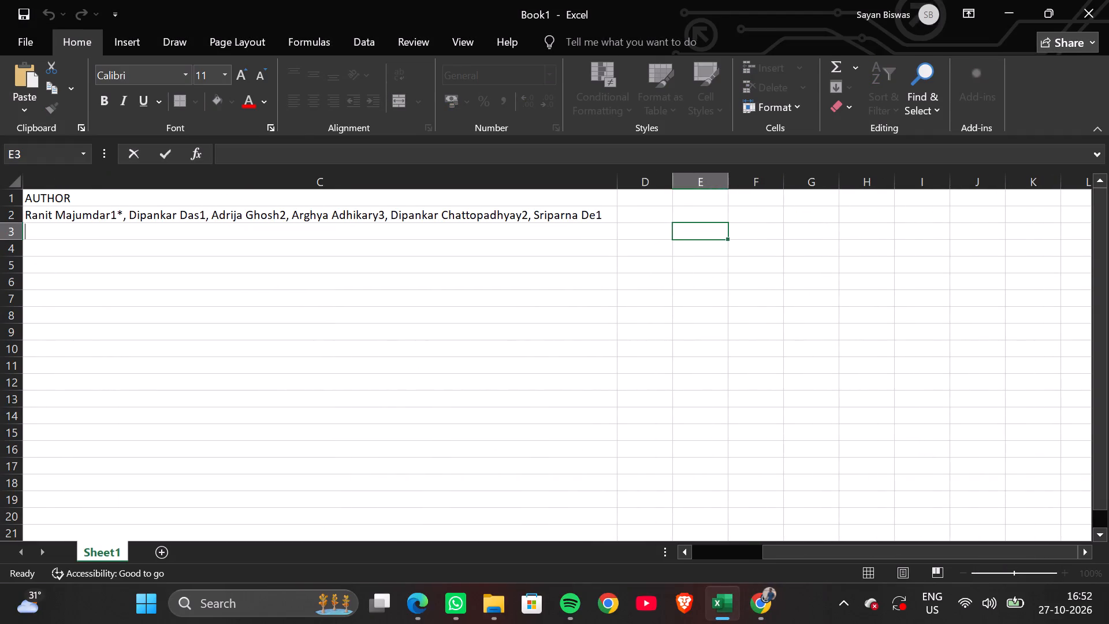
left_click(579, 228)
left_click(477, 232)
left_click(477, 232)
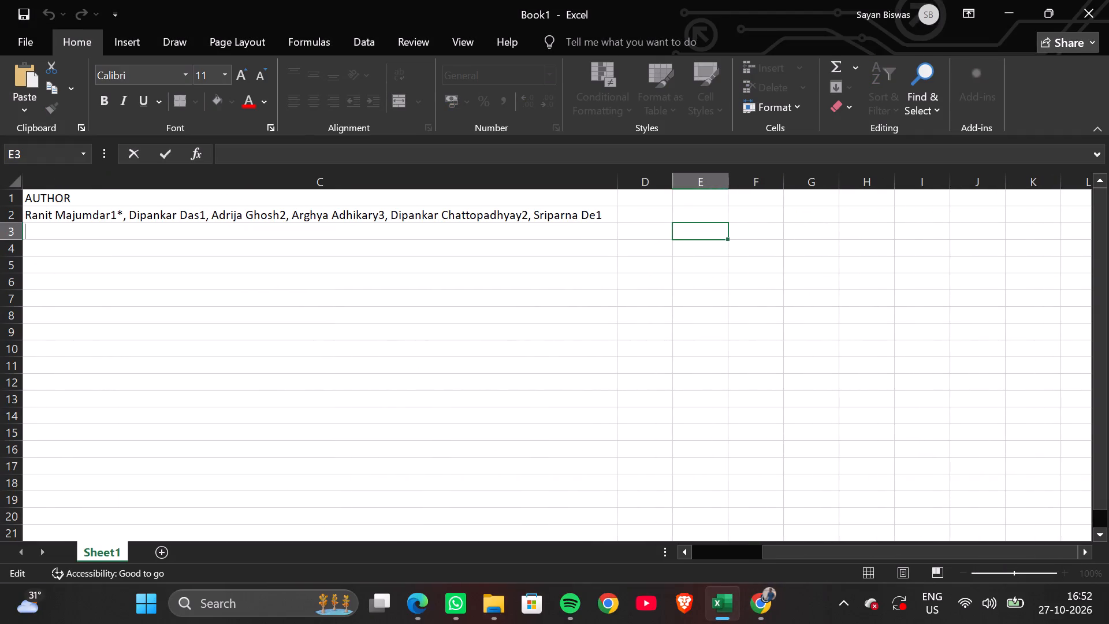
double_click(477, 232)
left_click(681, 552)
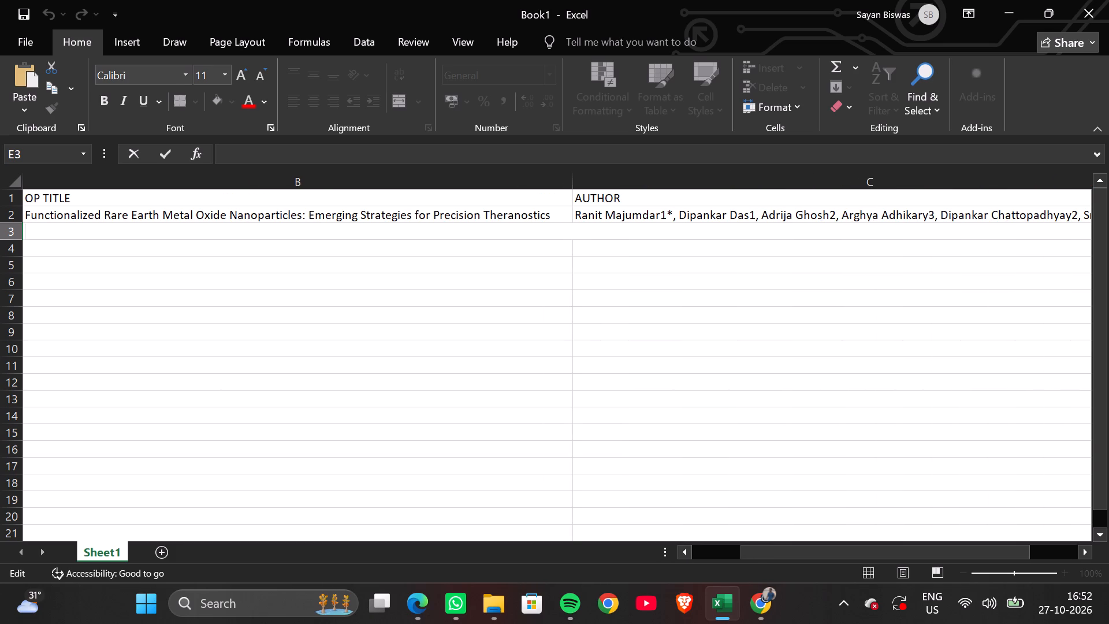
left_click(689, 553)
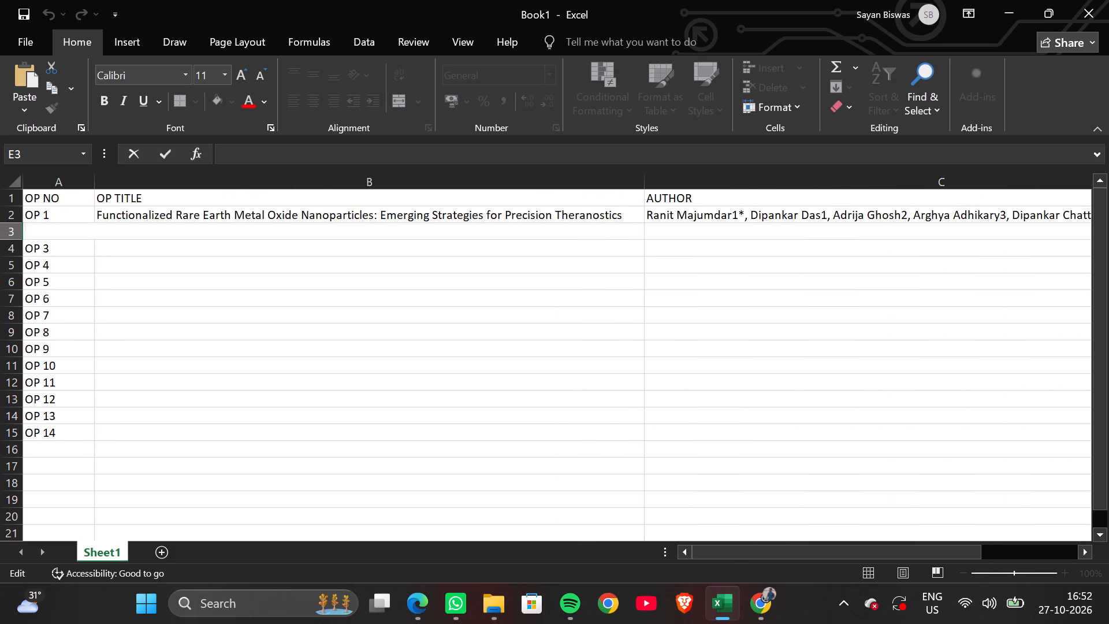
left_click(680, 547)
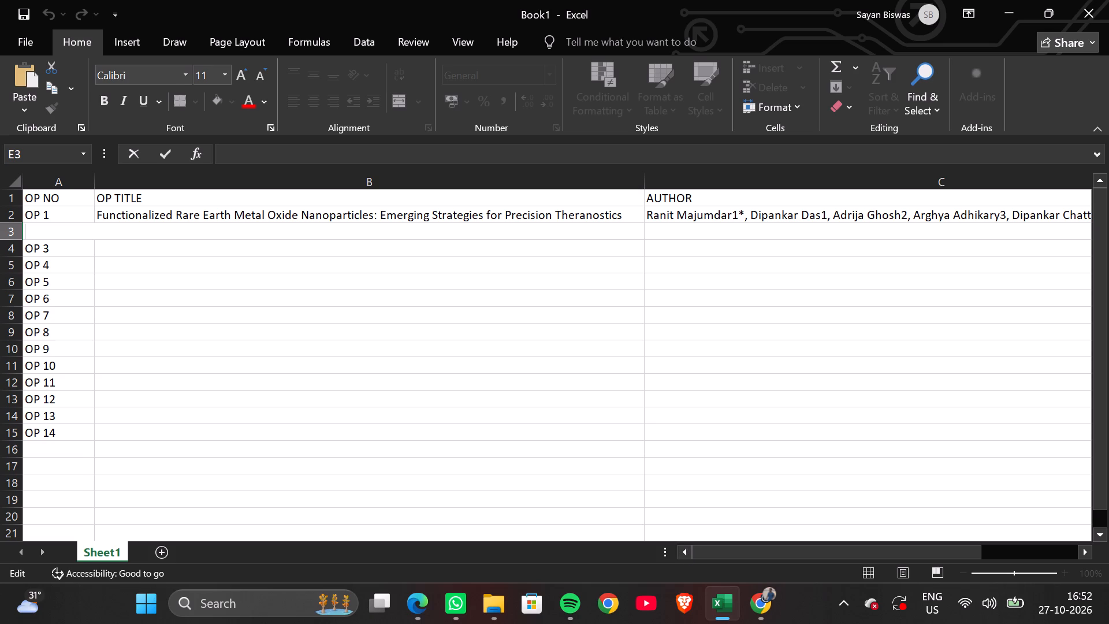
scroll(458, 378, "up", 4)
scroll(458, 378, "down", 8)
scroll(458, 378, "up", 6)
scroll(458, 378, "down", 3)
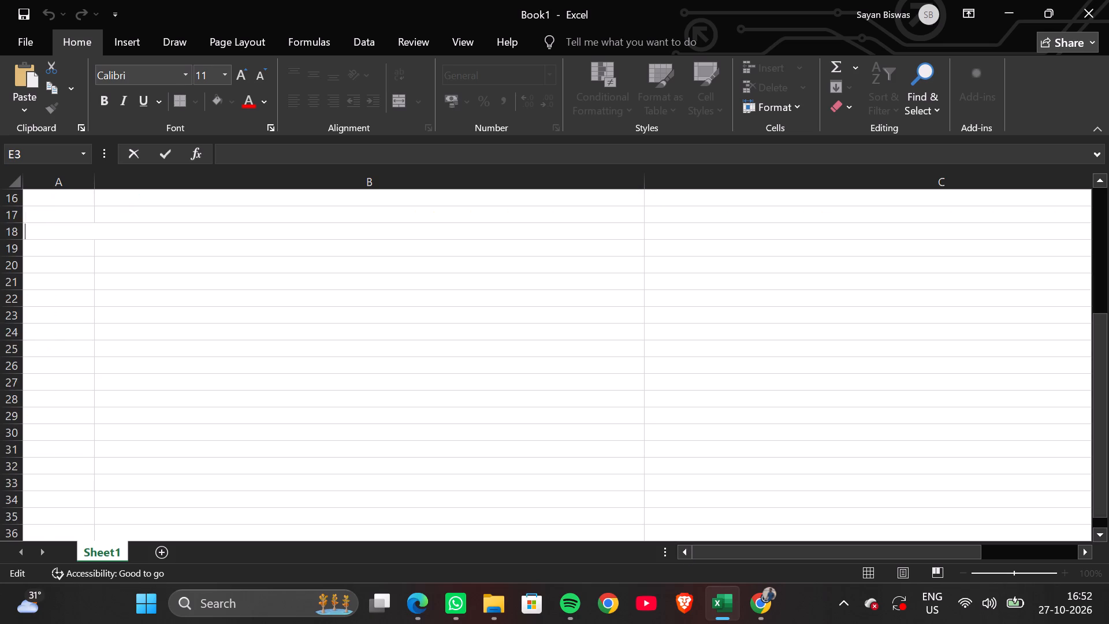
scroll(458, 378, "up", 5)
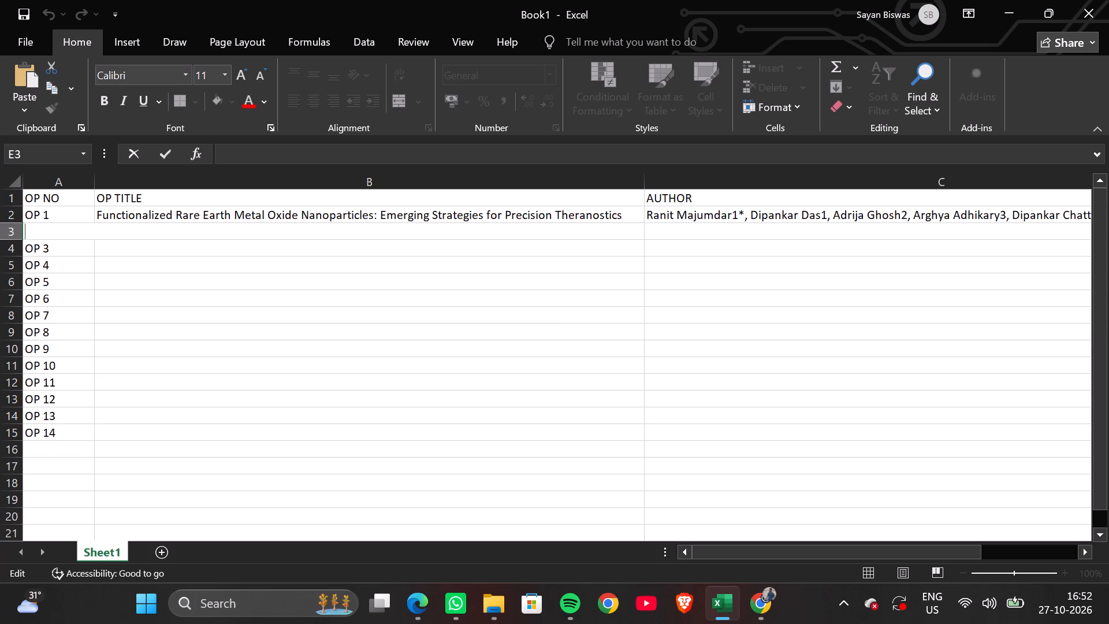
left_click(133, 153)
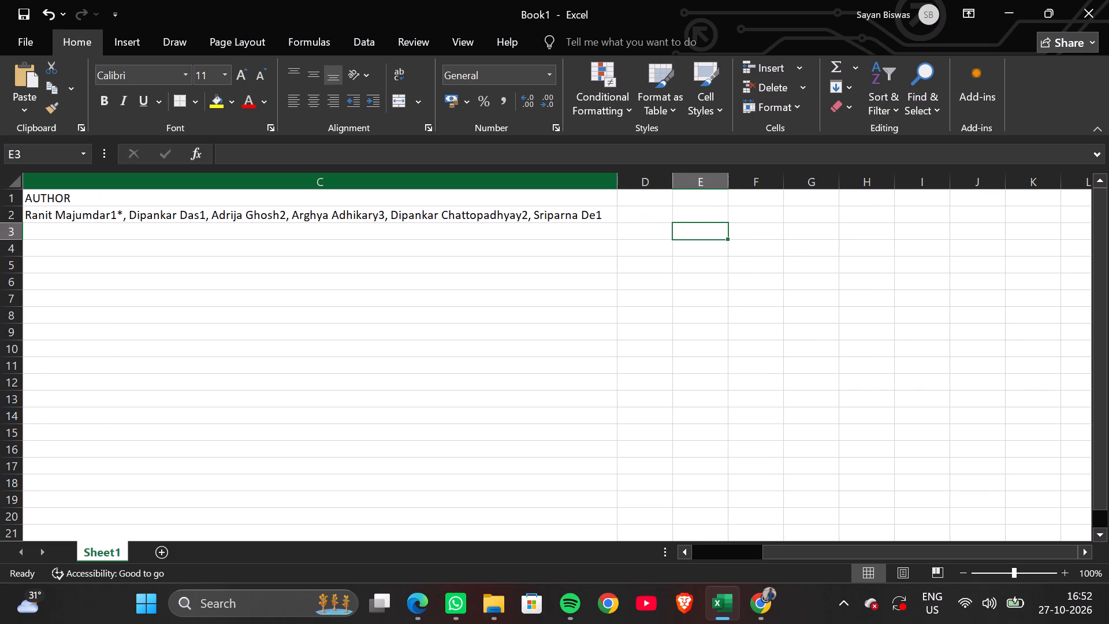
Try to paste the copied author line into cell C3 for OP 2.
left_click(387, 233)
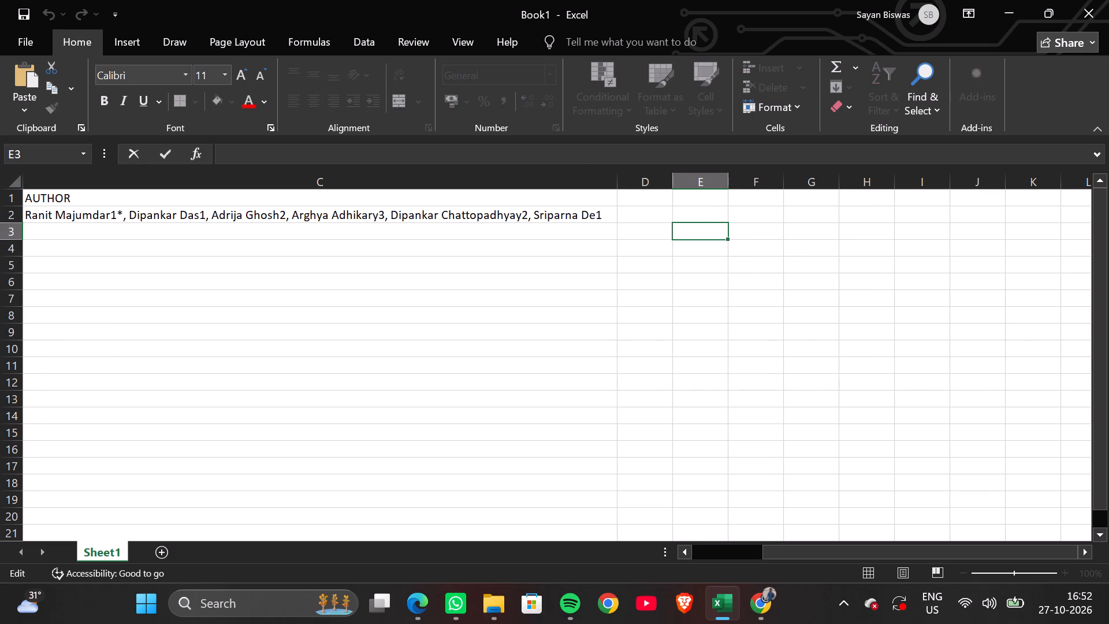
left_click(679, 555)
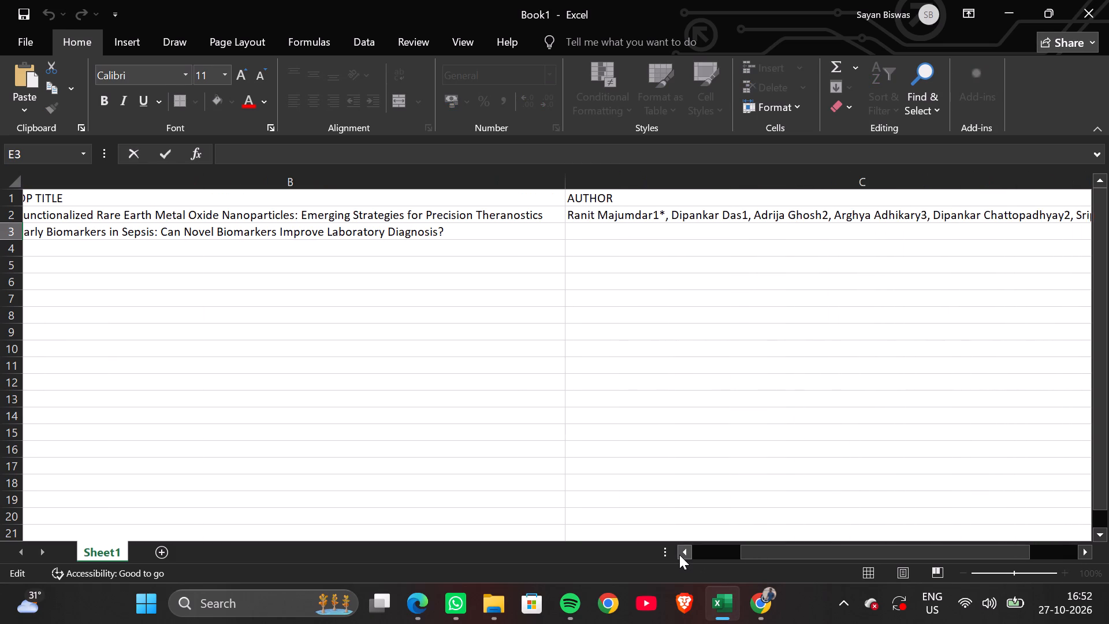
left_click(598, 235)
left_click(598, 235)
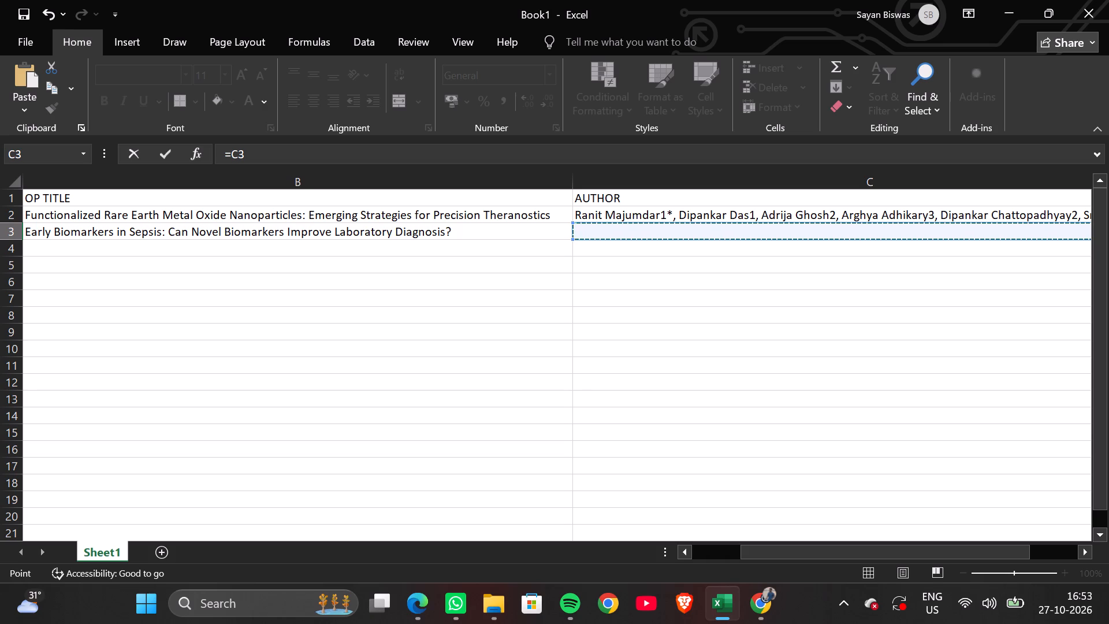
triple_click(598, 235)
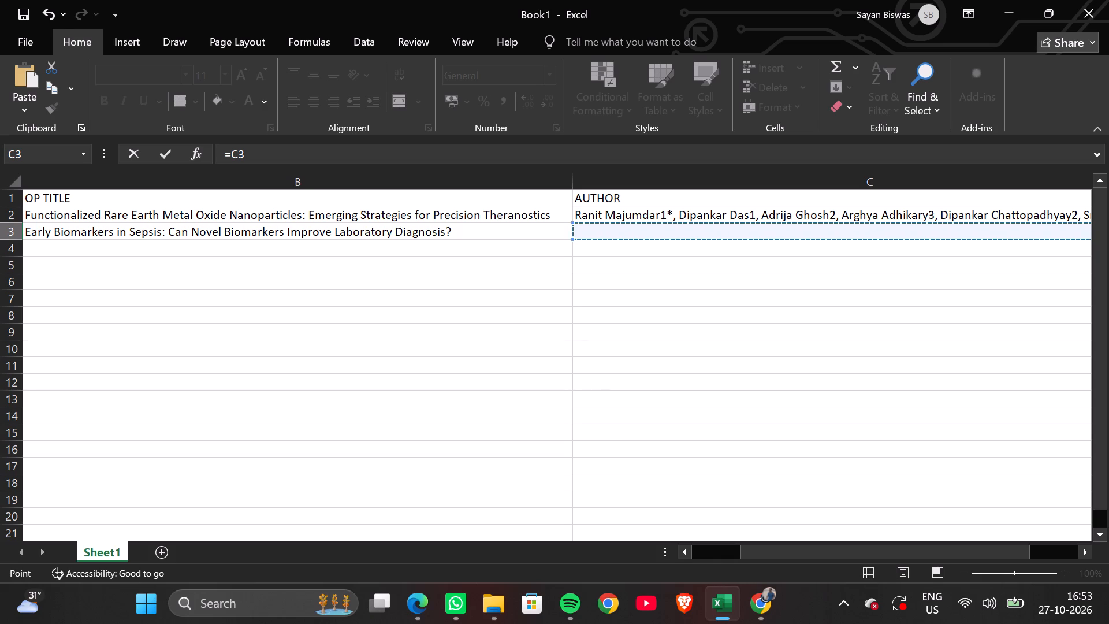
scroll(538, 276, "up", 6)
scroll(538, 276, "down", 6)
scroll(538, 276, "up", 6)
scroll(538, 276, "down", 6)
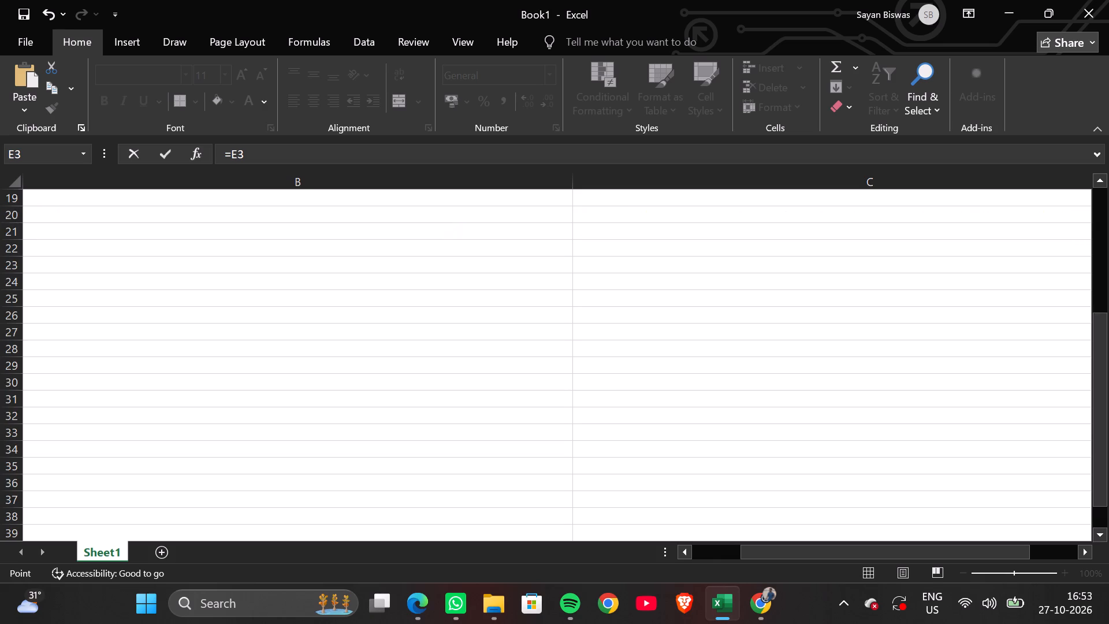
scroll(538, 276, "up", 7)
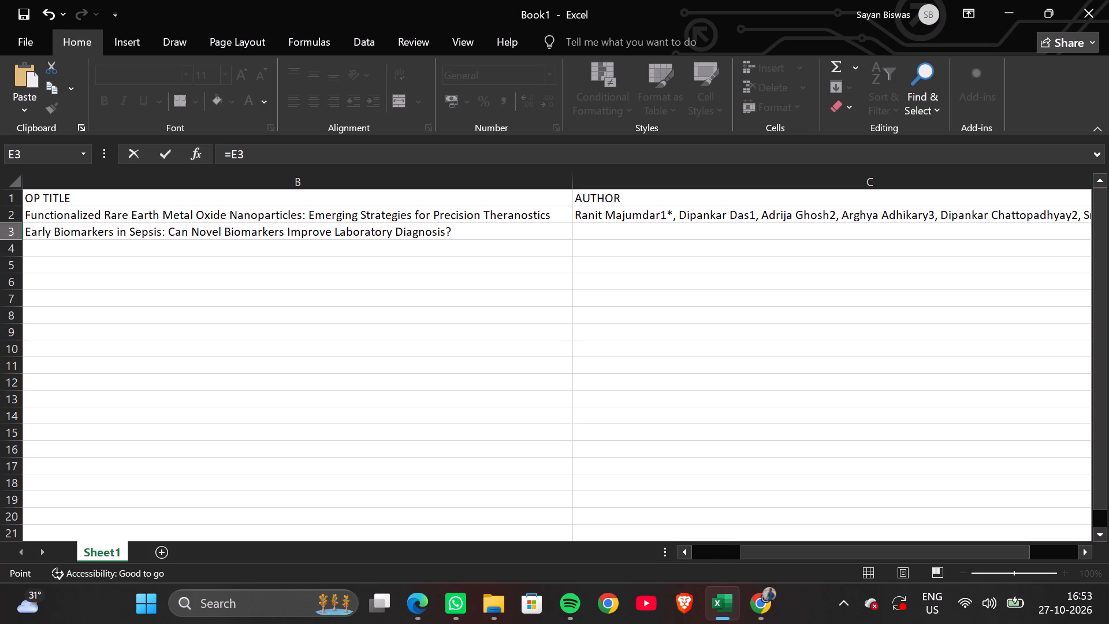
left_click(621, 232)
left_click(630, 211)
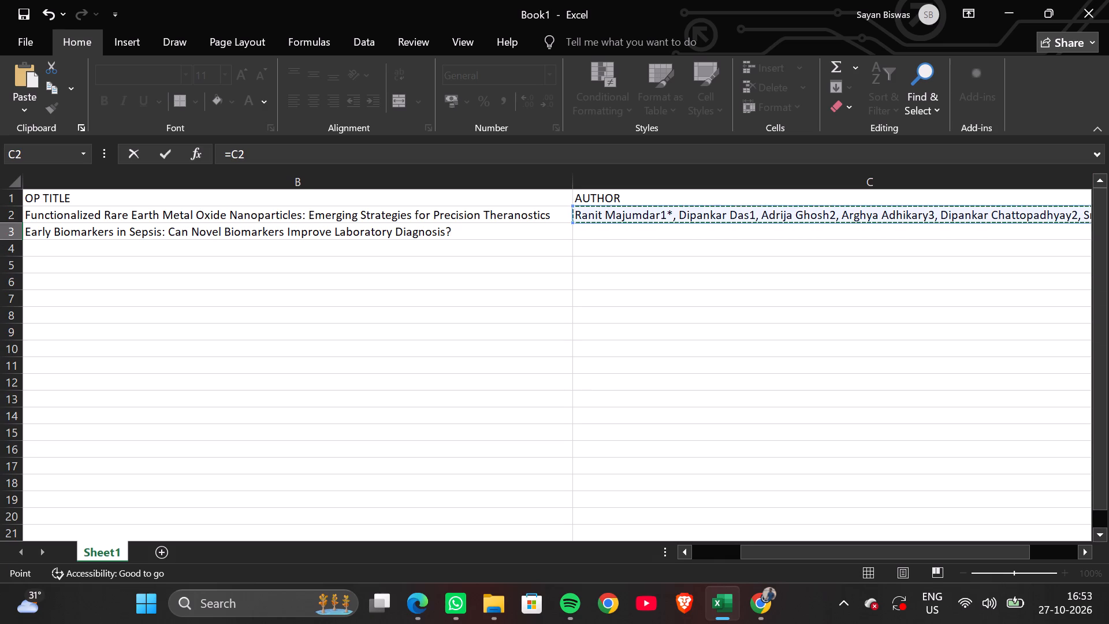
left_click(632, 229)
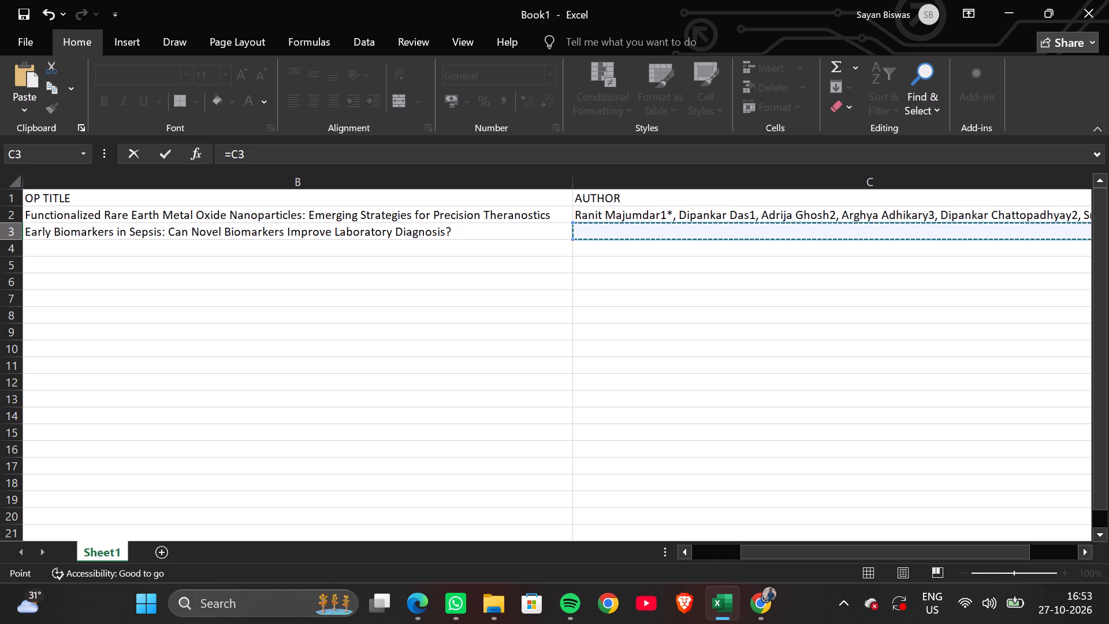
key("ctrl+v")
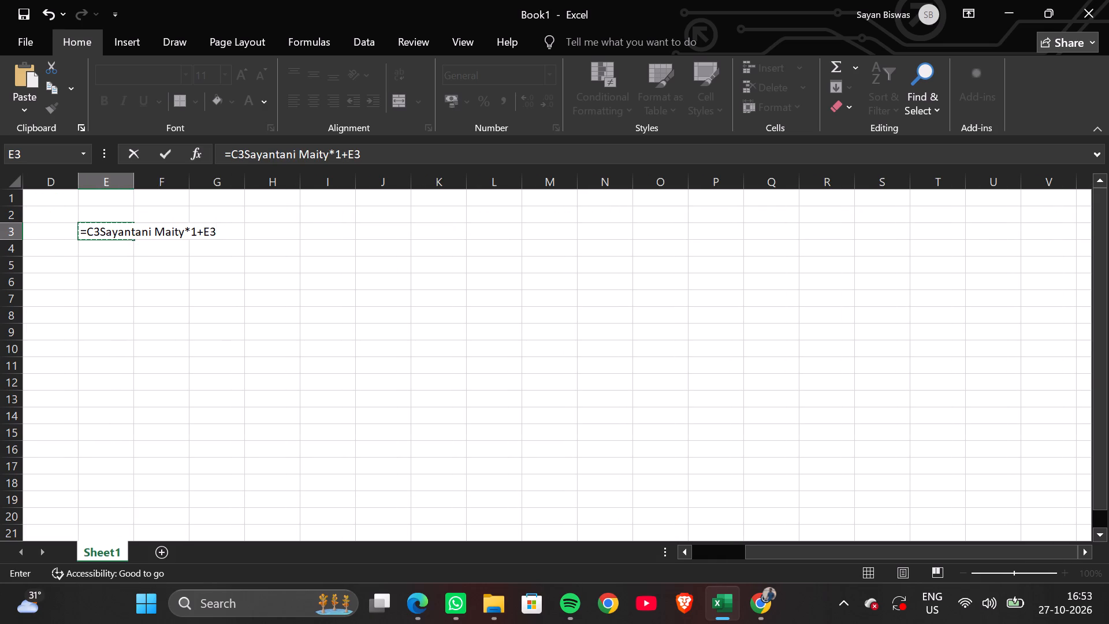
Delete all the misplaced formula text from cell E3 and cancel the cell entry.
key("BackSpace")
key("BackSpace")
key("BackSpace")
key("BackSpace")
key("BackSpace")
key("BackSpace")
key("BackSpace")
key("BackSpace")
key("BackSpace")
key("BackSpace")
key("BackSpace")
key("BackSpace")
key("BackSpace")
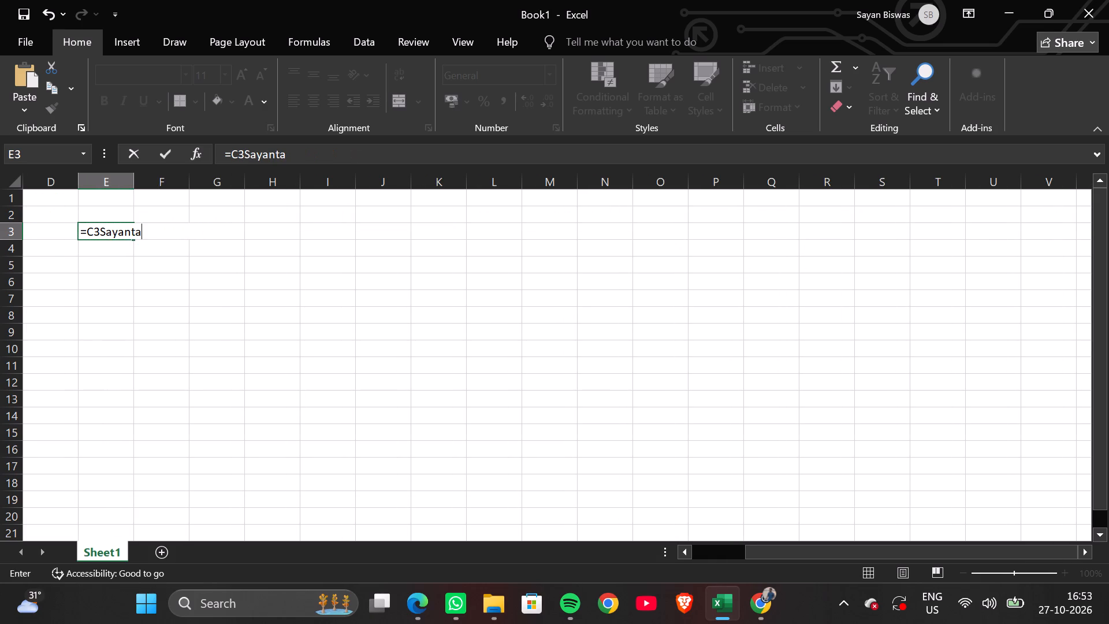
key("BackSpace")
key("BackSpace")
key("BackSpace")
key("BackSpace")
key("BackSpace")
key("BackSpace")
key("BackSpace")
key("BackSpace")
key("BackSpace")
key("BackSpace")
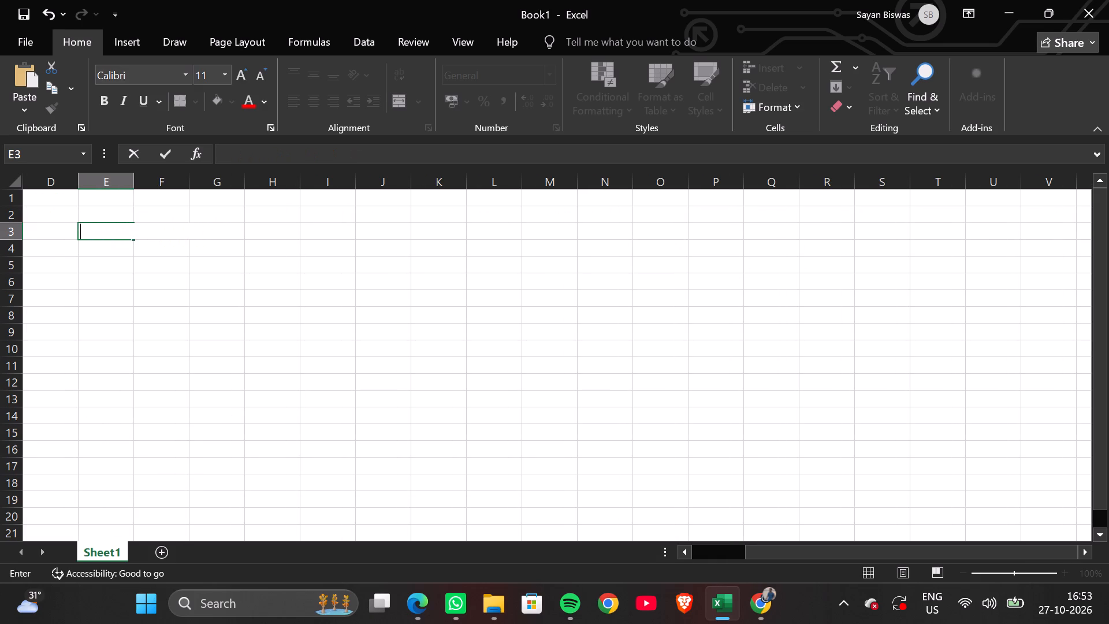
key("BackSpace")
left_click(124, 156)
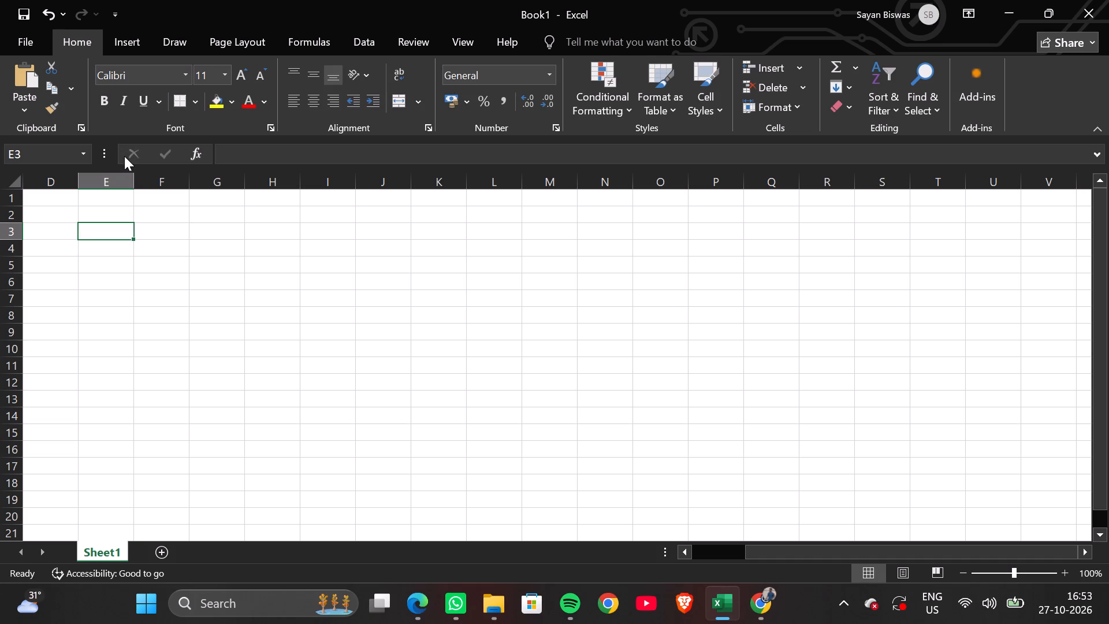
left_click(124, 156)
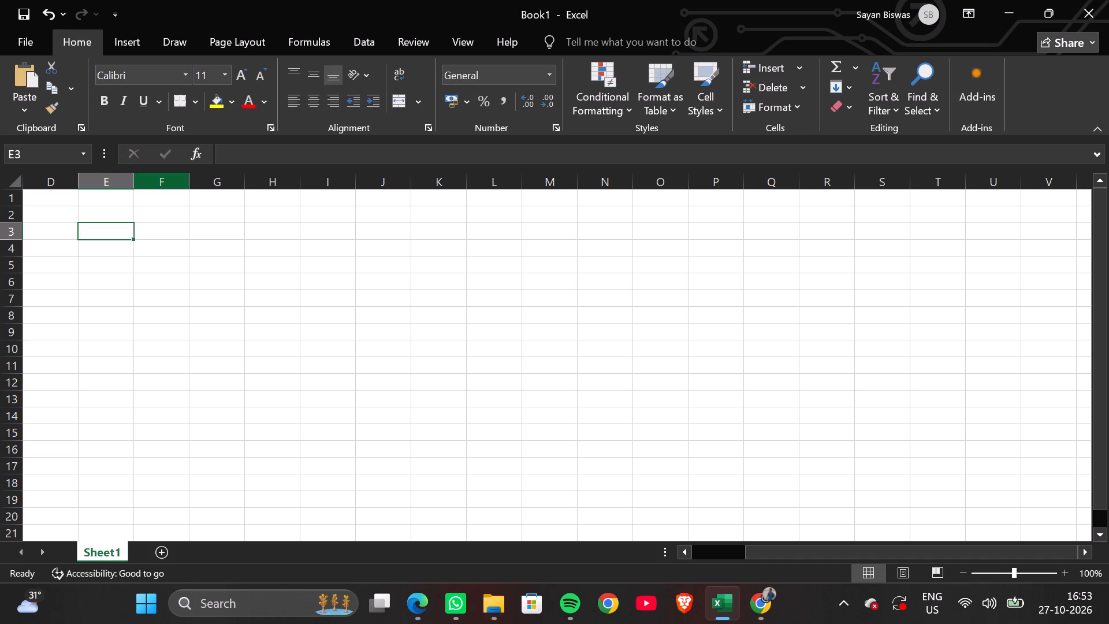
double_click(686, 555)
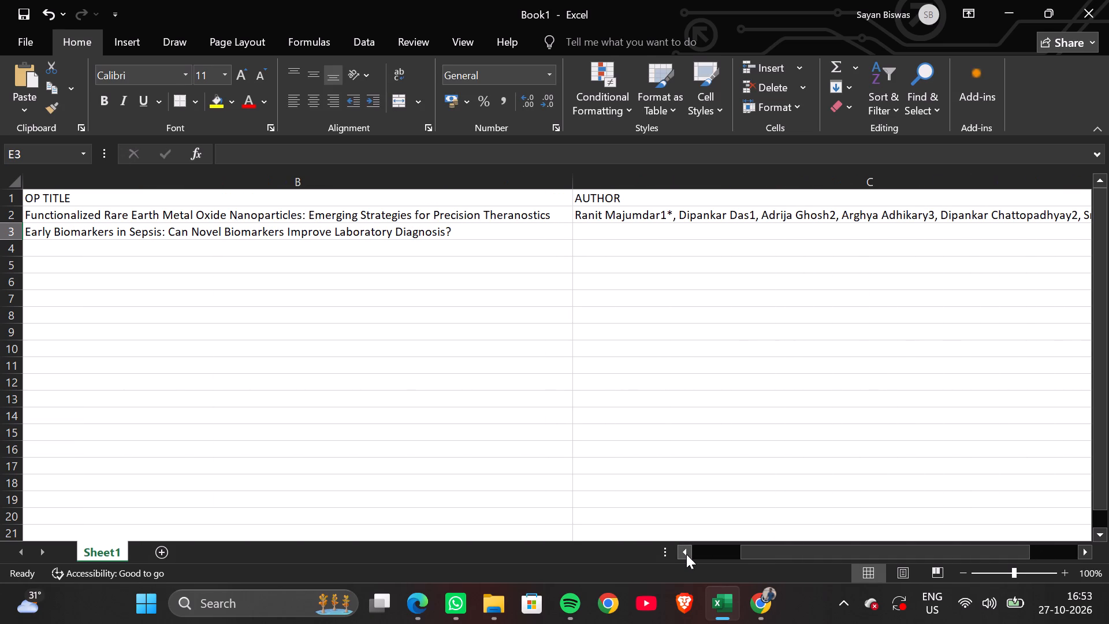
left_click(686, 554)
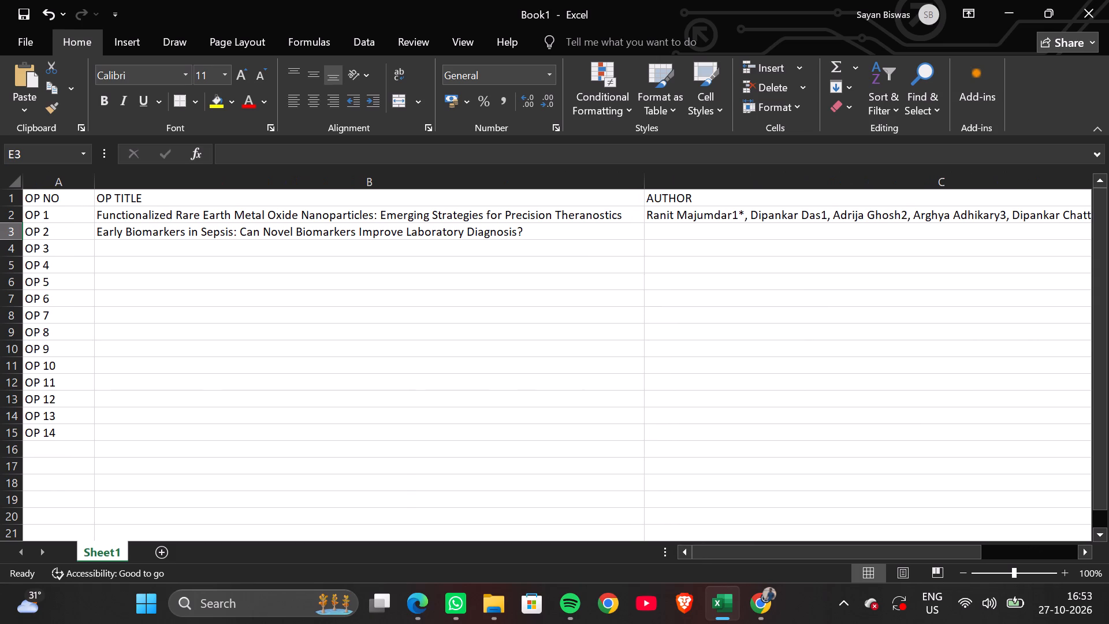
left_click(317, 247)
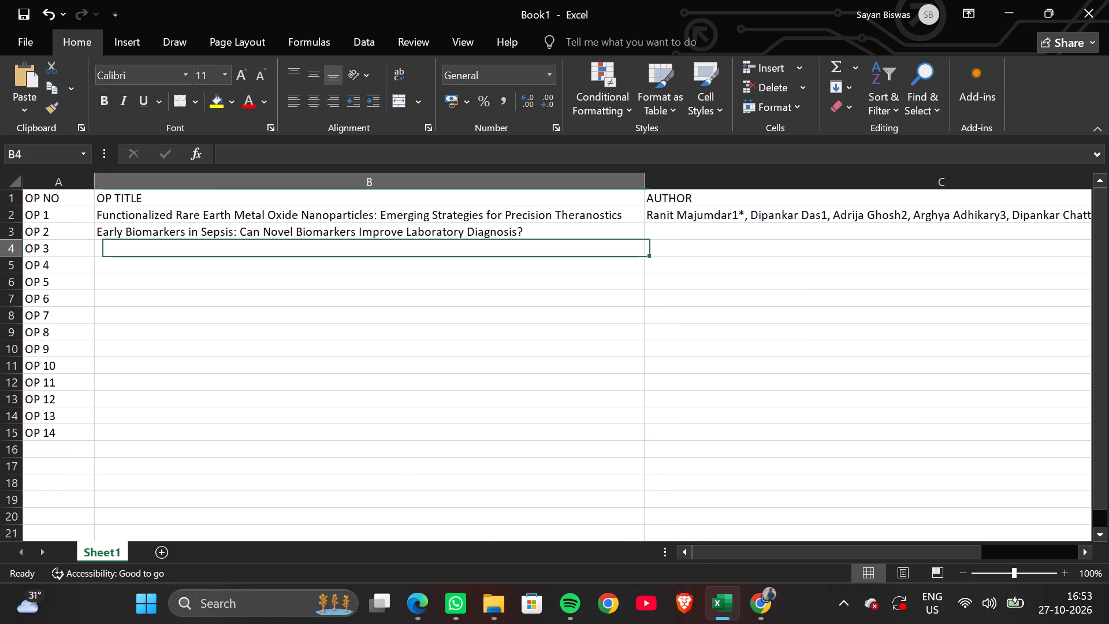
left_click(682, 229)
double_click(682, 229)
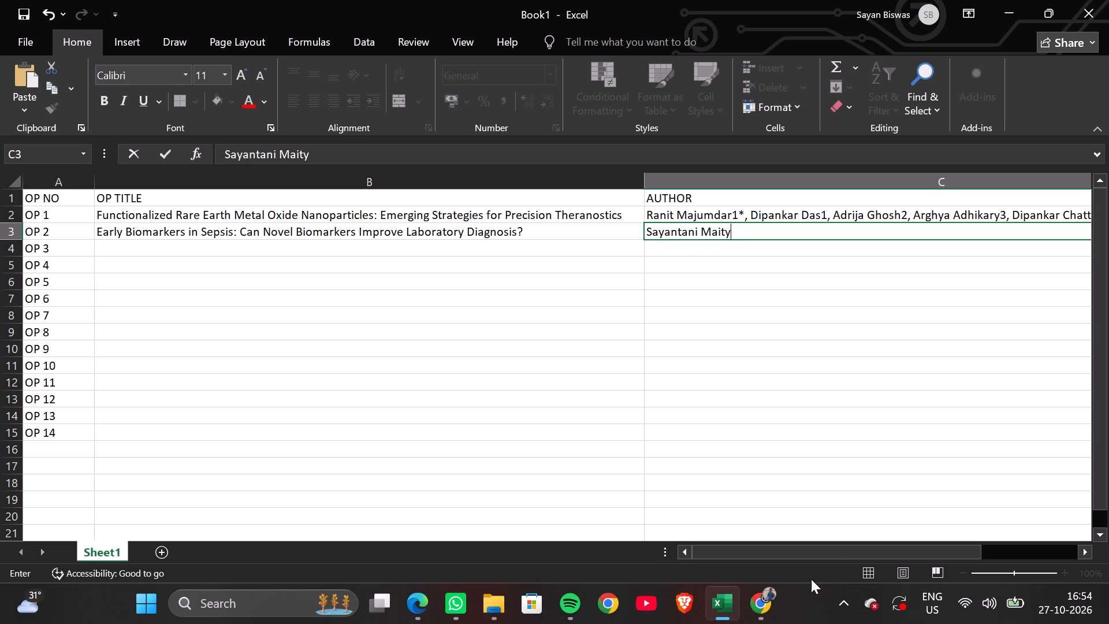
In Chrome, close the sepsis abstract and open Portable LAF abstract.docx from the ORAL Drive folder.
left_click(762, 599)
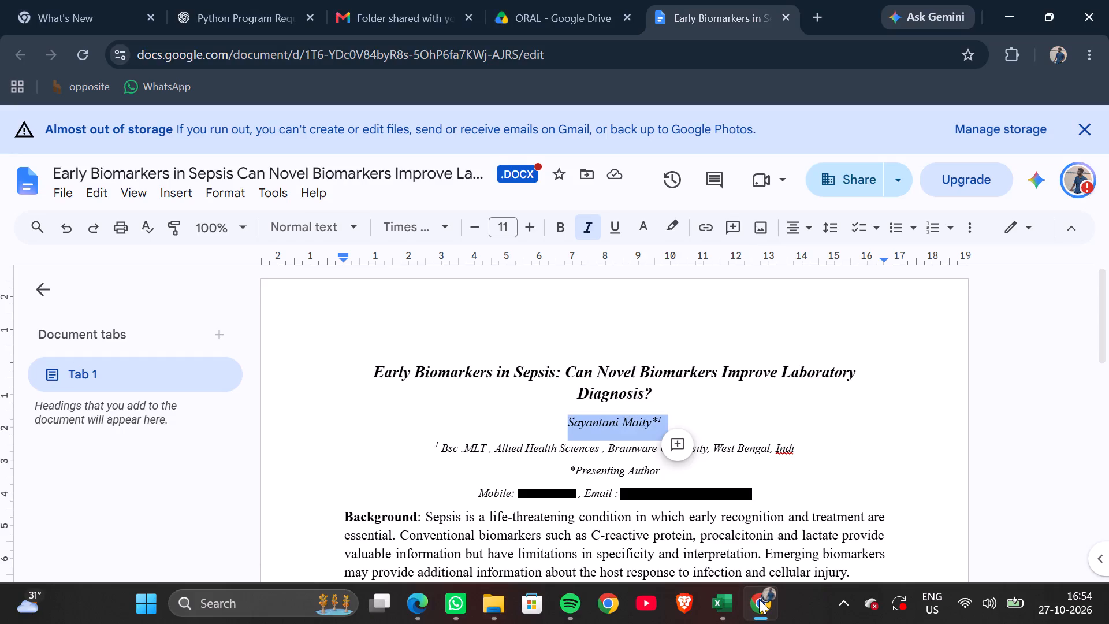
left_click(18, 53)
left_click(783, 15)
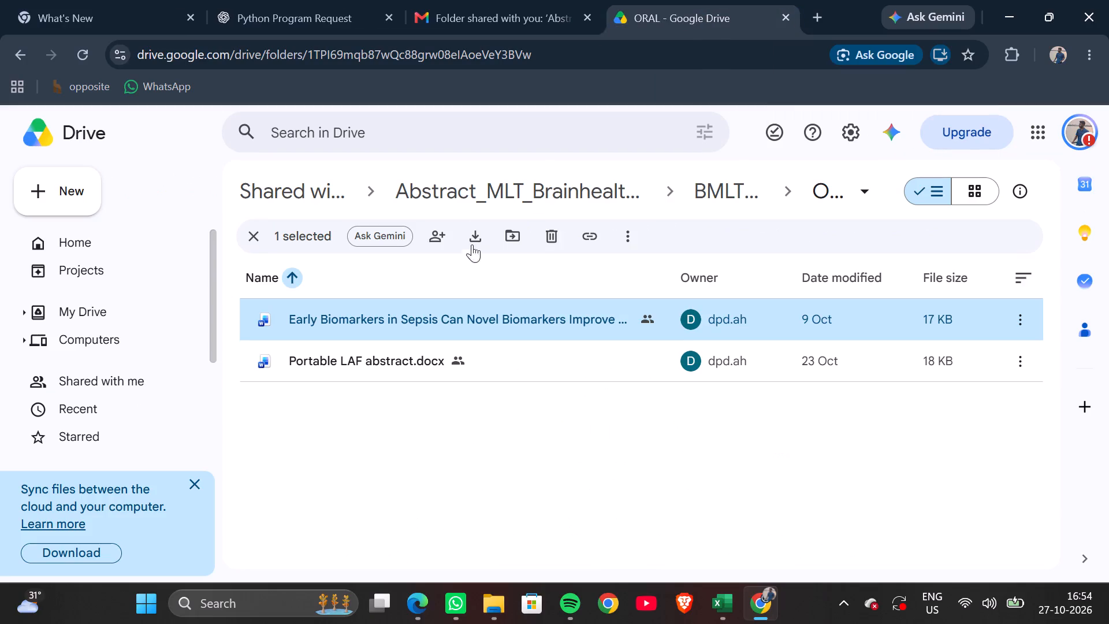
double_click(507, 351)
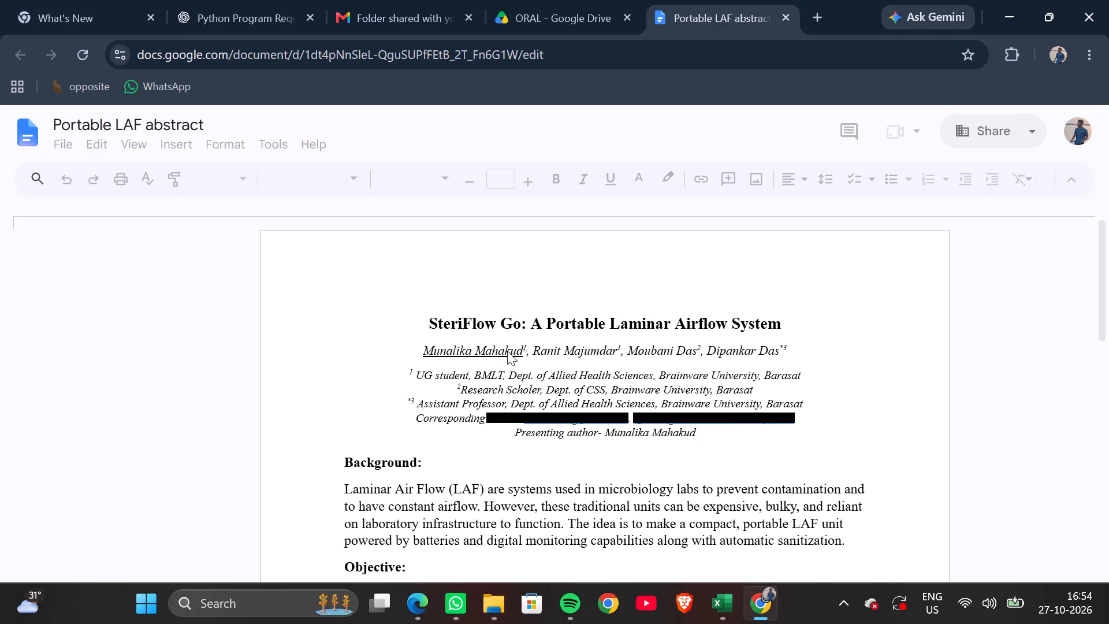
Copy the title "SteriFlow Go: A Portable Laminar Airflow System" and paste it into cell B4 of Book1 in Excel.
left_click_drag(431, 322, 485, 326)
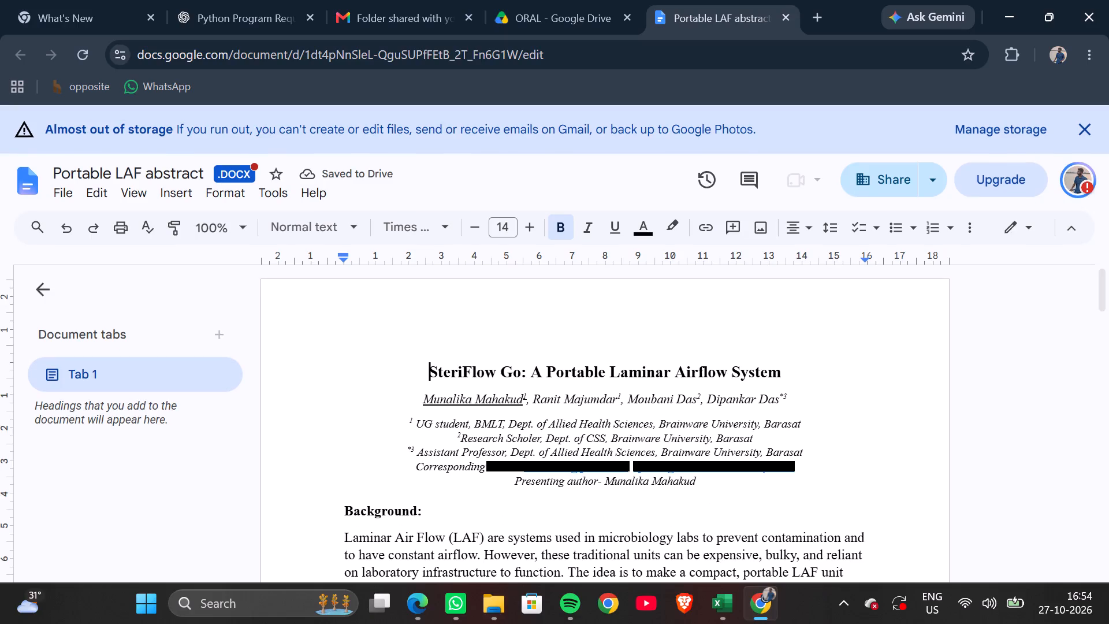
left_click_drag(485, 326, 802, 375)
key("ctrl+c")
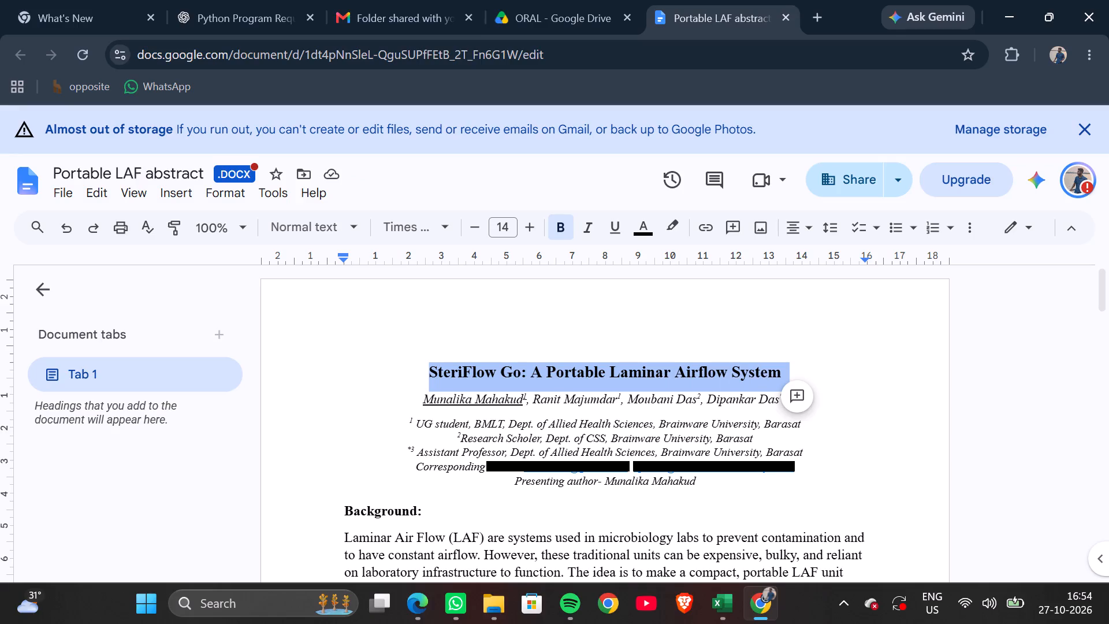
left_click(724, 601)
left_click(150, 247)
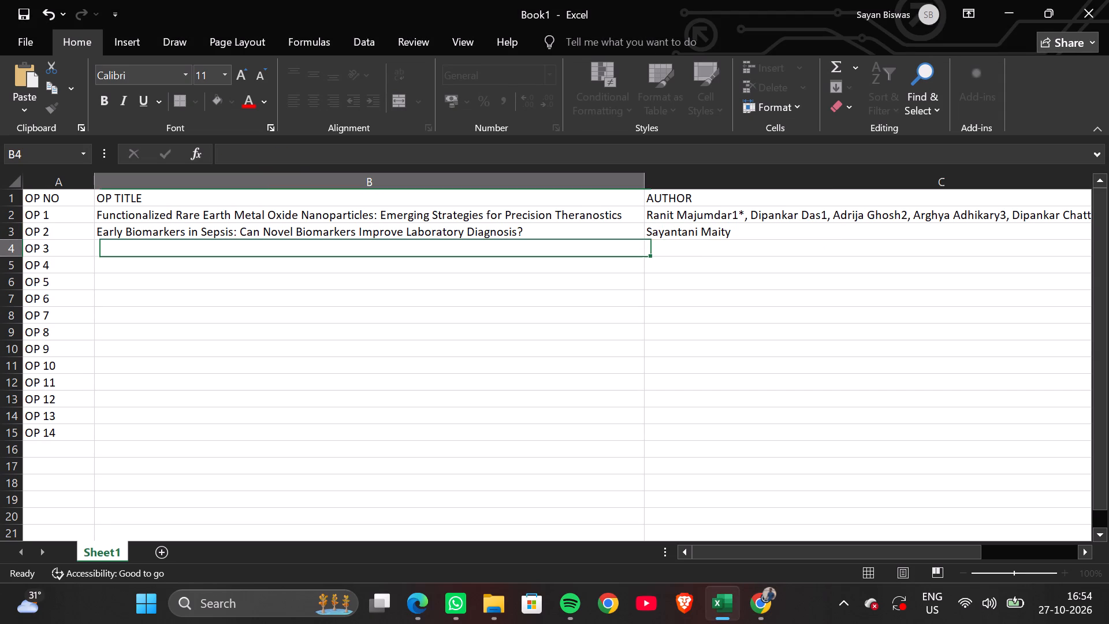
double_click(150, 247)
key("ctrl+v")
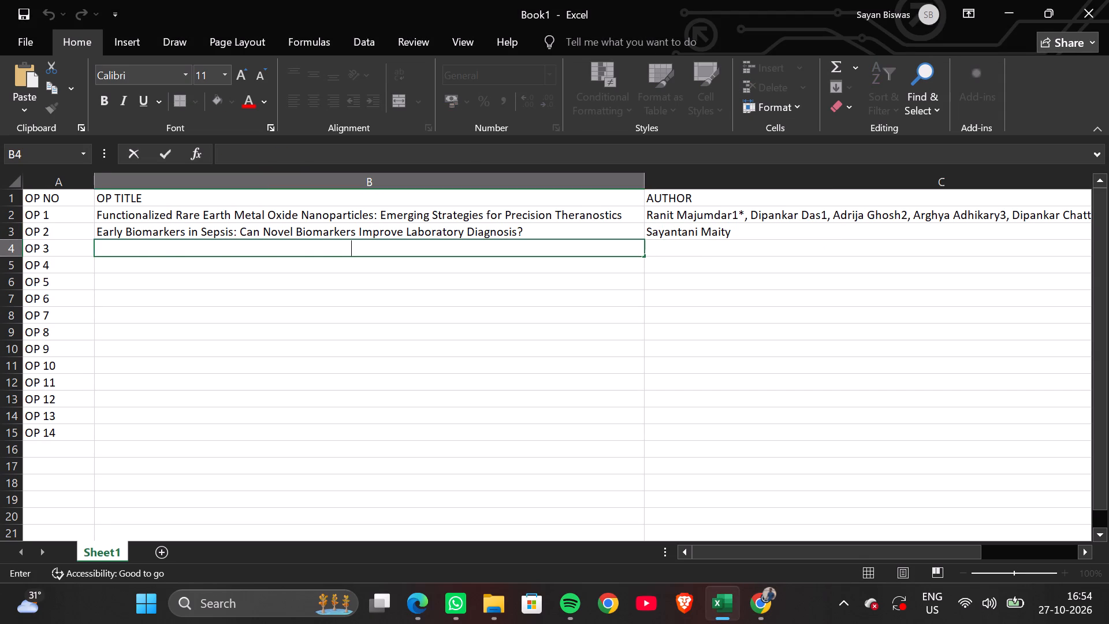
left_click(699, 246)
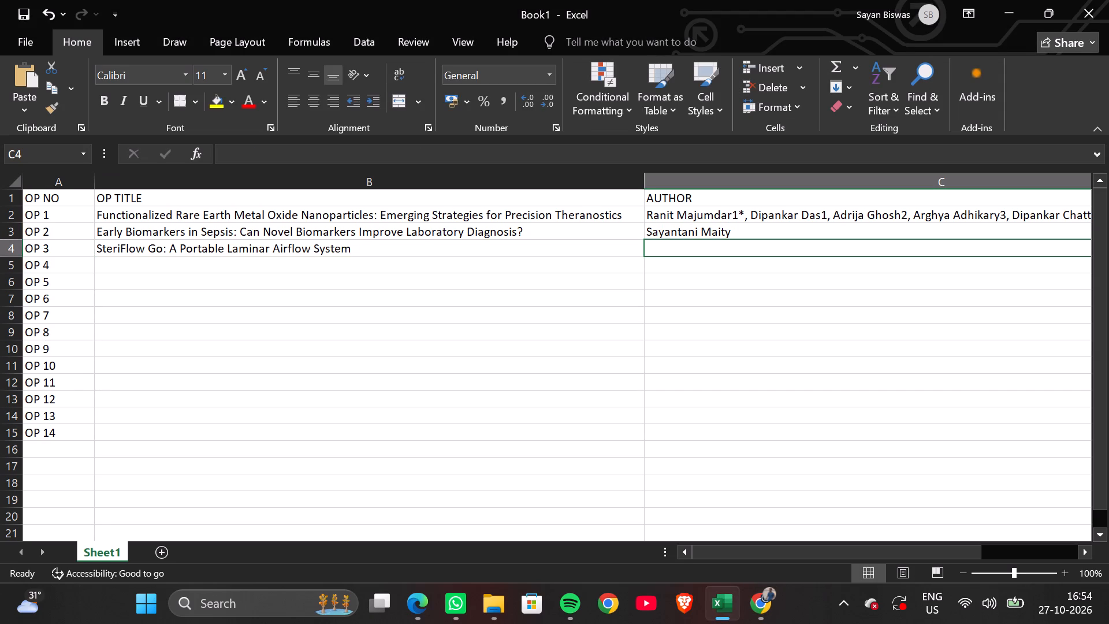
In Chrome, copy the full author line beneath the SteriFlow Go title, and return to Book1 in Excel.
left_click(764, 599)
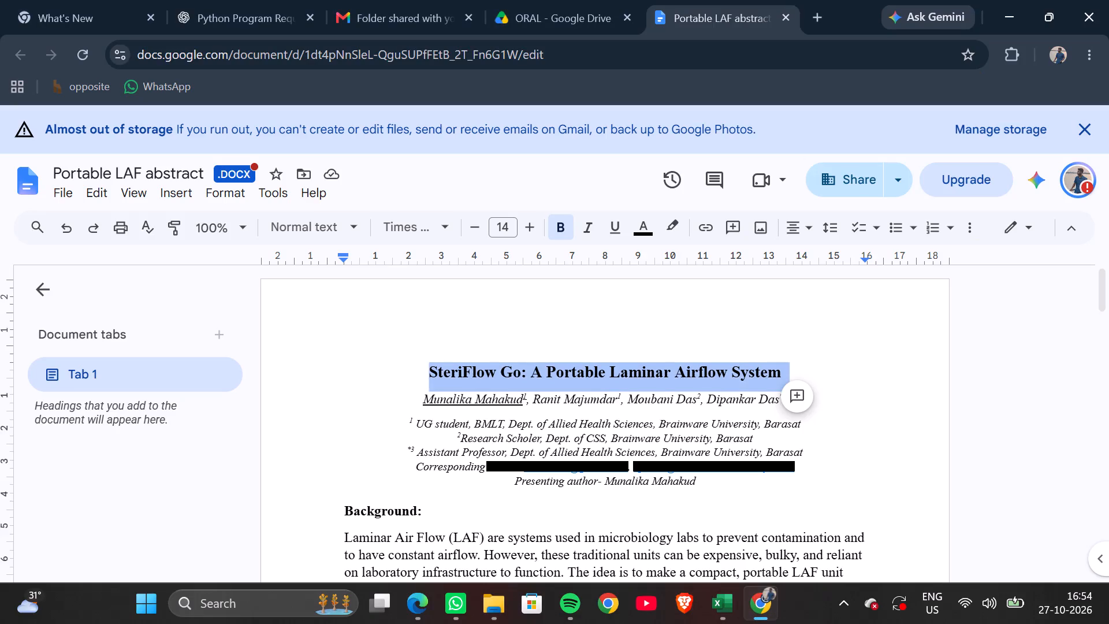
left_click_drag(421, 399, 576, 431)
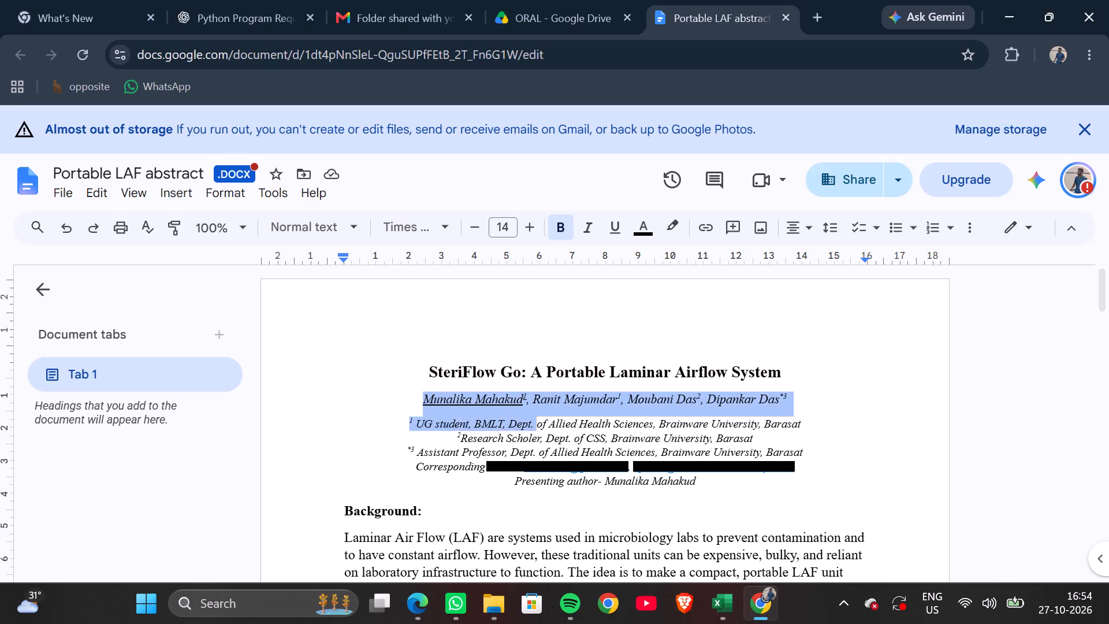
left_click_drag(576, 431, 803, 404)
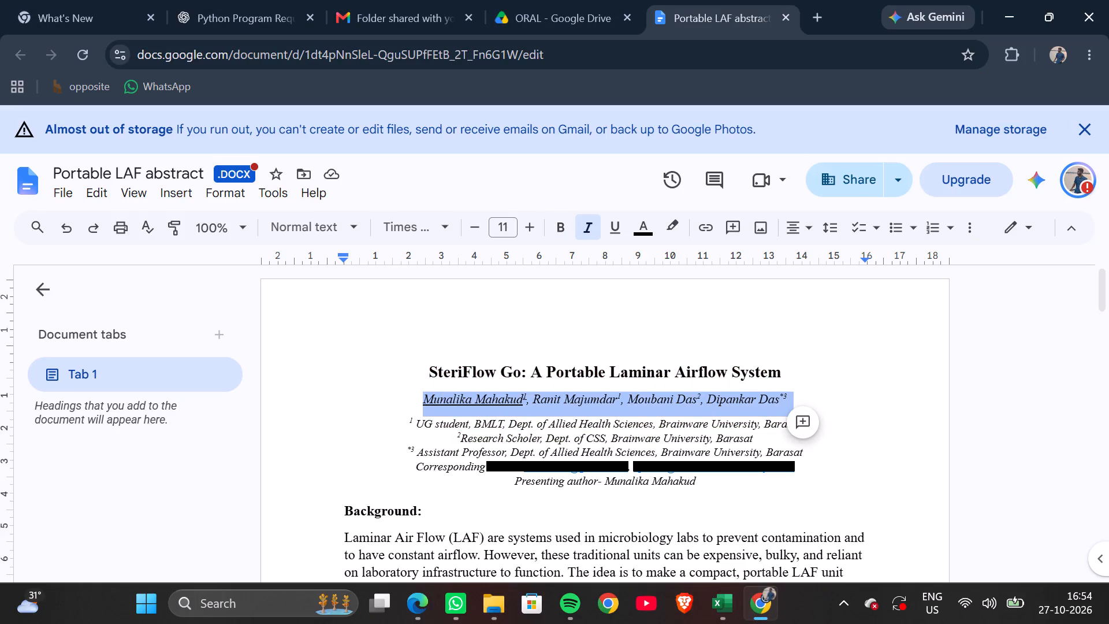
key("ctrl+c")
right_click(803, 404)
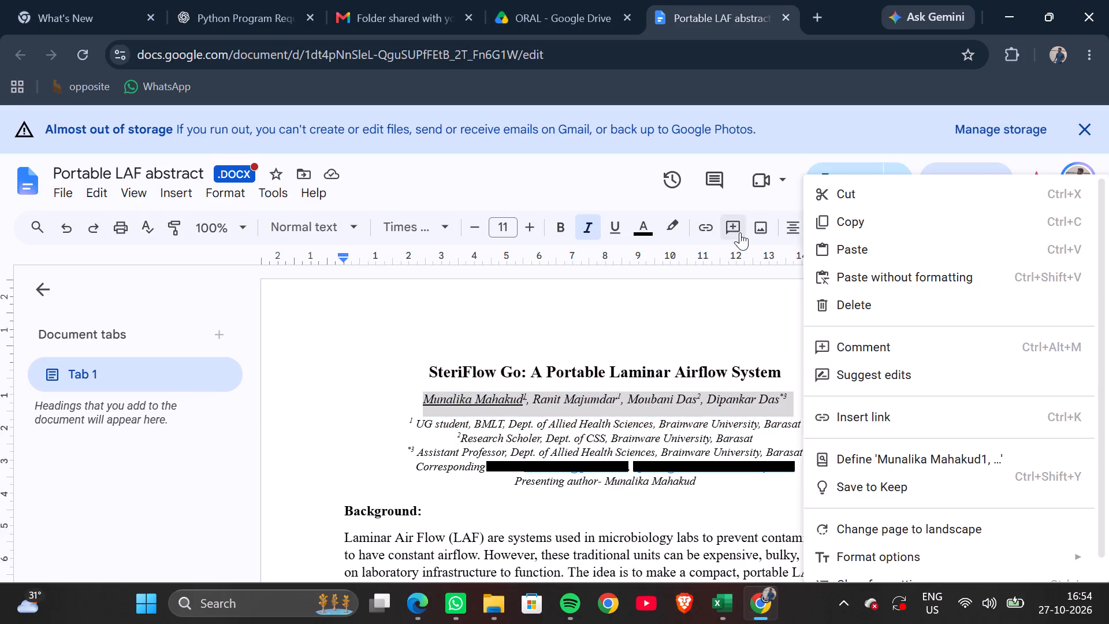
left_click(838, 222)
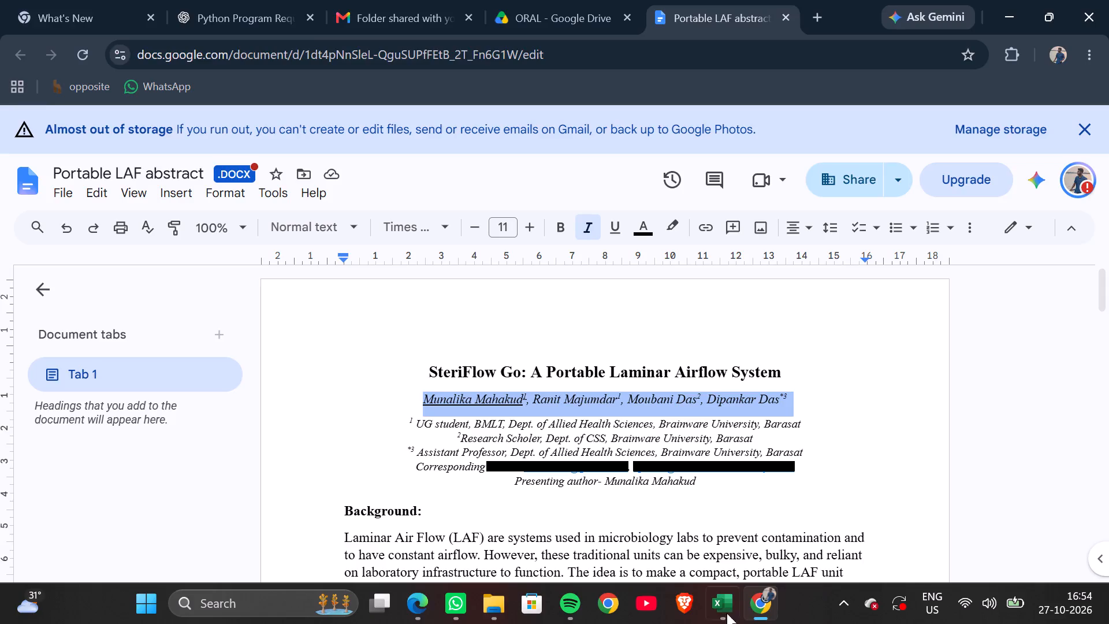
left_click(720, 618)
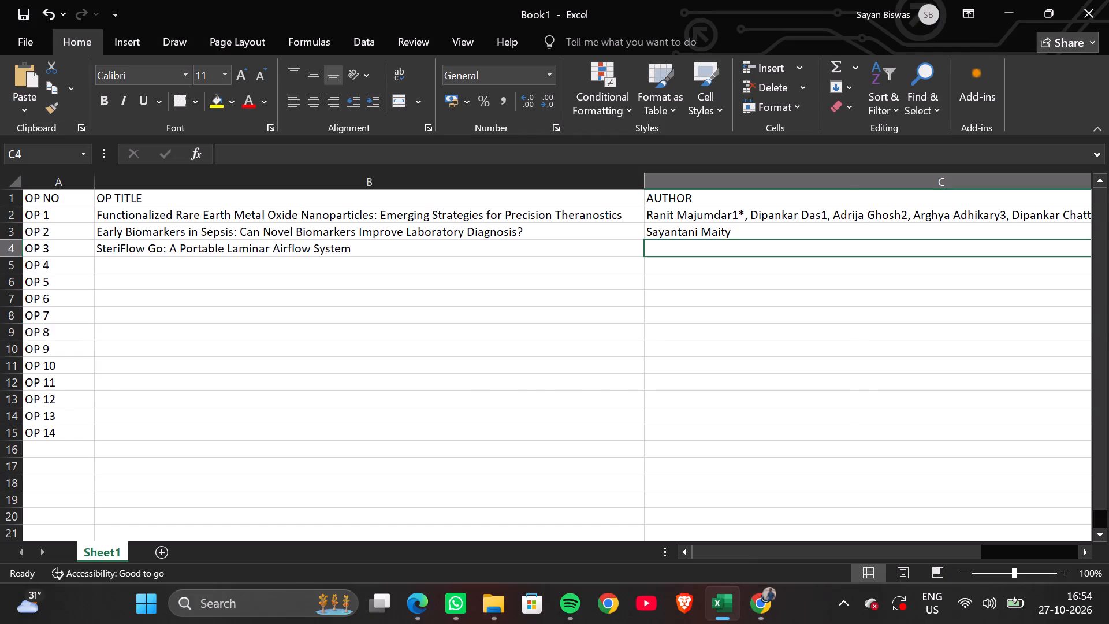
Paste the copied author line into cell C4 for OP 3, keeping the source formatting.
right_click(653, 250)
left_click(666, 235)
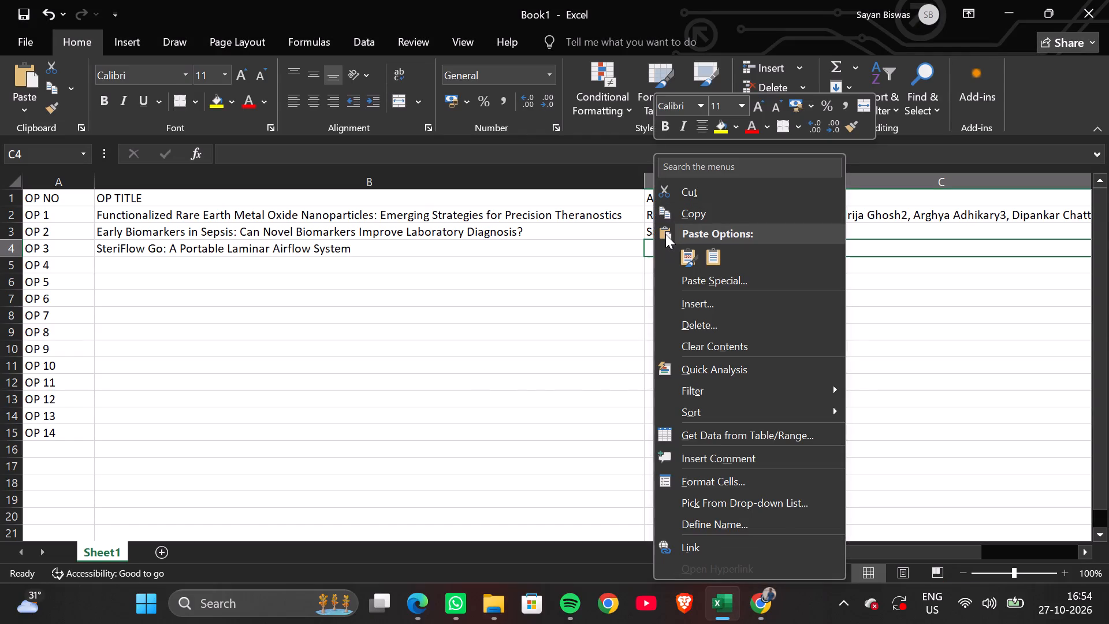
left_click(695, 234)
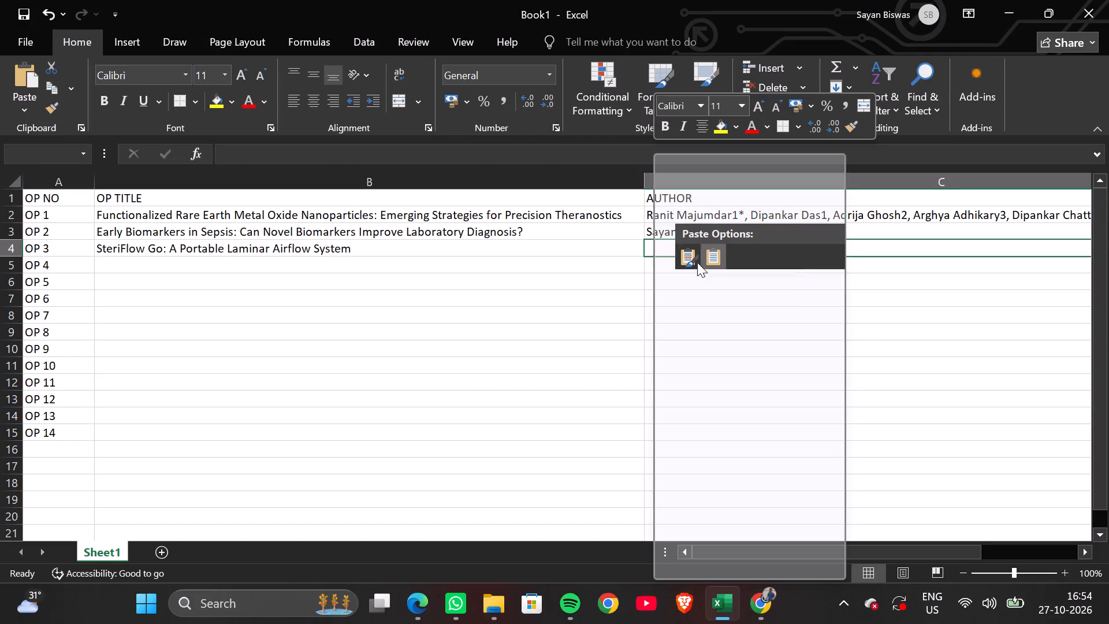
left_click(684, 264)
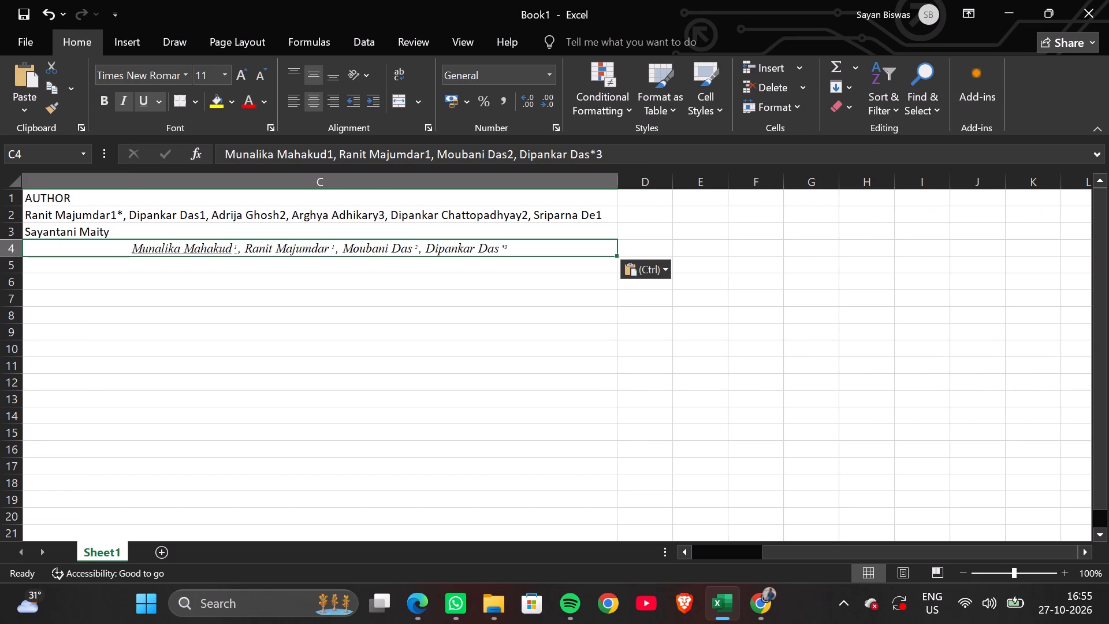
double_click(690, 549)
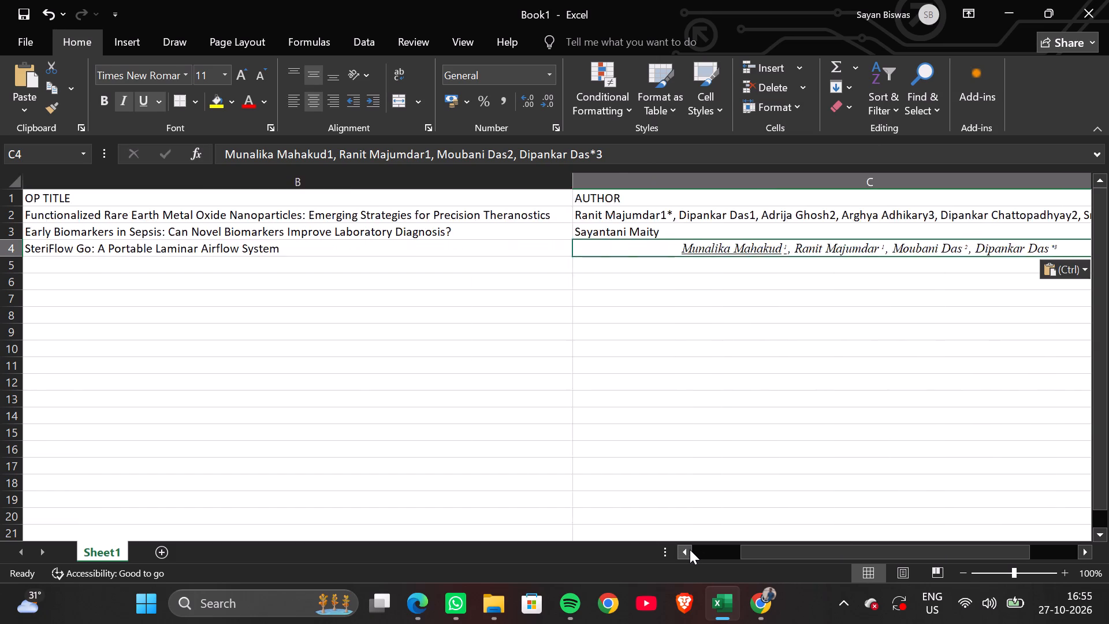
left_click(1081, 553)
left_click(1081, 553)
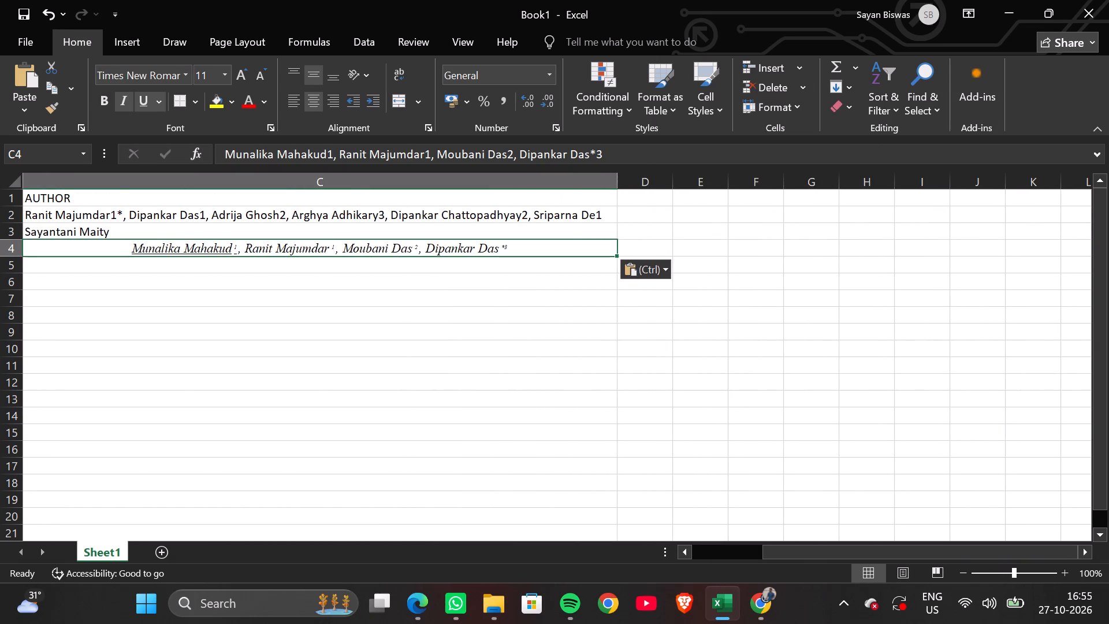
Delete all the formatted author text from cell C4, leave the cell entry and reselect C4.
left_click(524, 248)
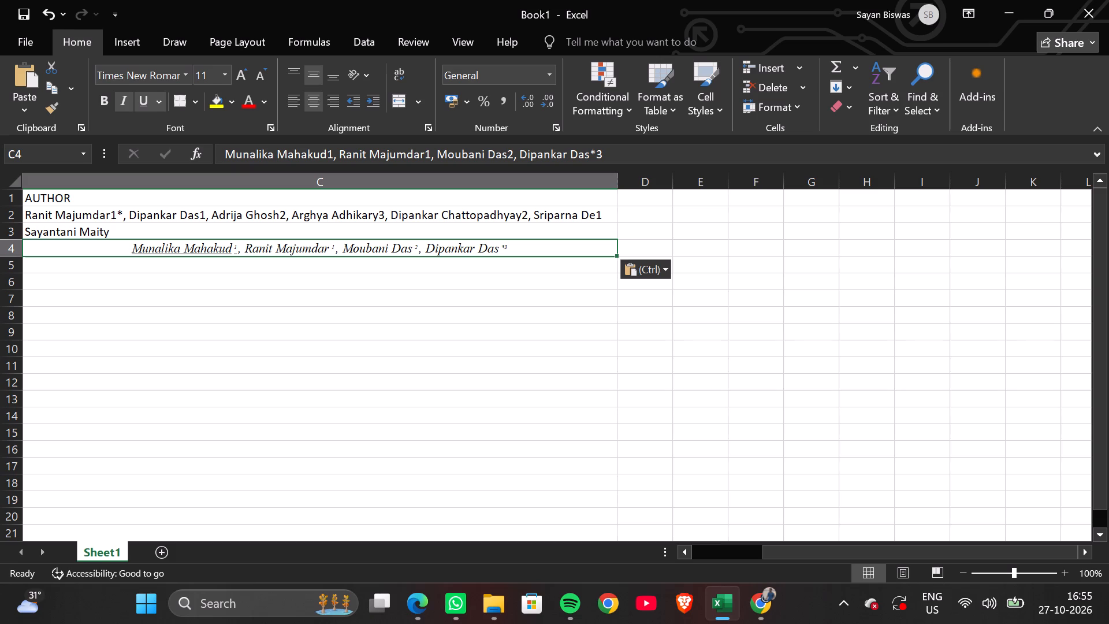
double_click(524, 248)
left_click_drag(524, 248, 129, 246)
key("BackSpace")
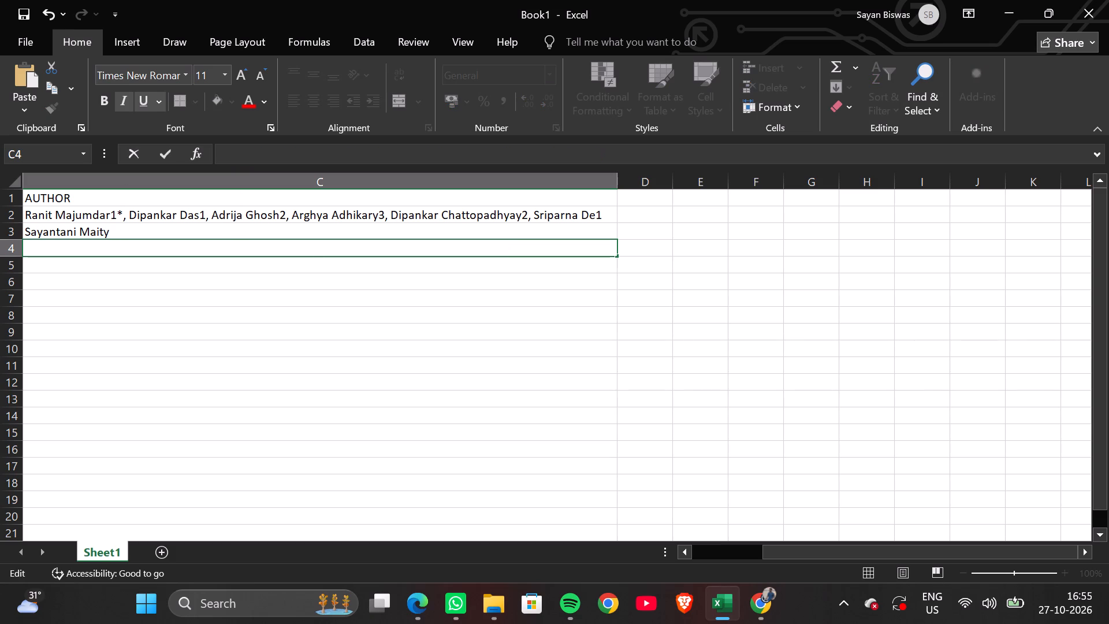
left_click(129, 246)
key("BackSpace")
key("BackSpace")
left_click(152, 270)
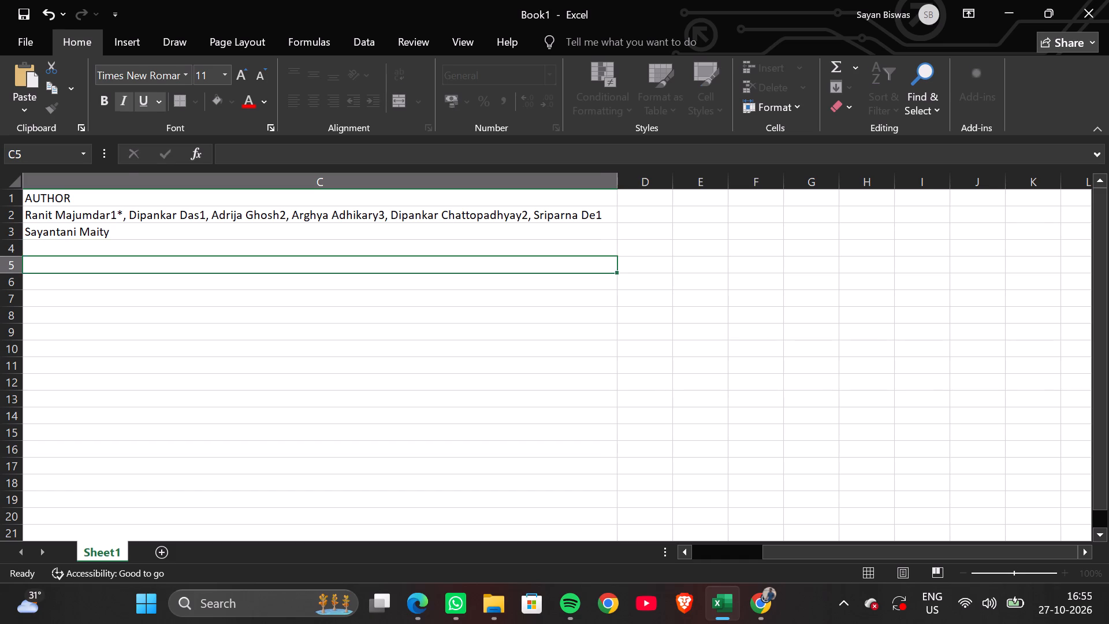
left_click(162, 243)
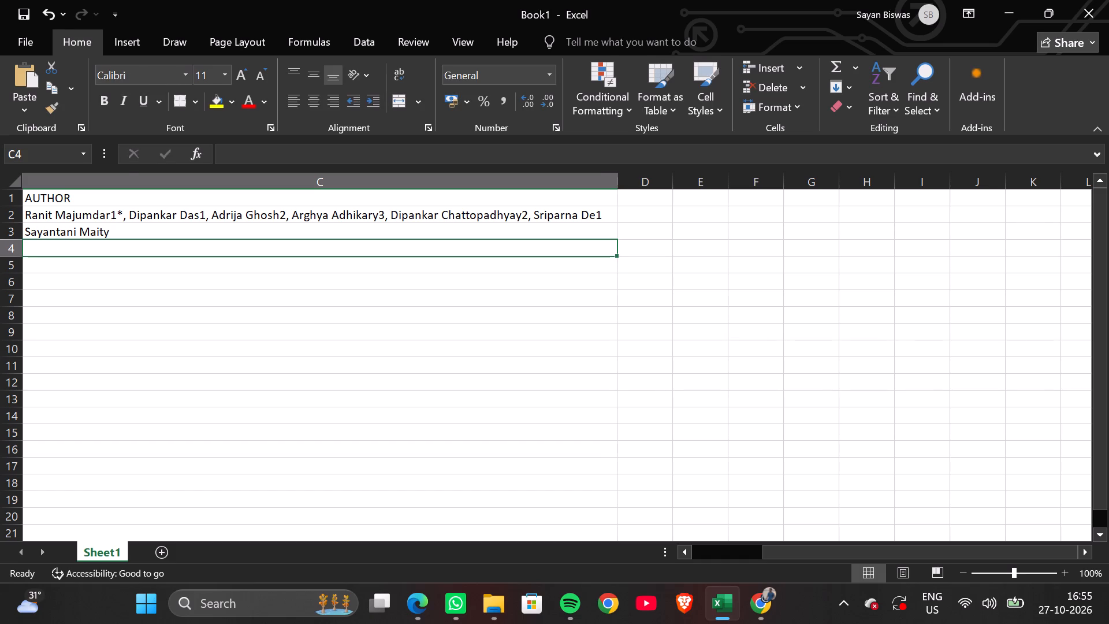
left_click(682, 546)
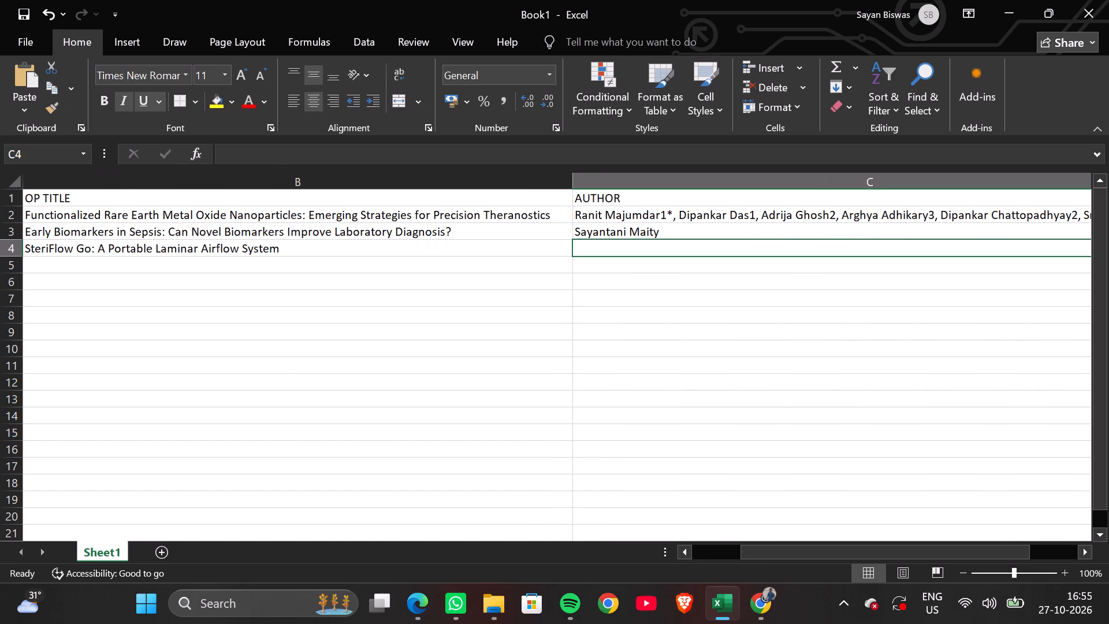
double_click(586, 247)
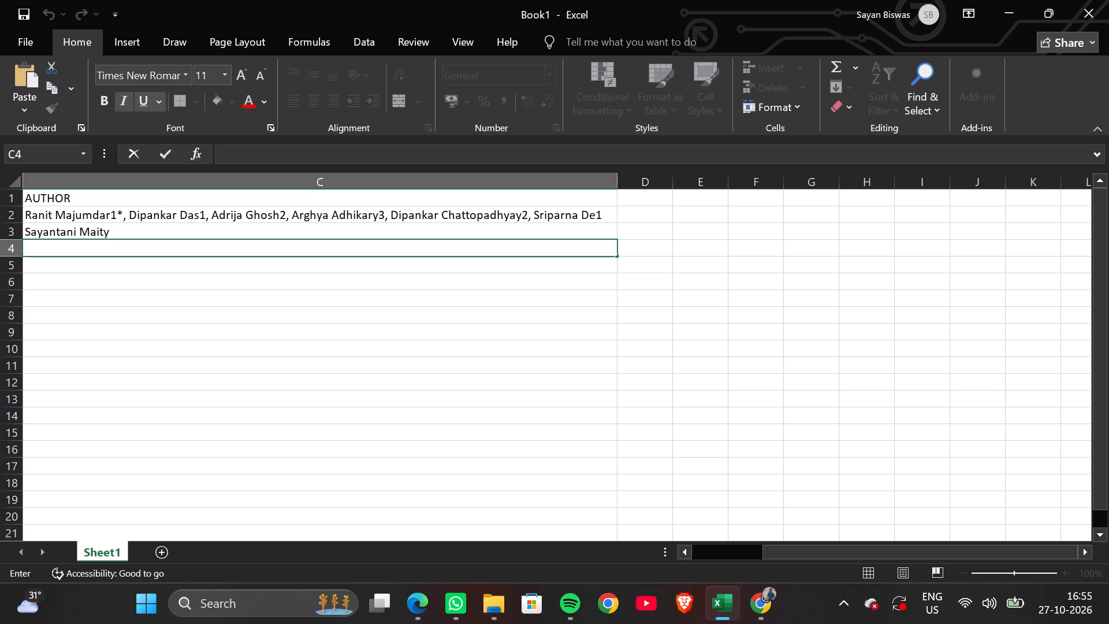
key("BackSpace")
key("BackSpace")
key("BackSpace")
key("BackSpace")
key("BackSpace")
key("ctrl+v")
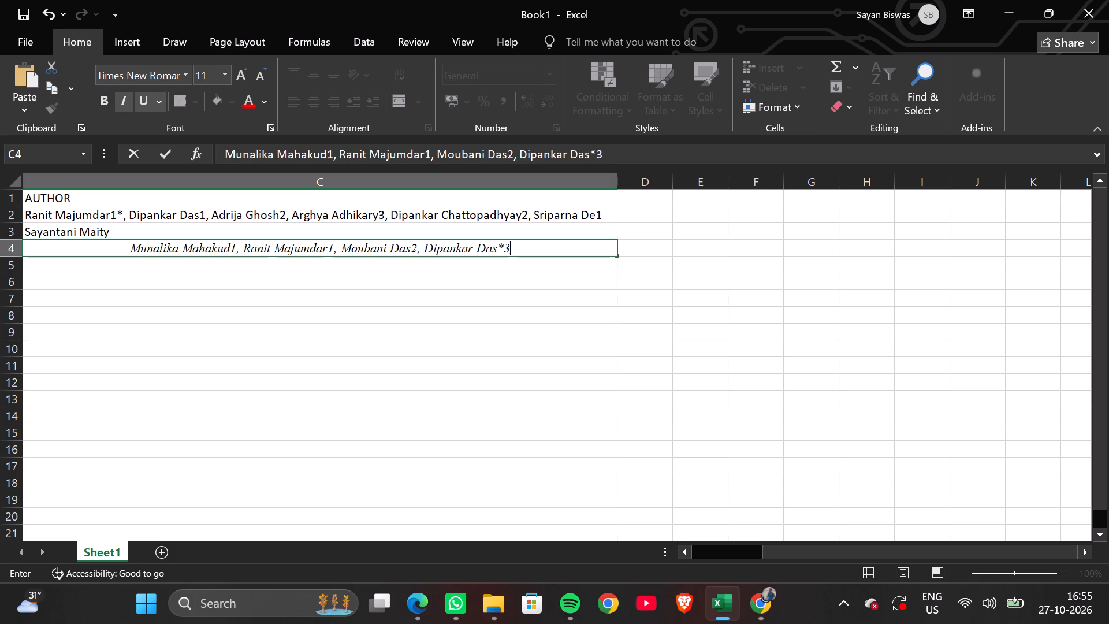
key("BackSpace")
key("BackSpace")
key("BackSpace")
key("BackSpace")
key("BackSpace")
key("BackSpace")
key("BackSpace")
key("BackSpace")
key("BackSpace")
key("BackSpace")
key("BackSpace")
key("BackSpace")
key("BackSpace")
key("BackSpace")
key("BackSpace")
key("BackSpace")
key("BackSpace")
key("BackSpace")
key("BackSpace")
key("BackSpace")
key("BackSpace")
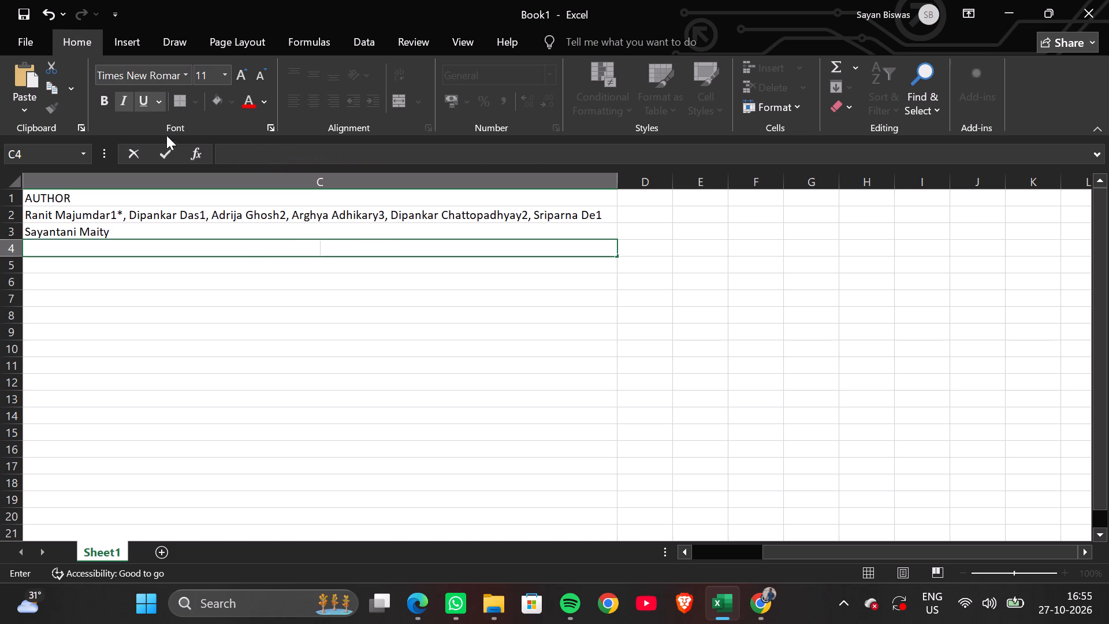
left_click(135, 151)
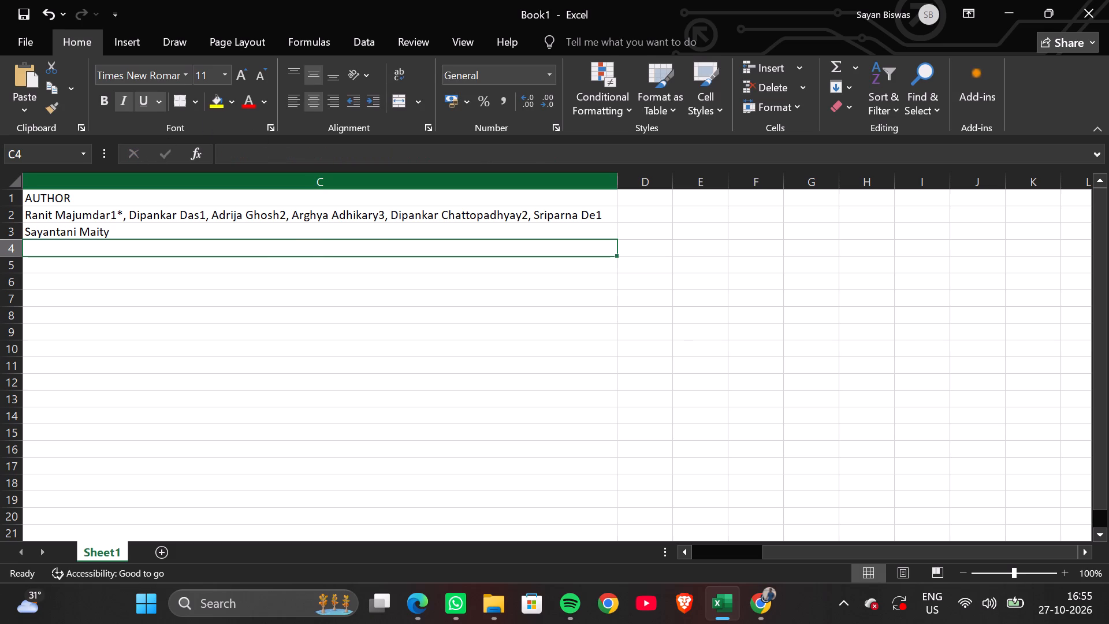
Paste the copied SteriFlow Go author line into cell C4, beside the OP 3 title.
left_click(686, 548)
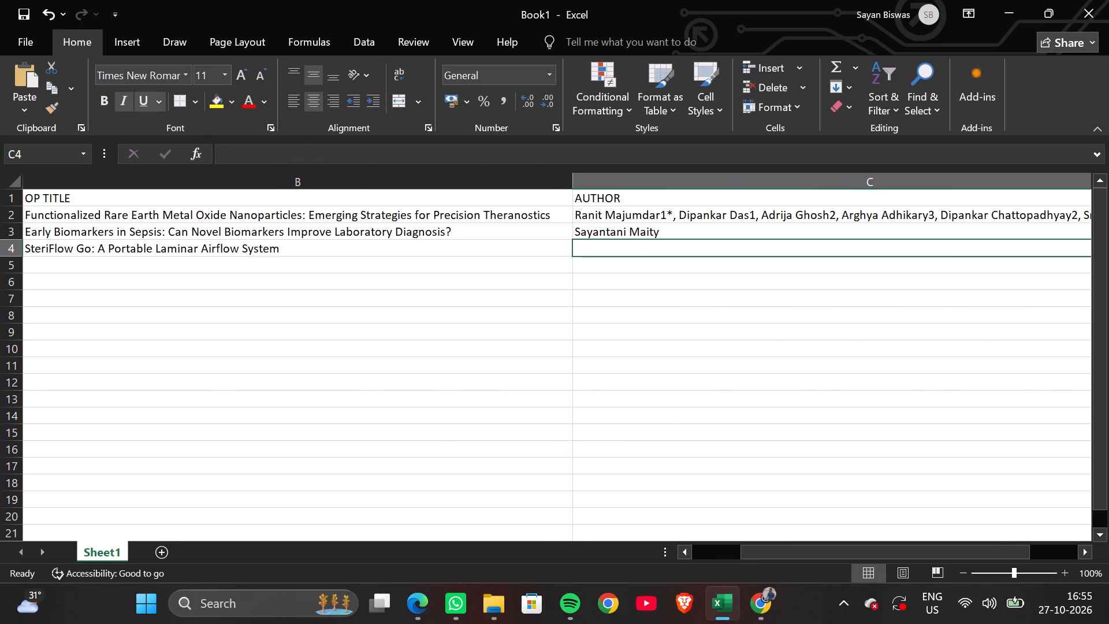
left_click(612, 248)
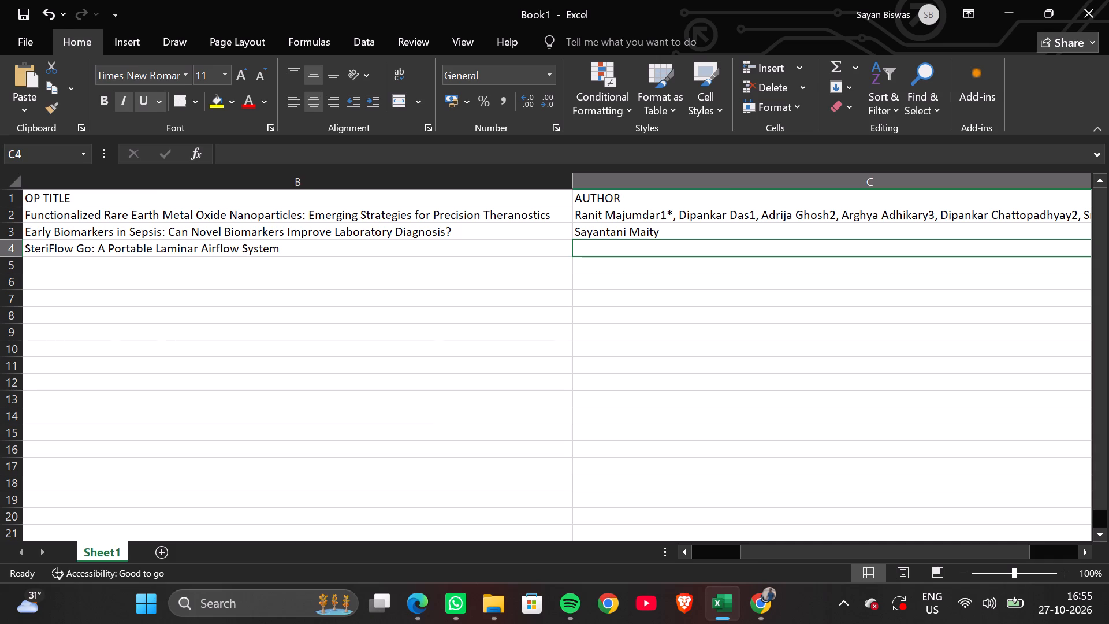
key("ctrl+v")
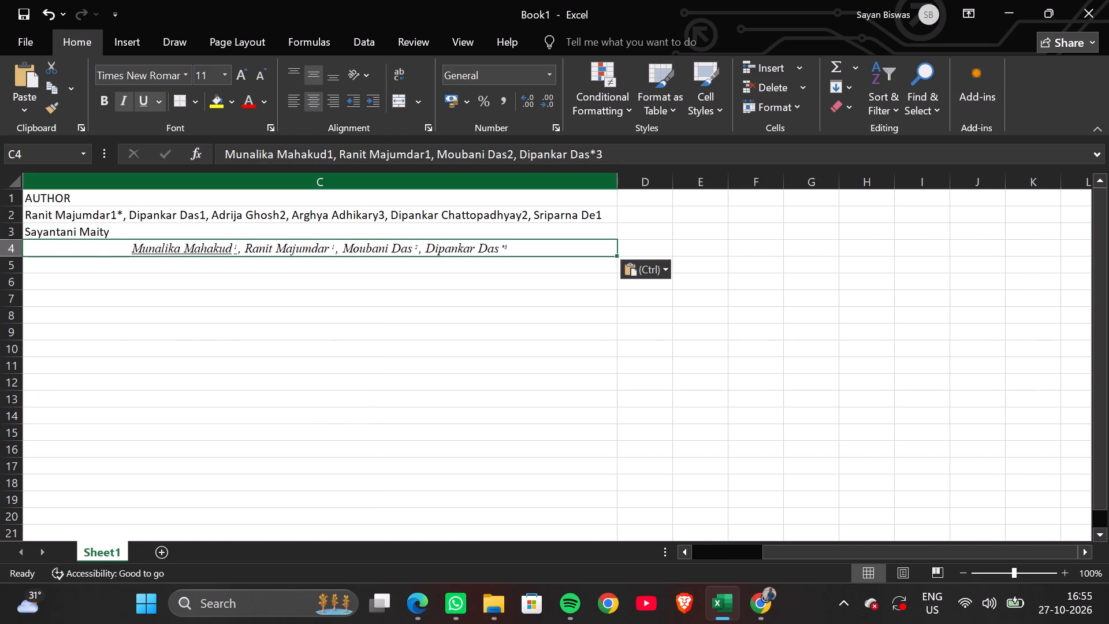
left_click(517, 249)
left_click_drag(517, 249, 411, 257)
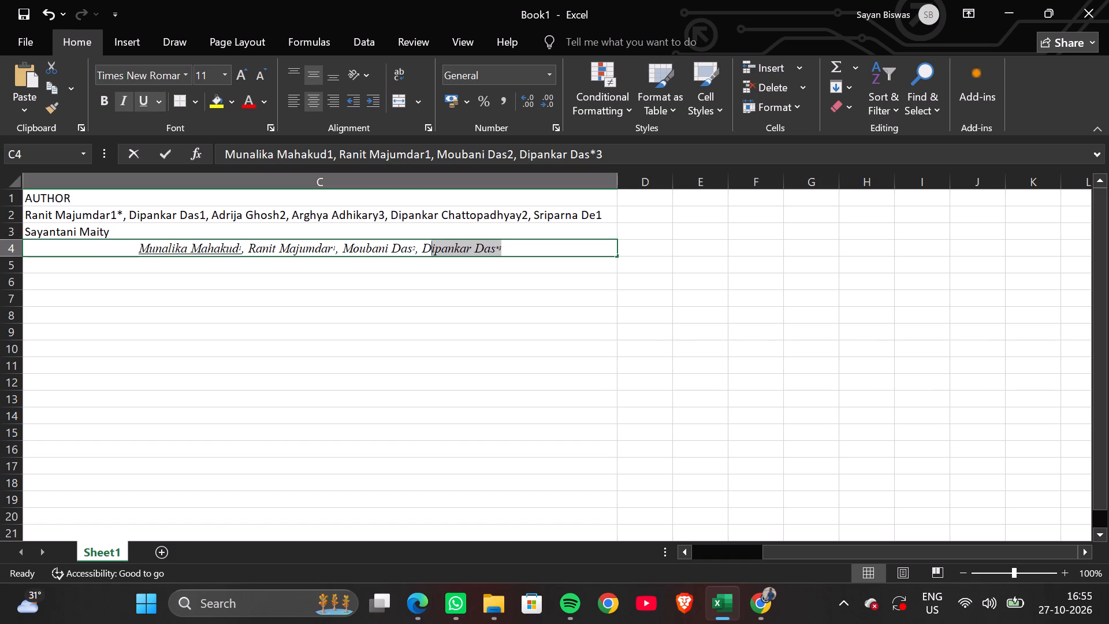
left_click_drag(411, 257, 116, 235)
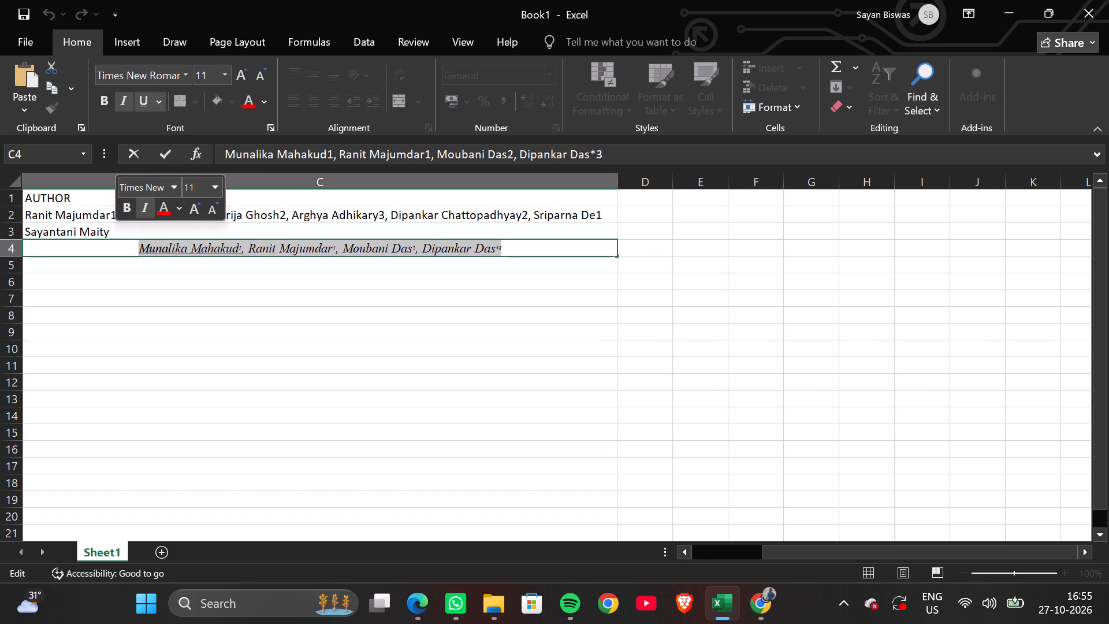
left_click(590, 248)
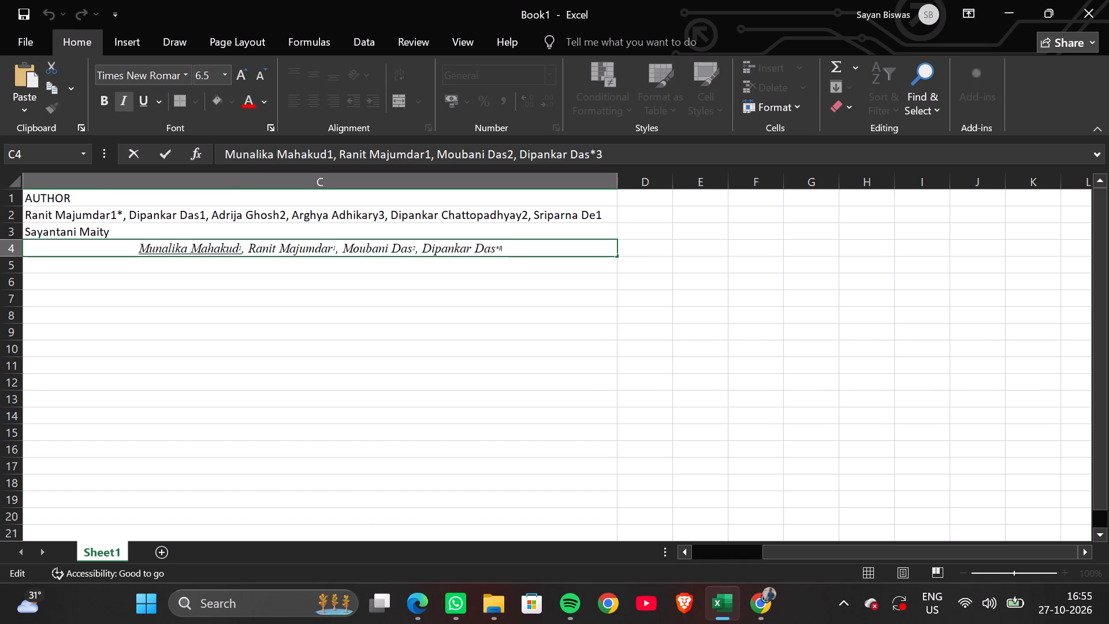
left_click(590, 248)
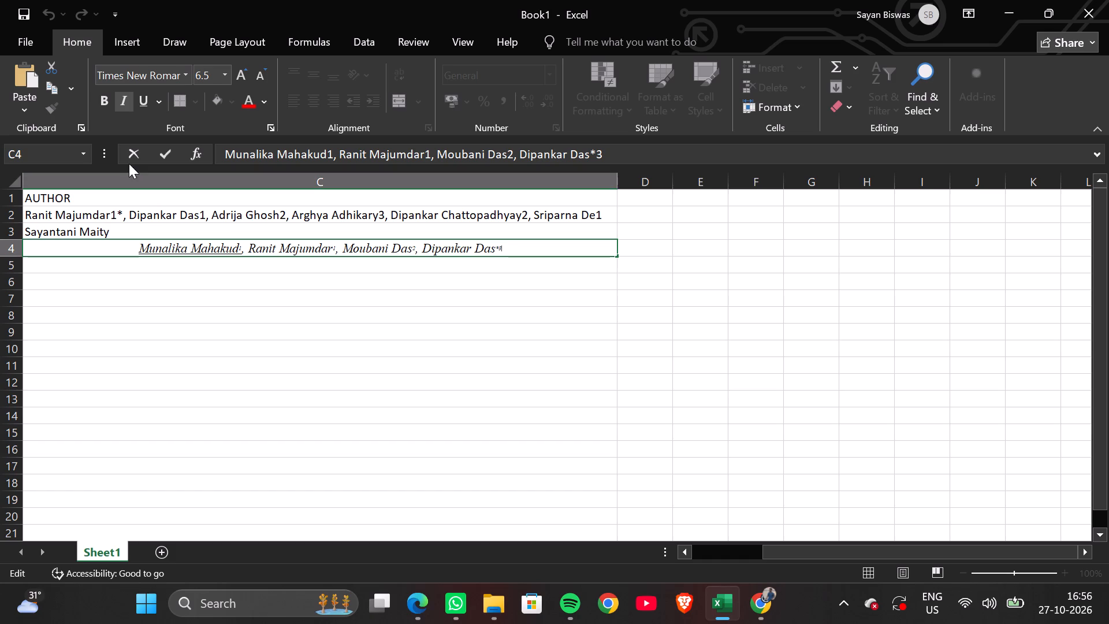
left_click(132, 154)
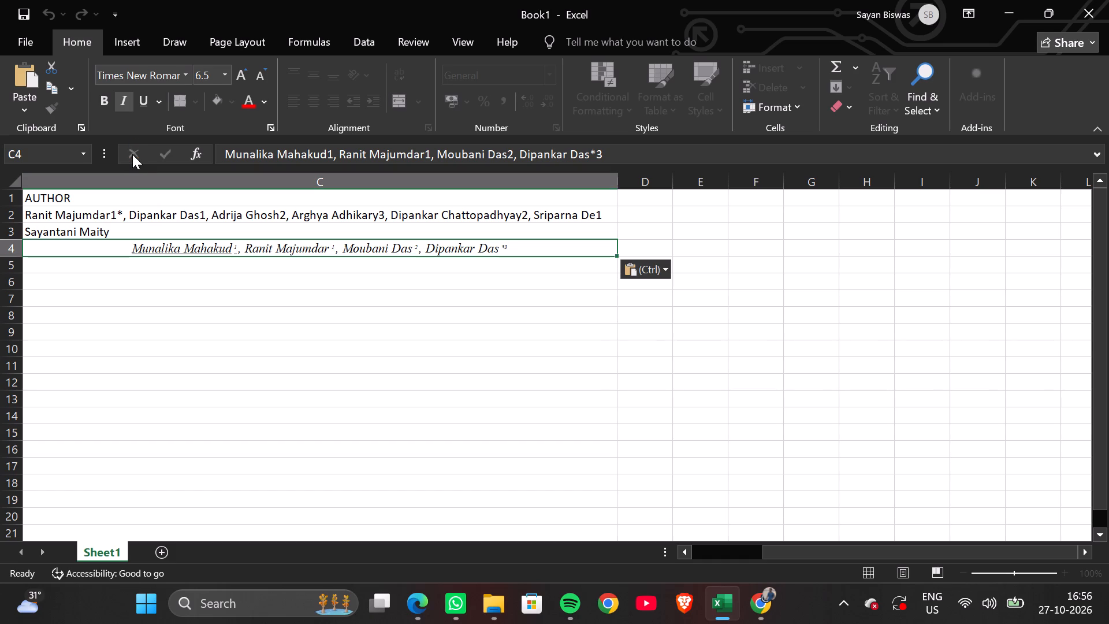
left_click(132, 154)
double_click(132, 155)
Left-align cell C4 and remove the italics and underlining from its entire author text.
left_click(295, 102)
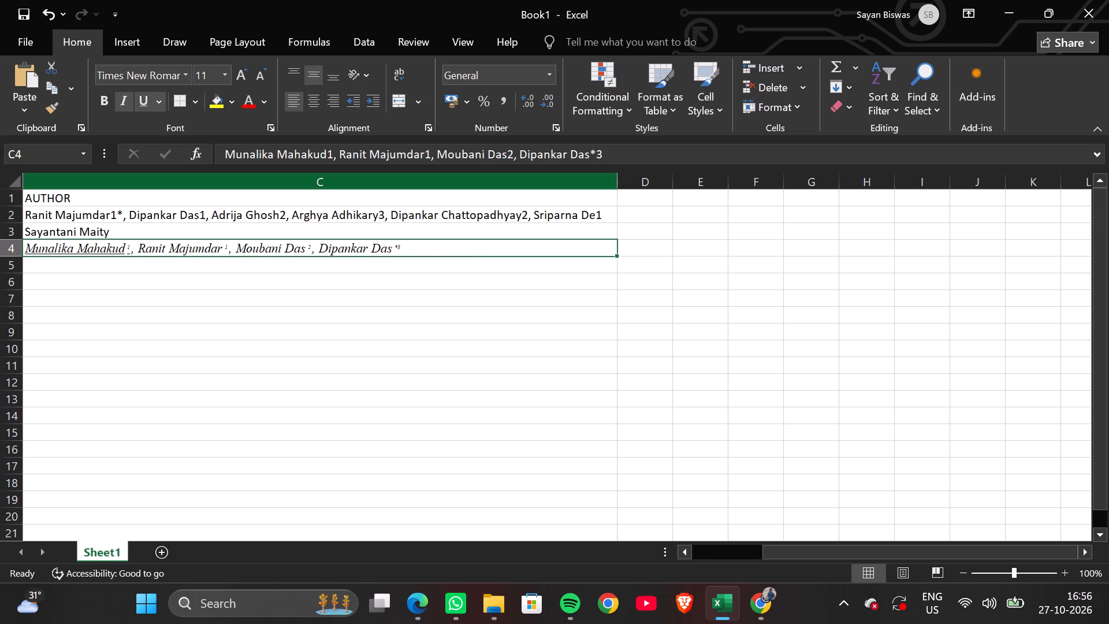
left_click(679, 550)
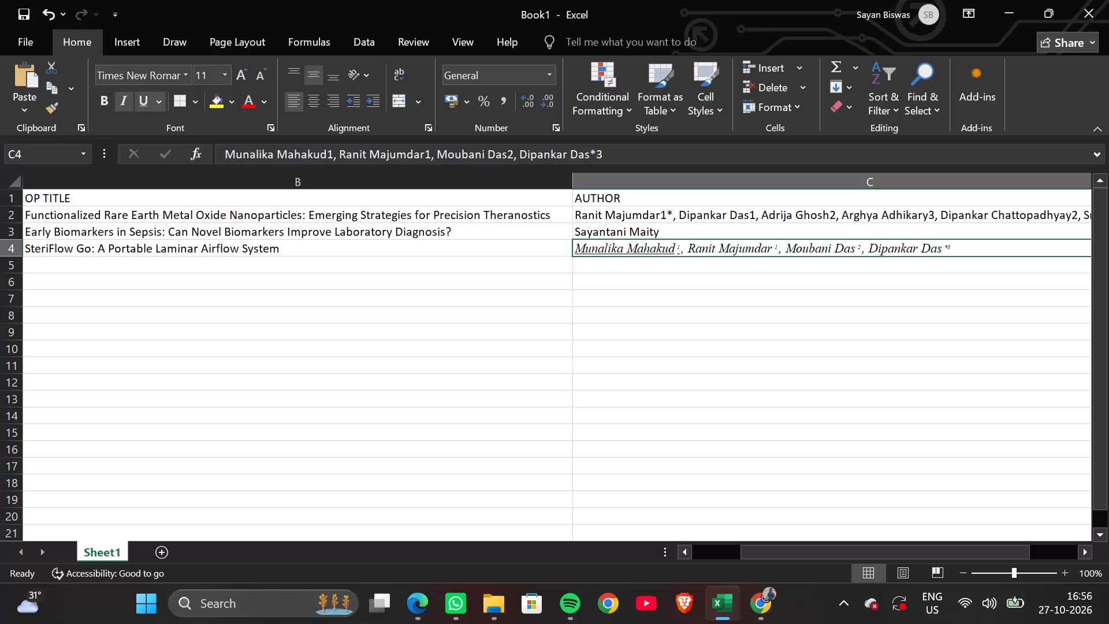
left_click(958, 247)
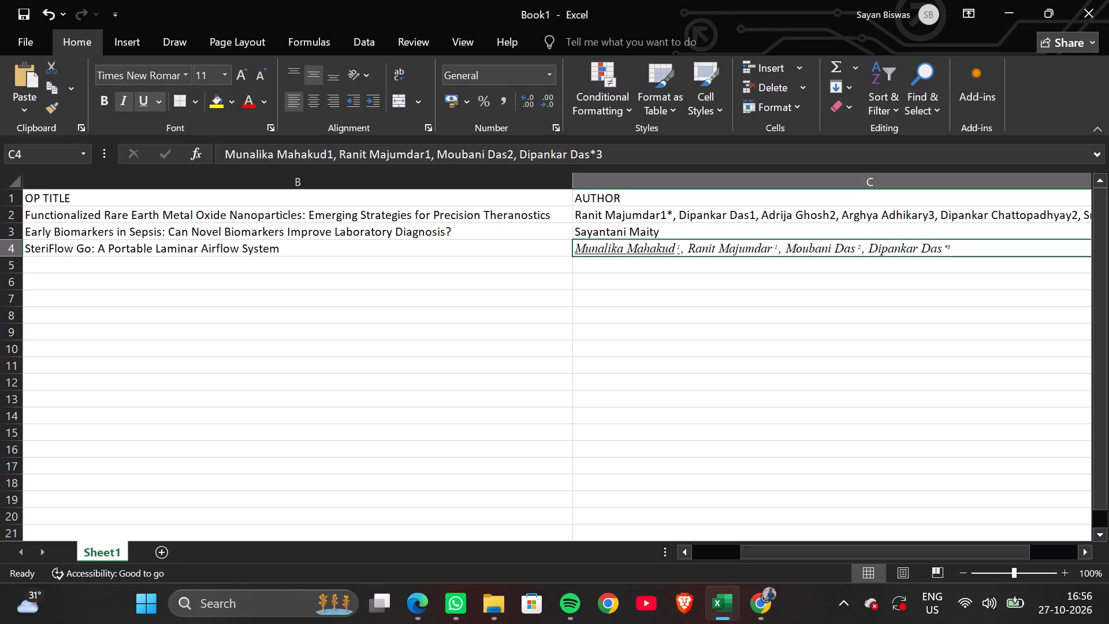
double_click(955, 247)
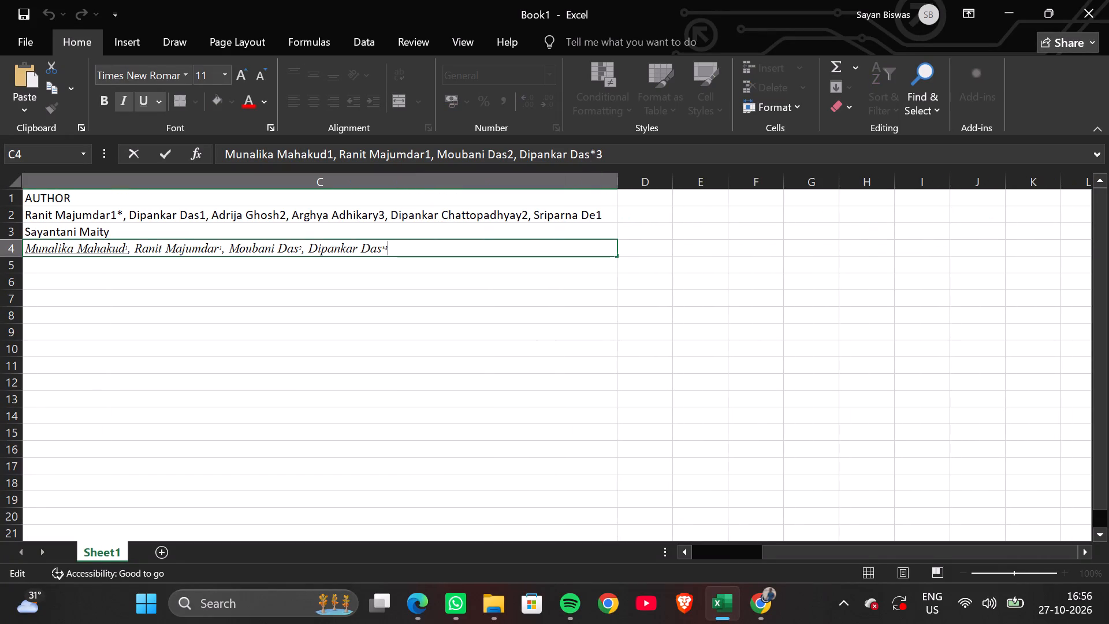
left_click_drag(387, 247, 155, 251)
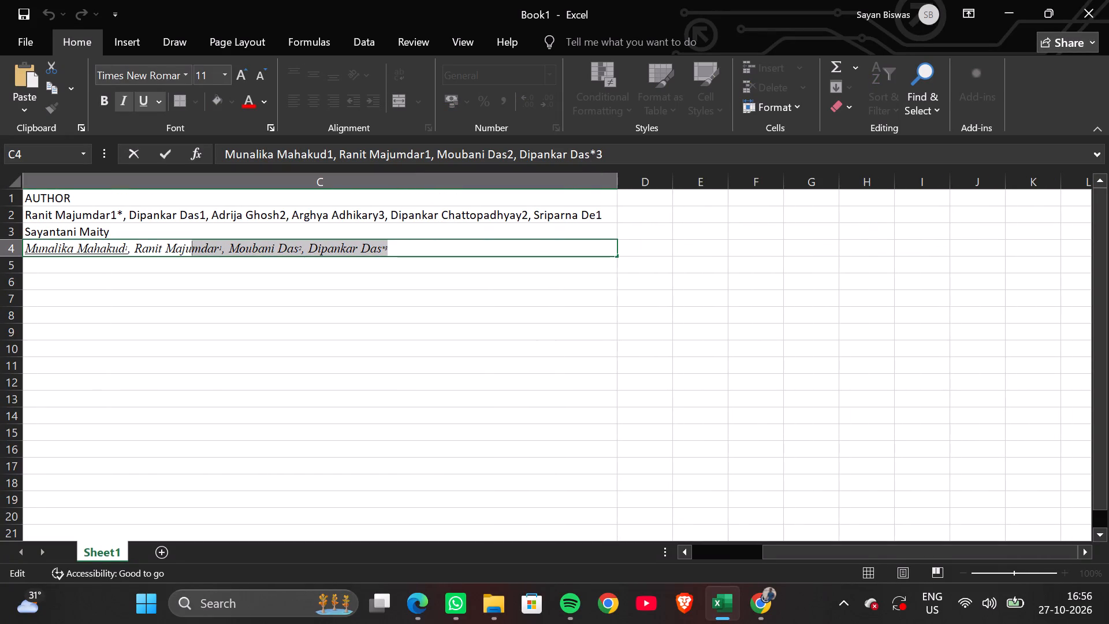
left_click_drag(155, 251, 16, 235)
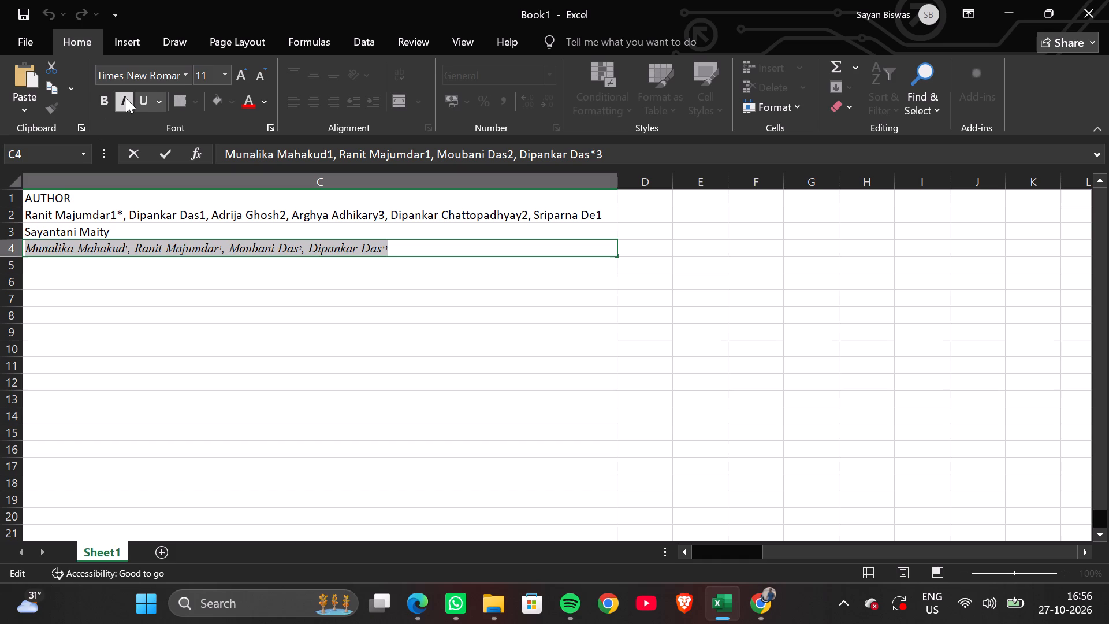
left_click(126, 98)
left_click(143, 99)
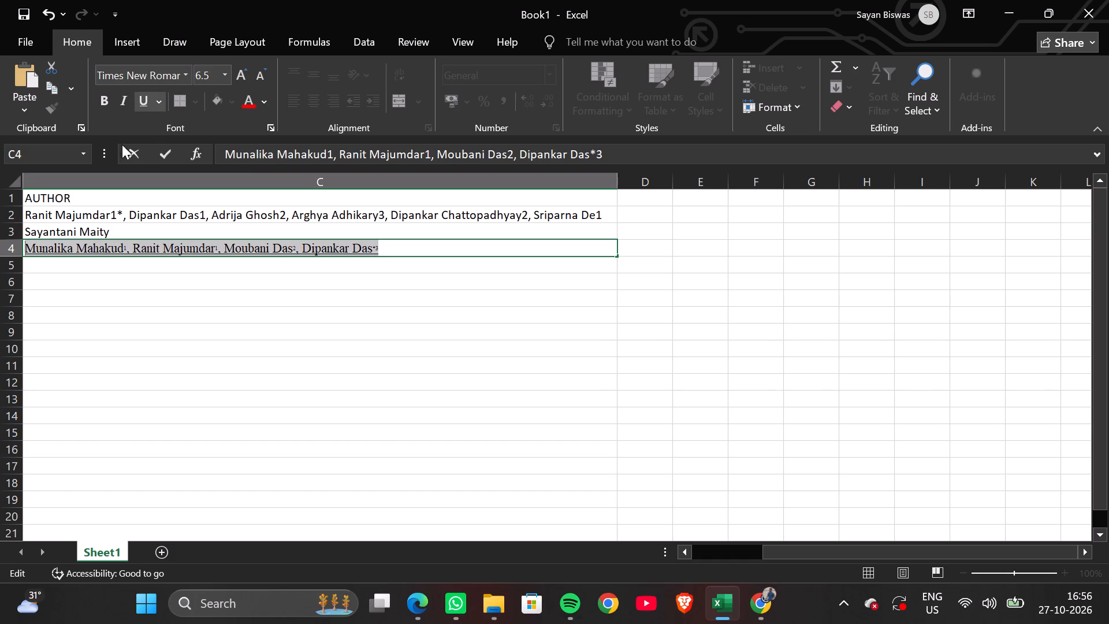
left_click(135, 103)
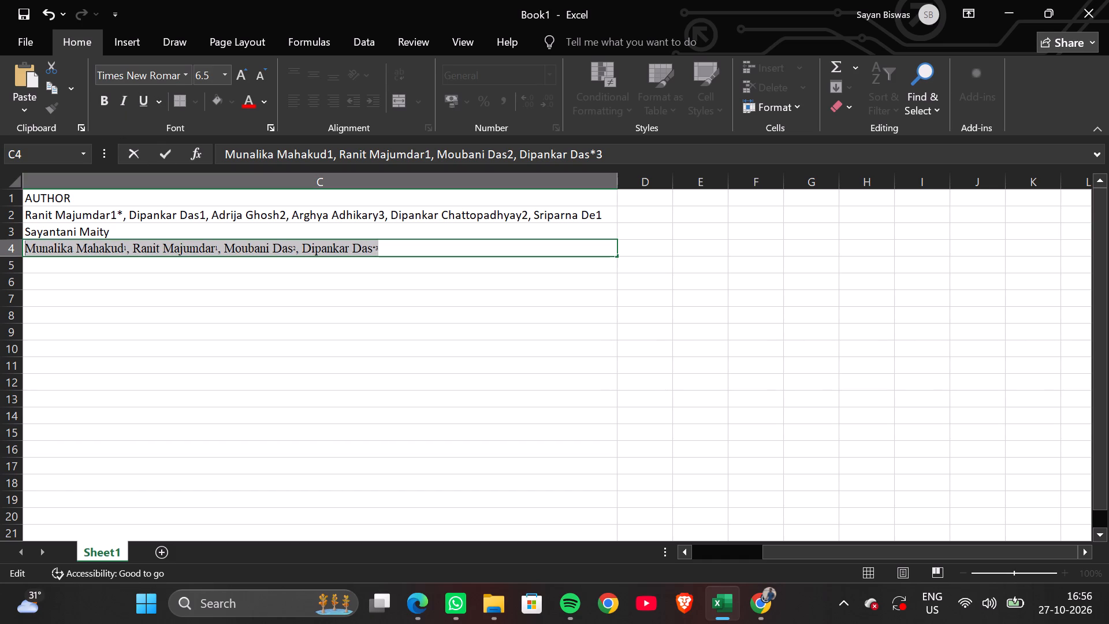
left_click(465, 287)
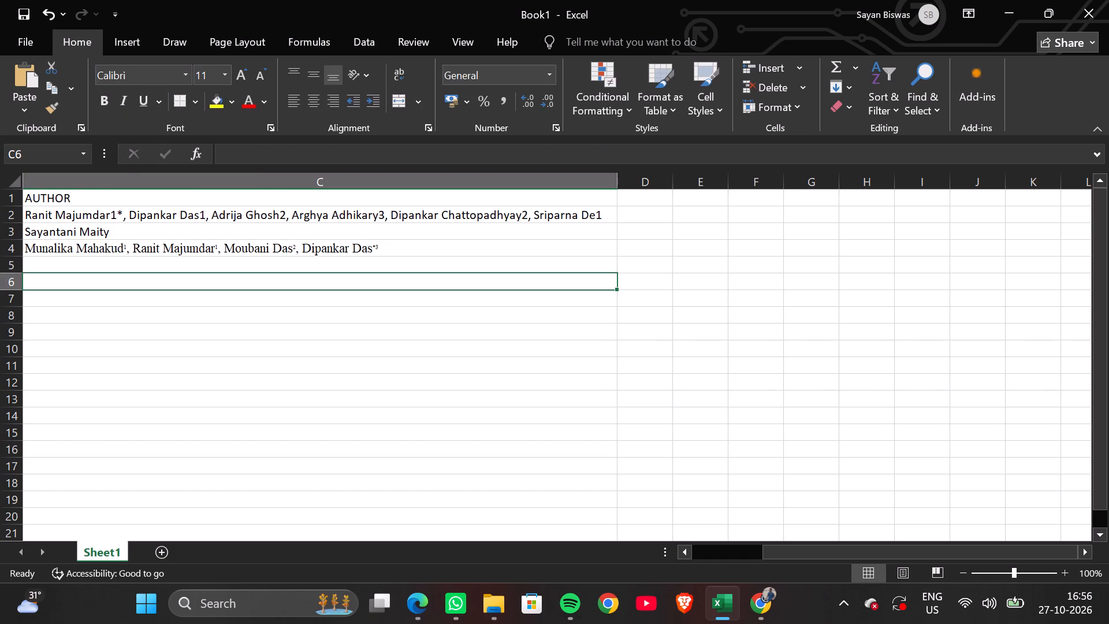
Select cell B5, the empty title cell in the OP 4 row.
scroll(465, 287, "down", 1)
scroll(465, 287, "up", 2)
left_click(679, 555)
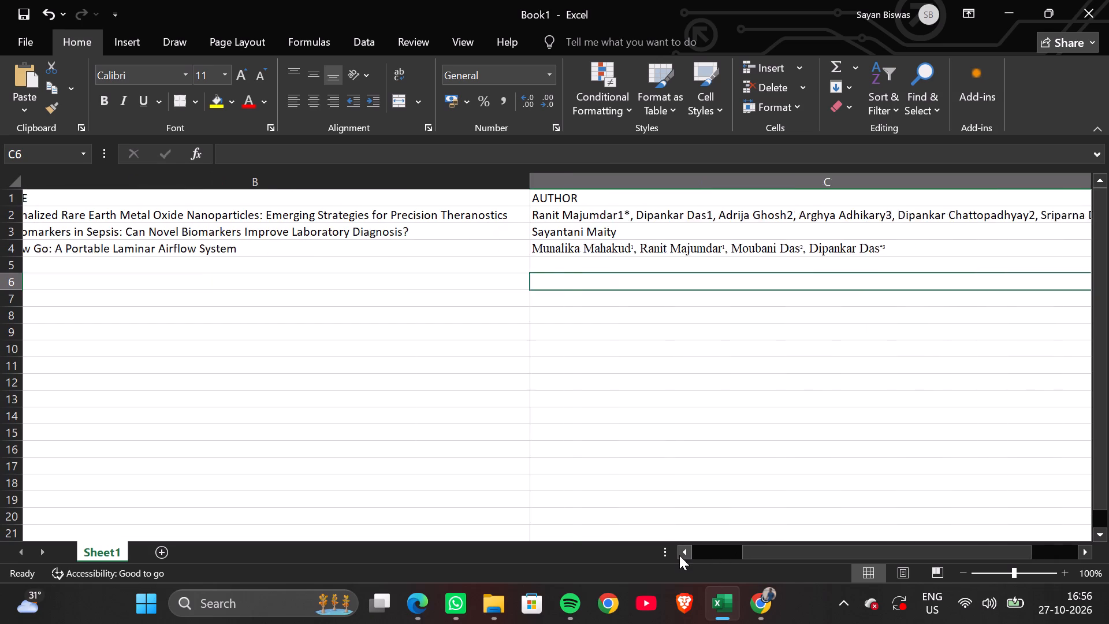
left_click(679, 555)
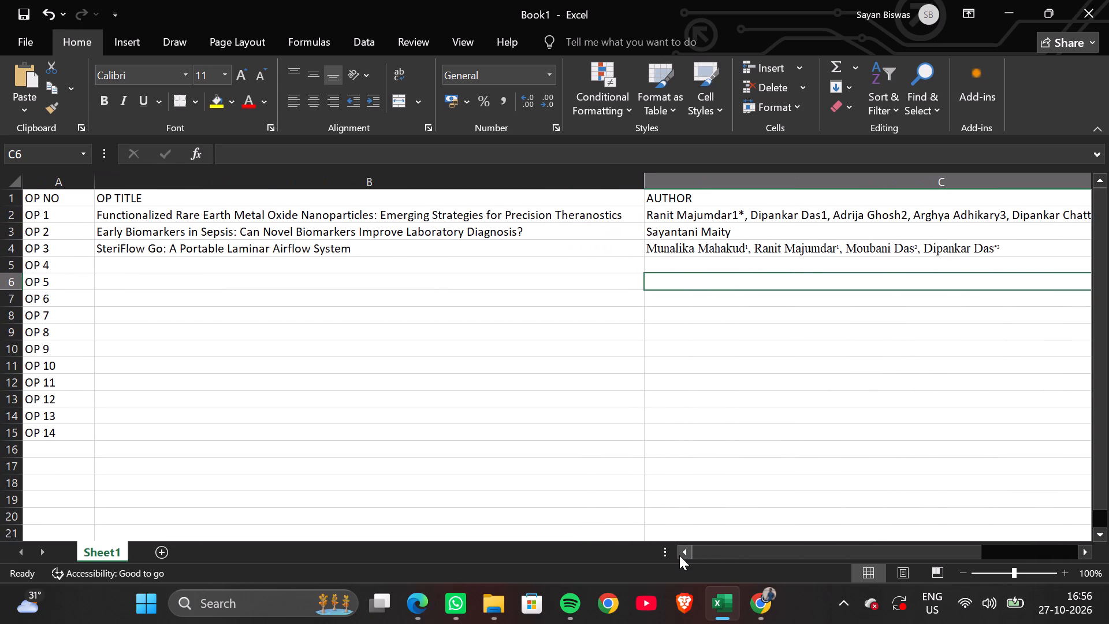
left_click(415, 261)
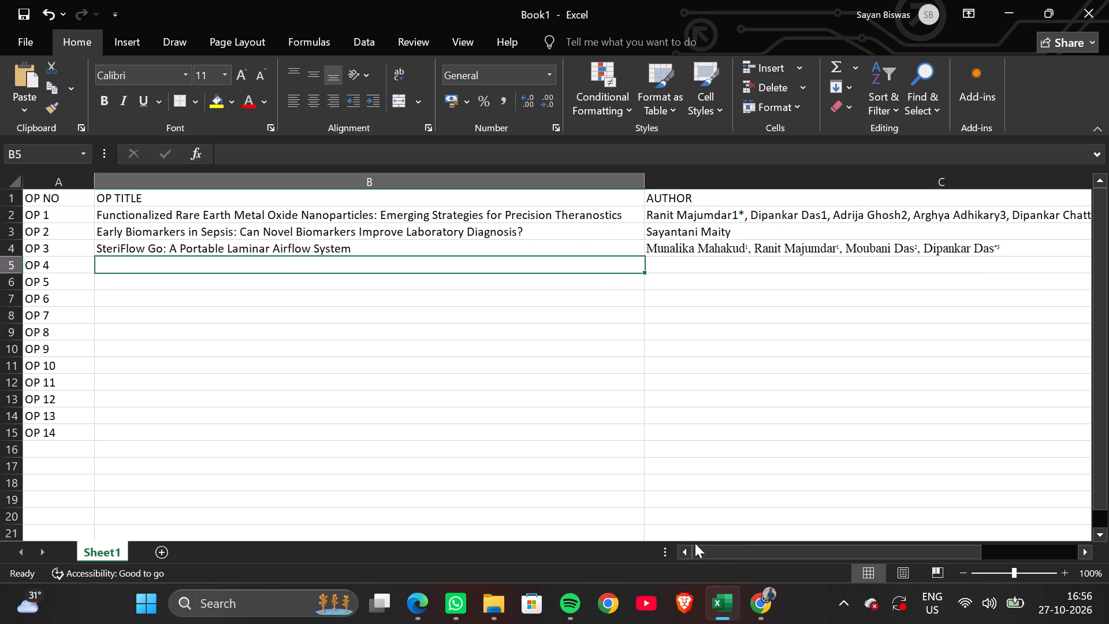
In Chrome, close the Portable LAF abstract document and return to the Abstract_MLT_Brainhealthcon 2026 folder in Drive.
left_click(752, 601)
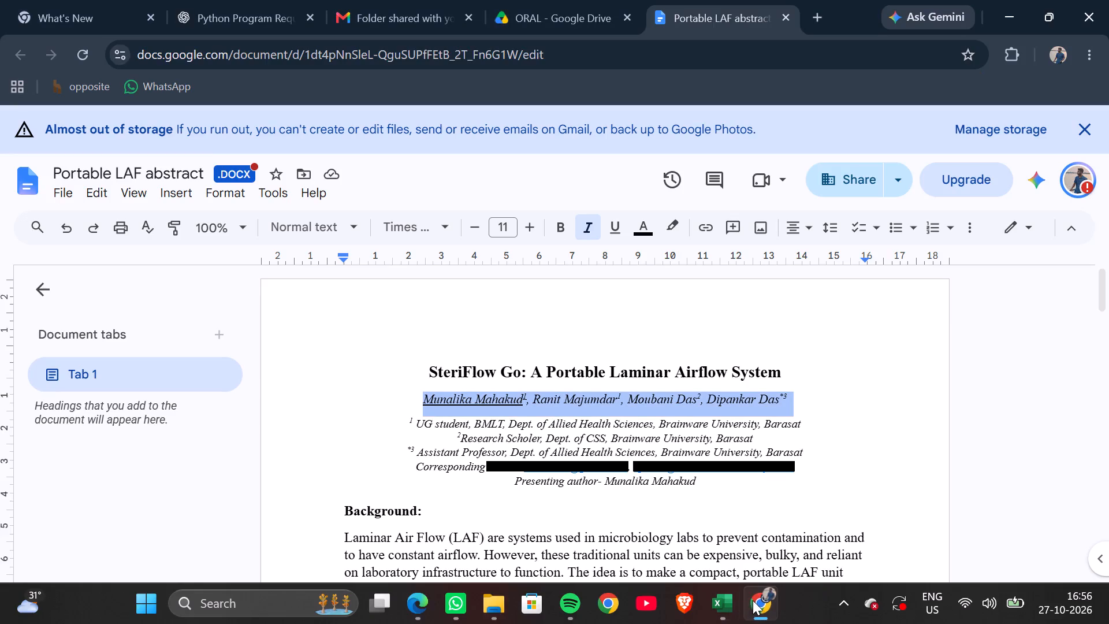
left_click(788, 16)
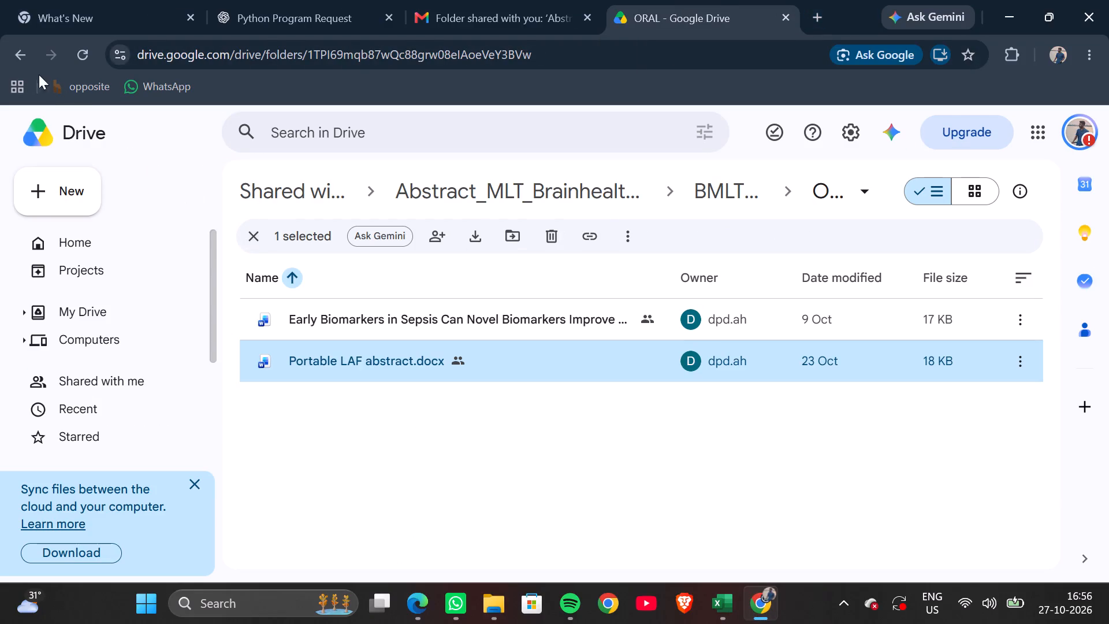
left_click(20, 49)
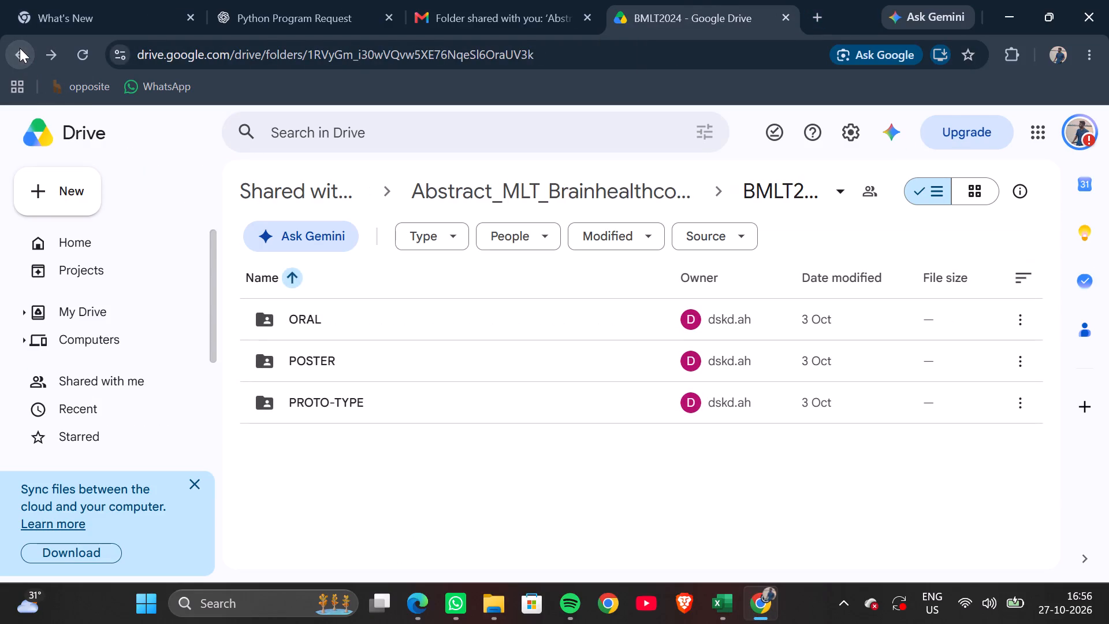
left_click(20, 48)
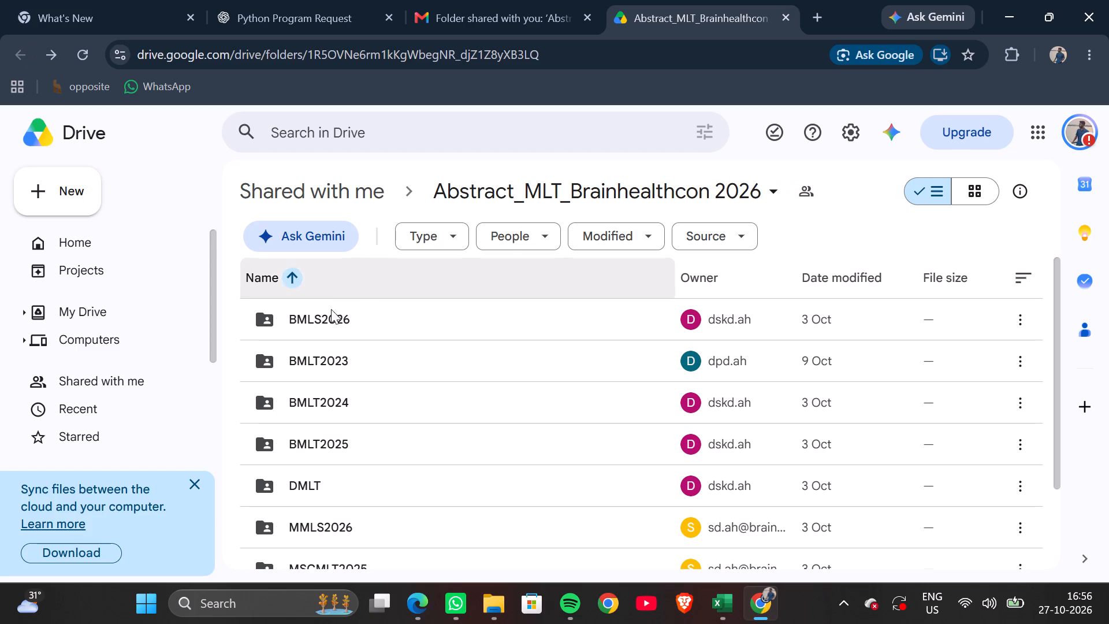
Check the ORAL subfolder of BMLT2025 for abstracts, and return to the Abstract_MLT_Brainhealthcon 2026 folder.
double_click(364, 429)
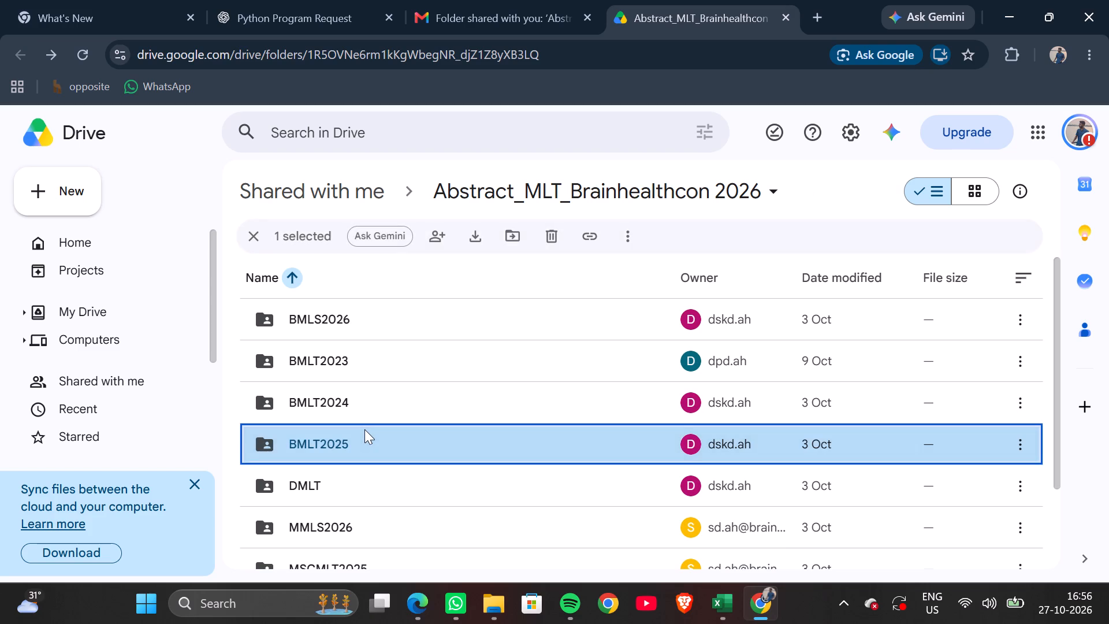
double_click(385, 318)
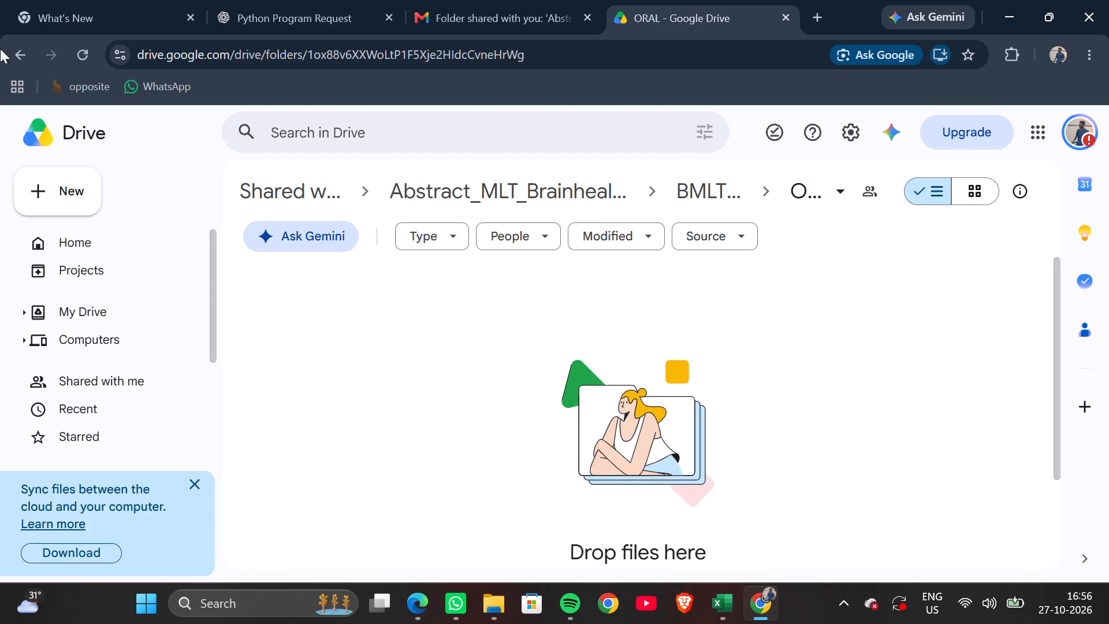
left_click(16, 55)
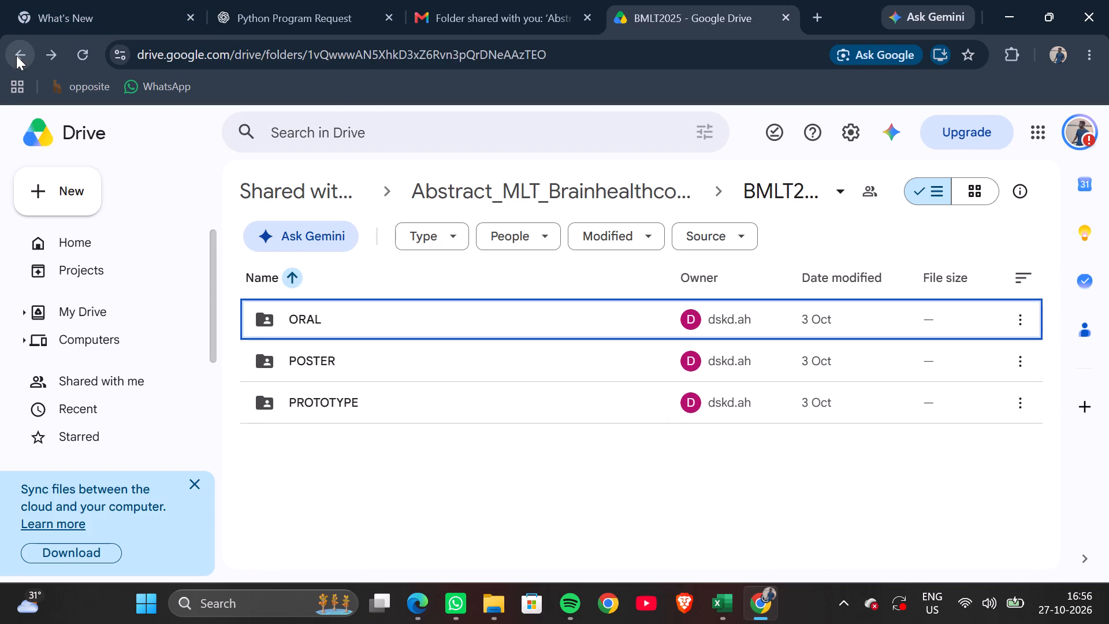
left_click(16, 55)
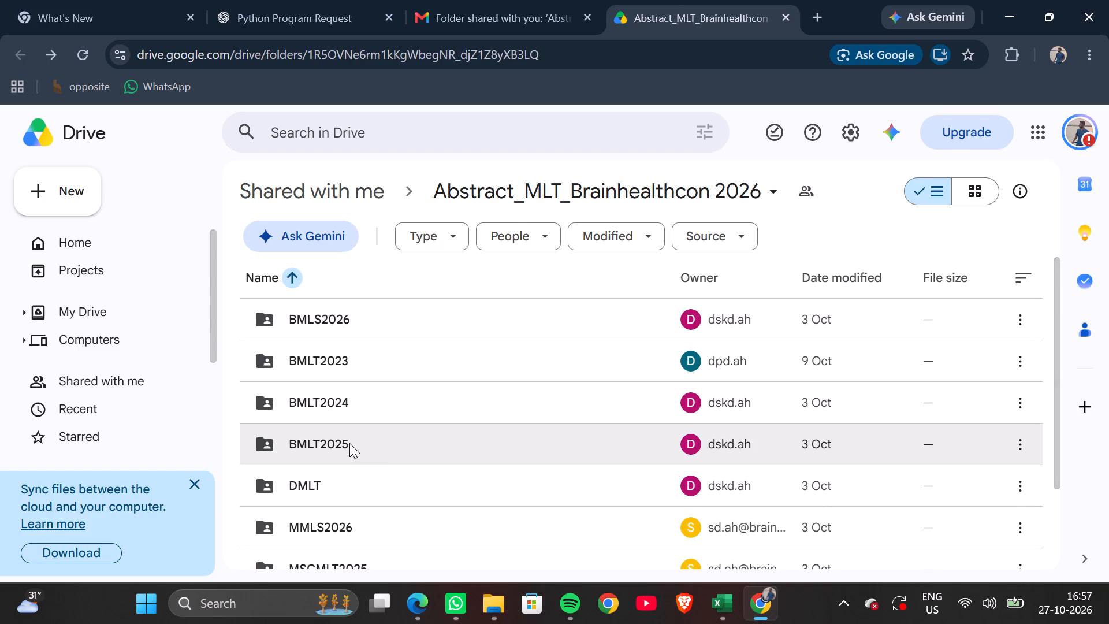
Open the Multidrug-Resistant Superbugs abstract document from the ORAL subfolder of the DMLT folder.
scroll(348, 432, "down", 1)
double_click(349, 396)
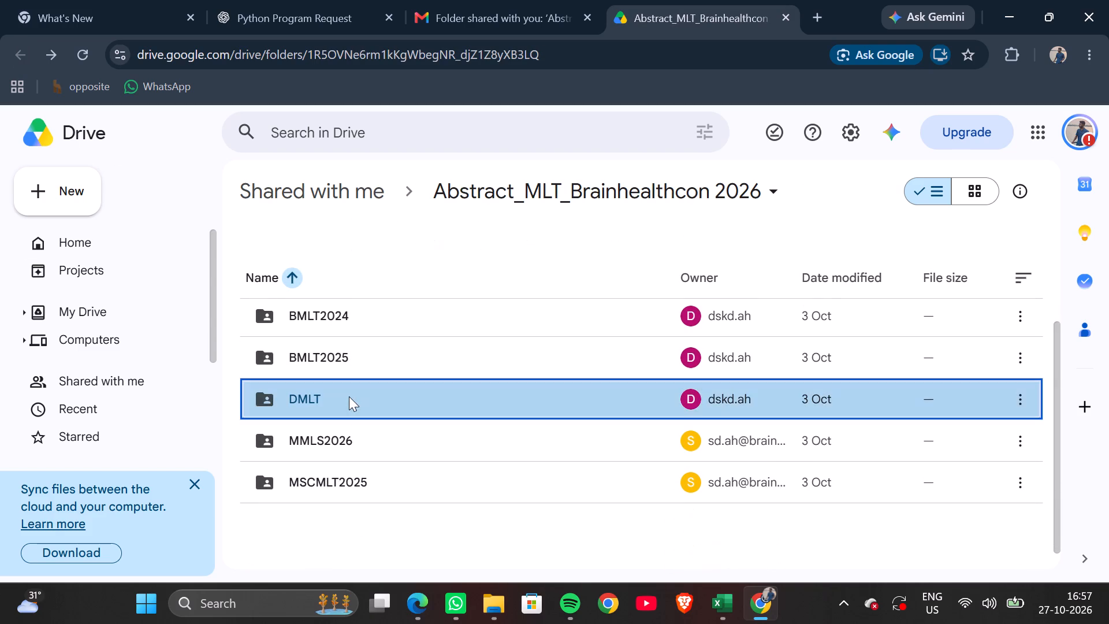
double_click(371, 314)
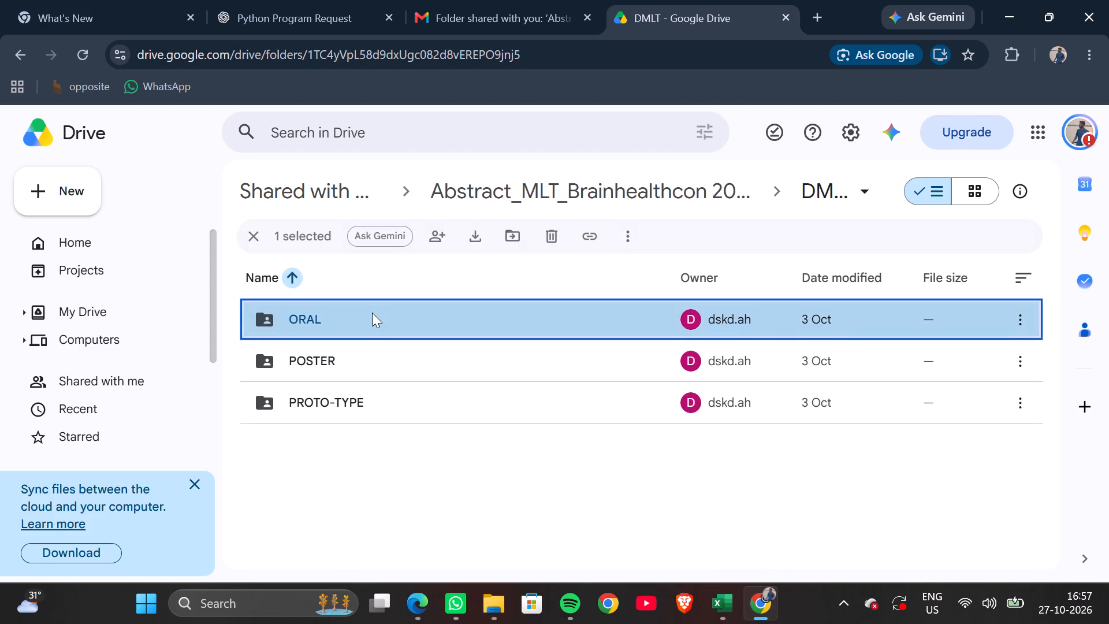
double_click(372, 313)
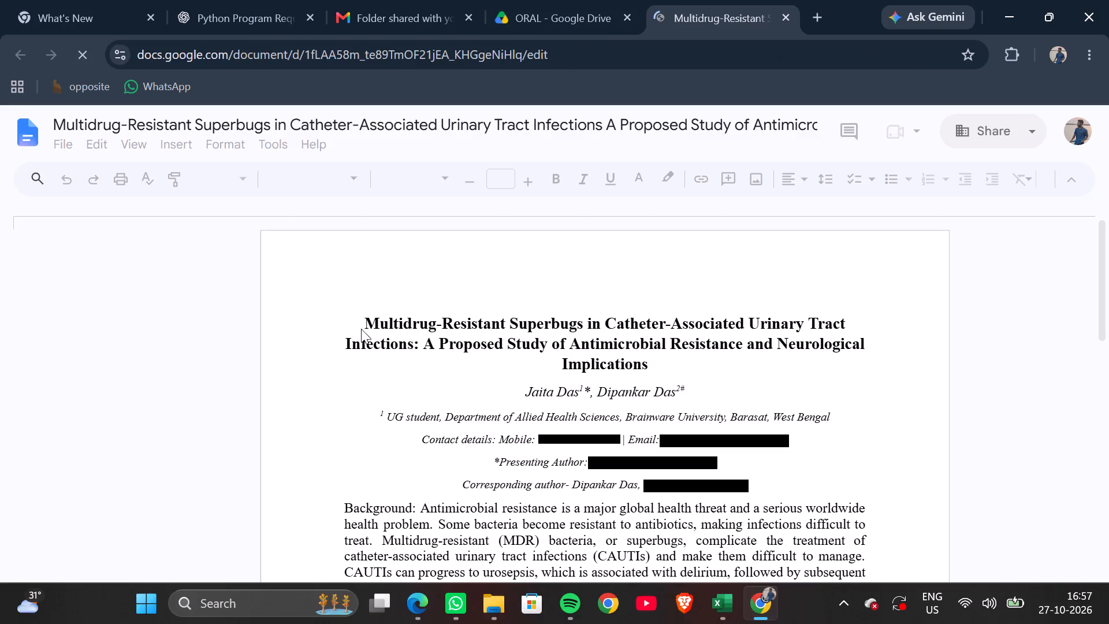
Copy the abstract's full title, Multidrug-Resistant Superbugs through Neurological Implications, into cell B5 of the Excel sheet, in the OP 4 row.
left_click_drag(364, 324, 598, 428)
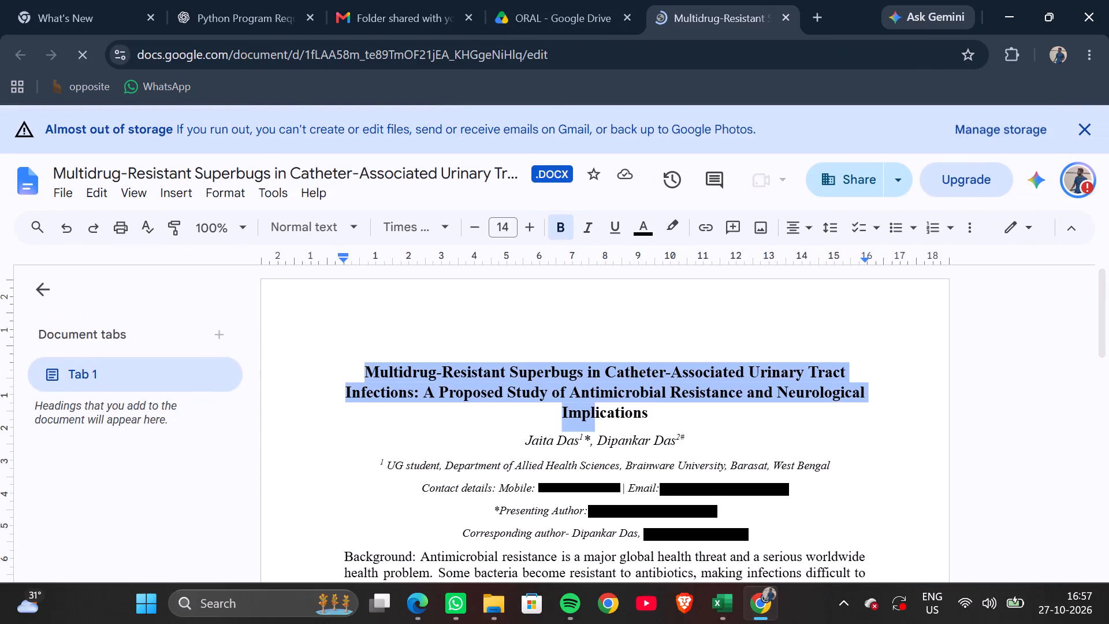
left_click_drag(598, 428, 664, 413)
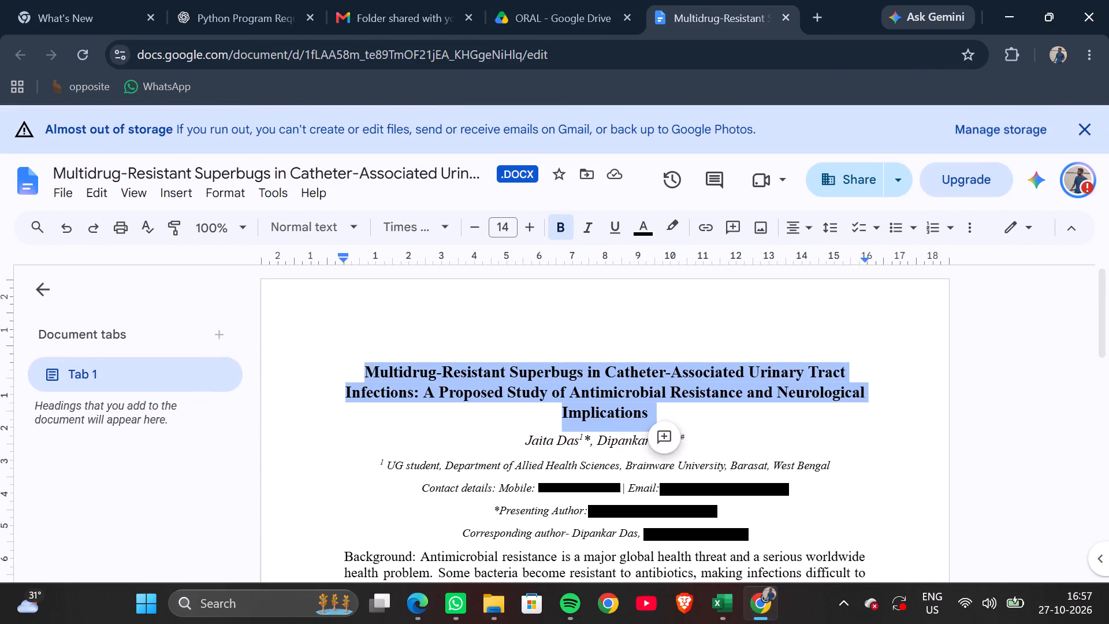
key("ctrl+c")
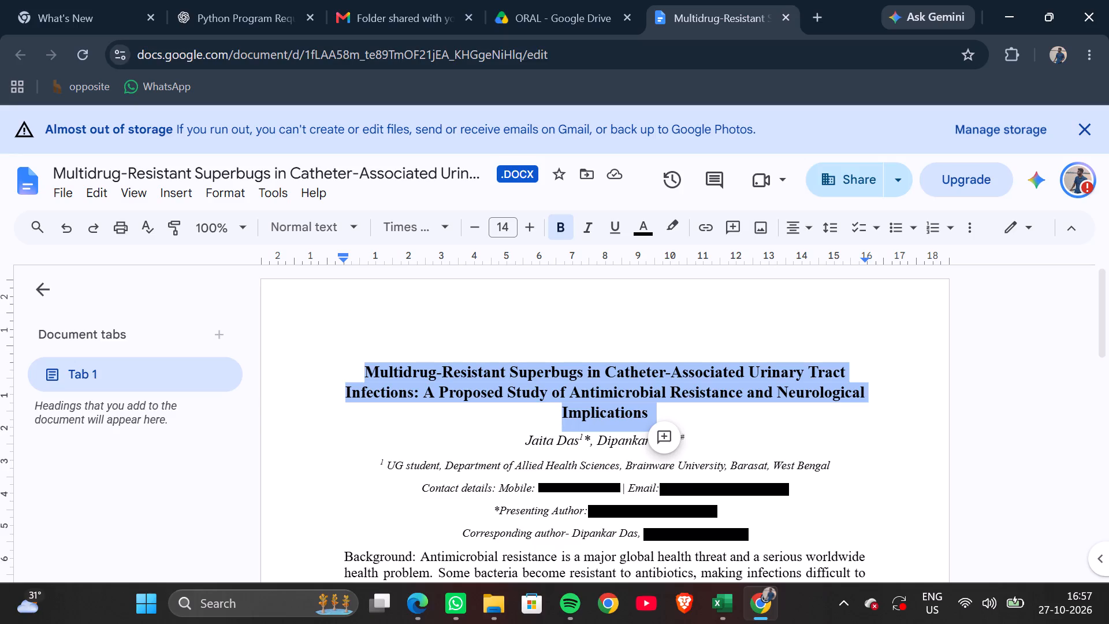
left_click(724, 592)
double_click(224, 263)
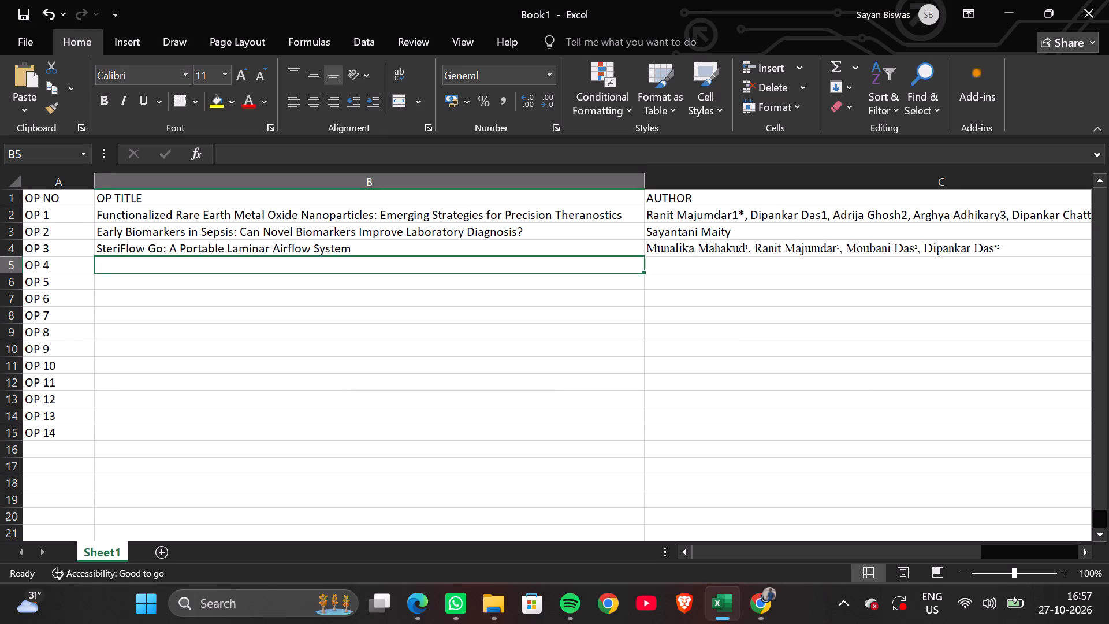
key("ctrl+v")
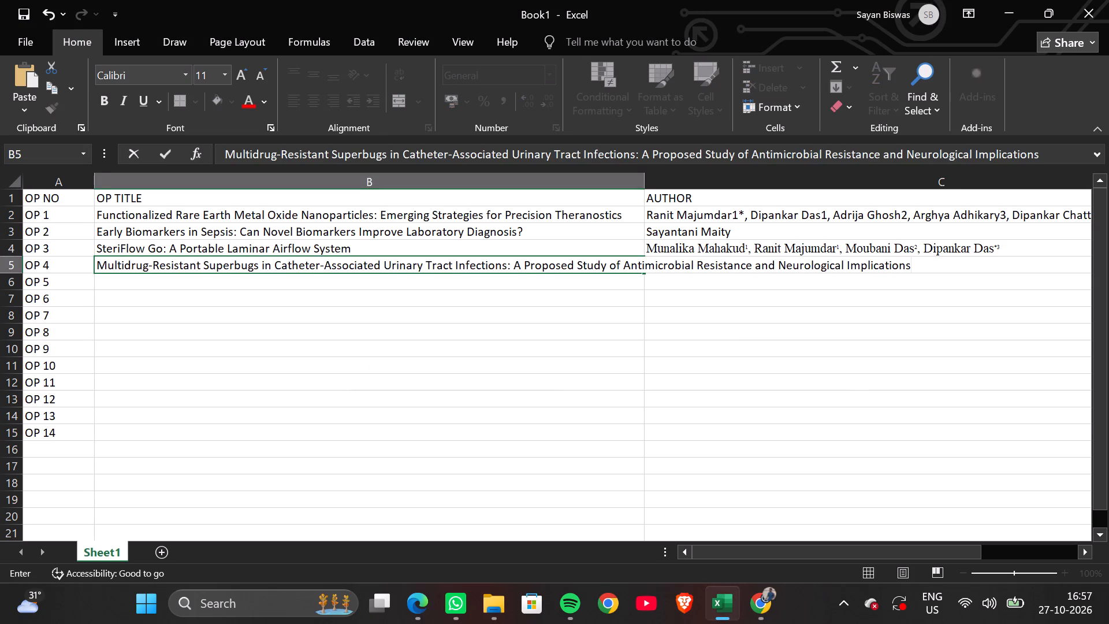
scroll(714, 424, "up", 2)
scroll(714, 424, "down", 2)
scroll(714, 424, "up", 3)
Widen column B so the whole OP 4 title fits inside it.
left_click(626, 184)
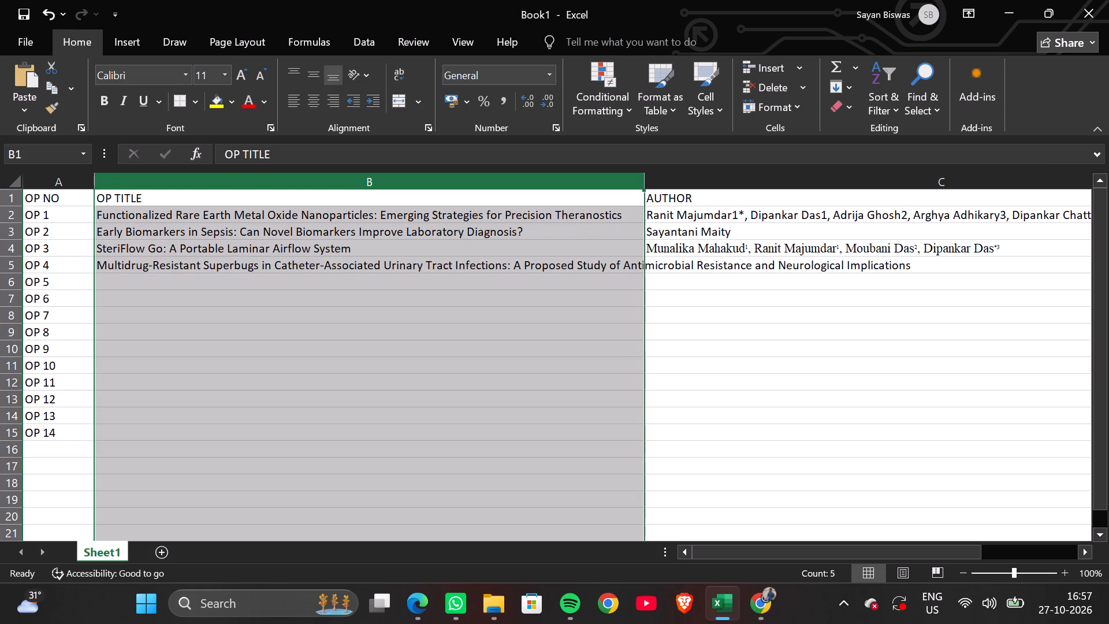
left_click_drag(647, 178, 940, 209)
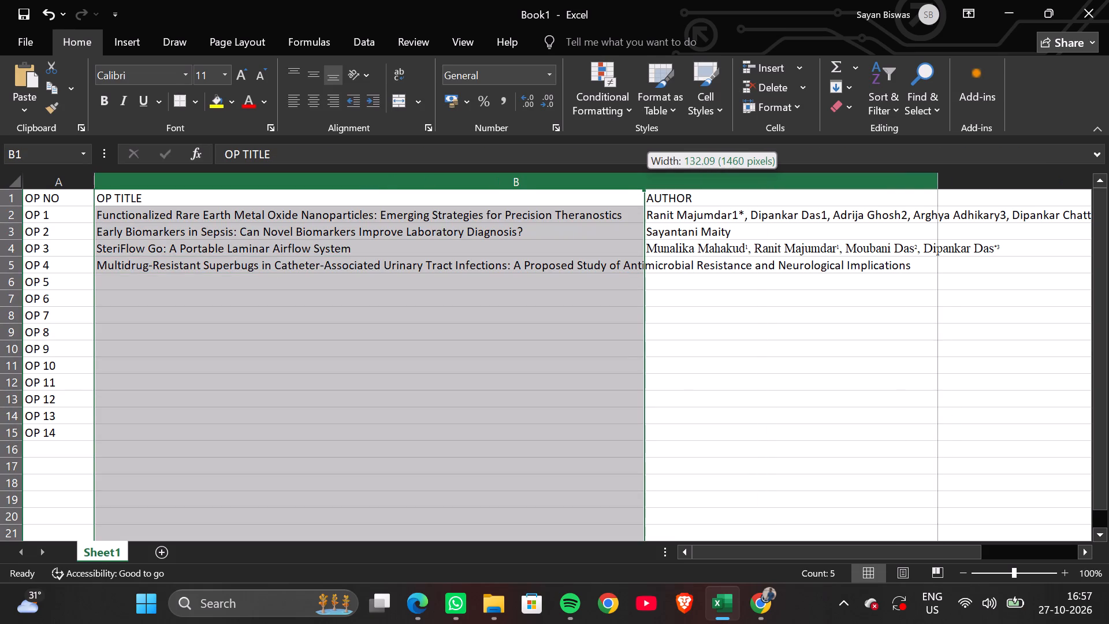
left_click_drag(940, 209, 917, 211)
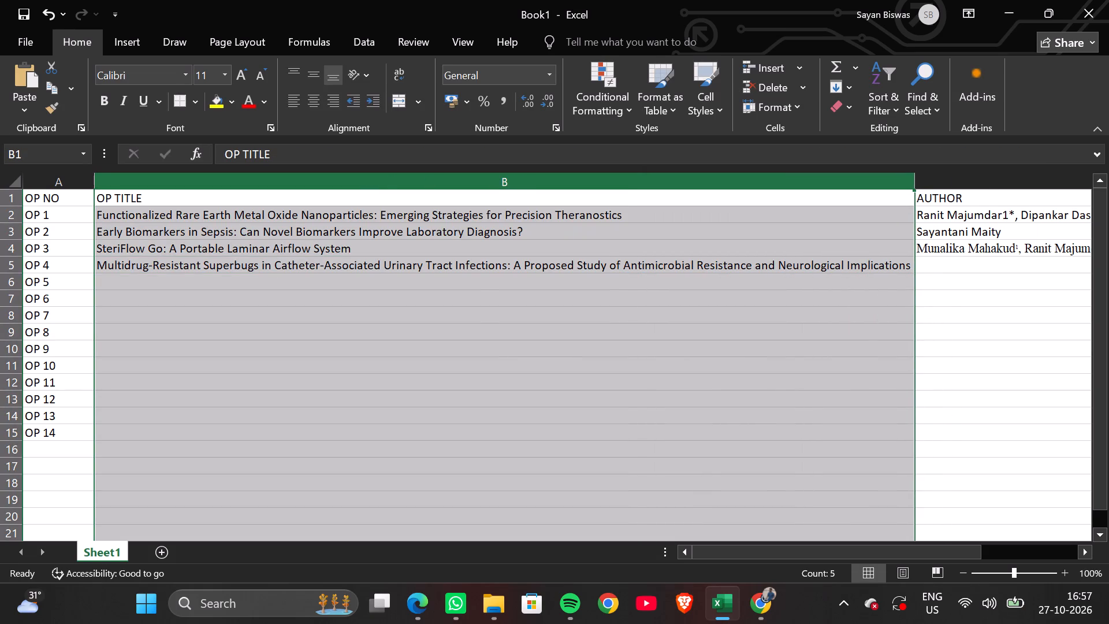
Copy the author line from the Multidrug-Resistant Superbugs document in Chrome into cell C5 of the Excel sheet as plain cell text.
left_click(961, 265)
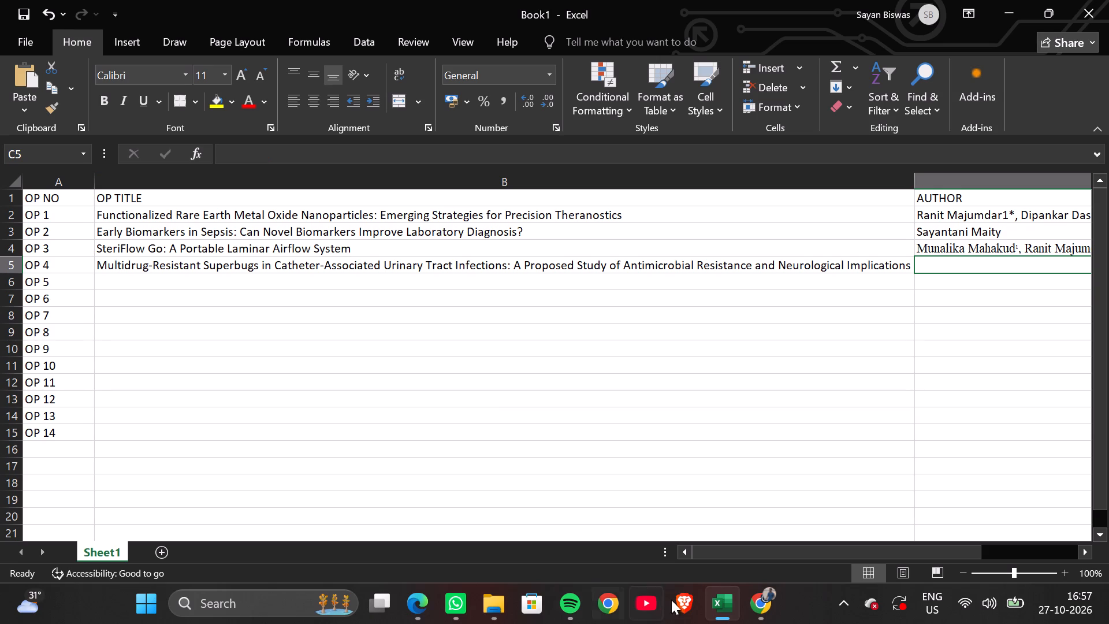
left_click(751, 604)
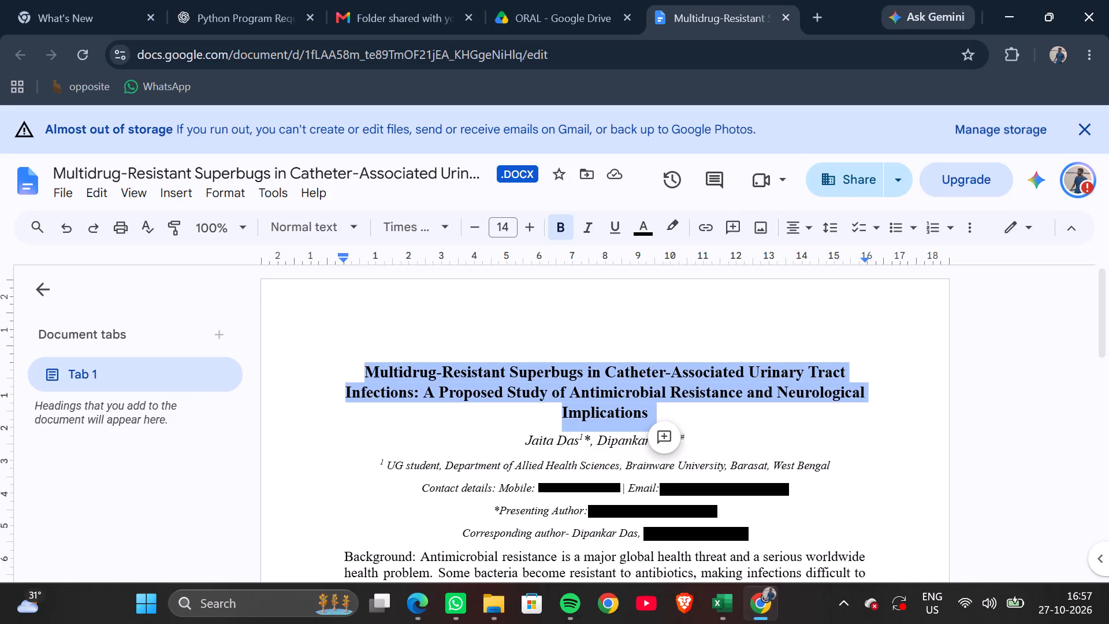
left_click_drag(522, 440, 688, 451)
key("ctrl+c")
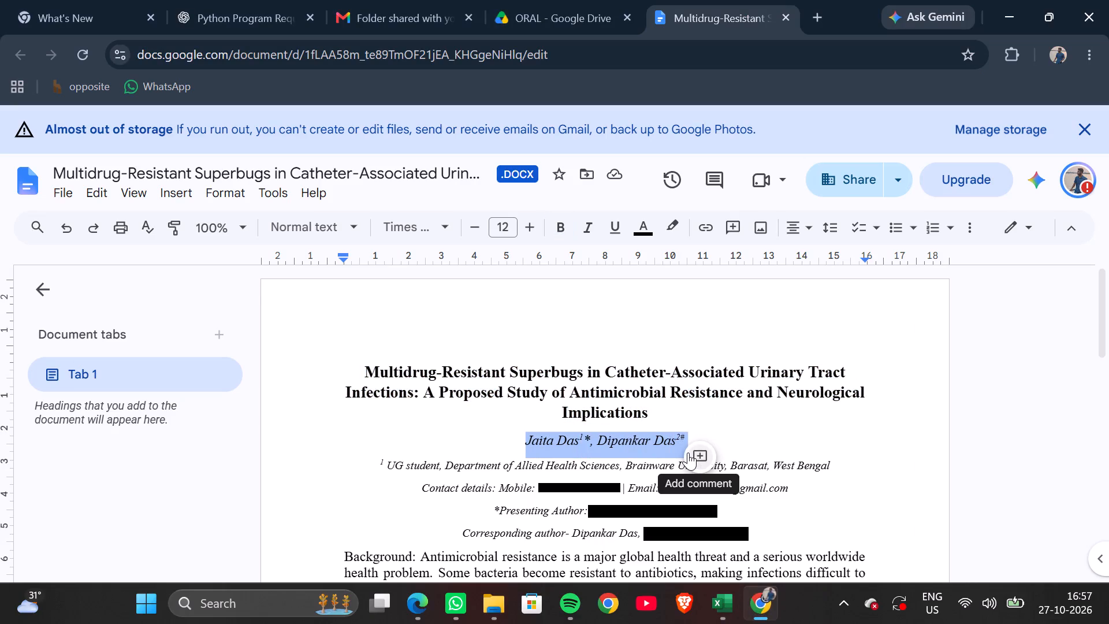
left_click(730, 601)
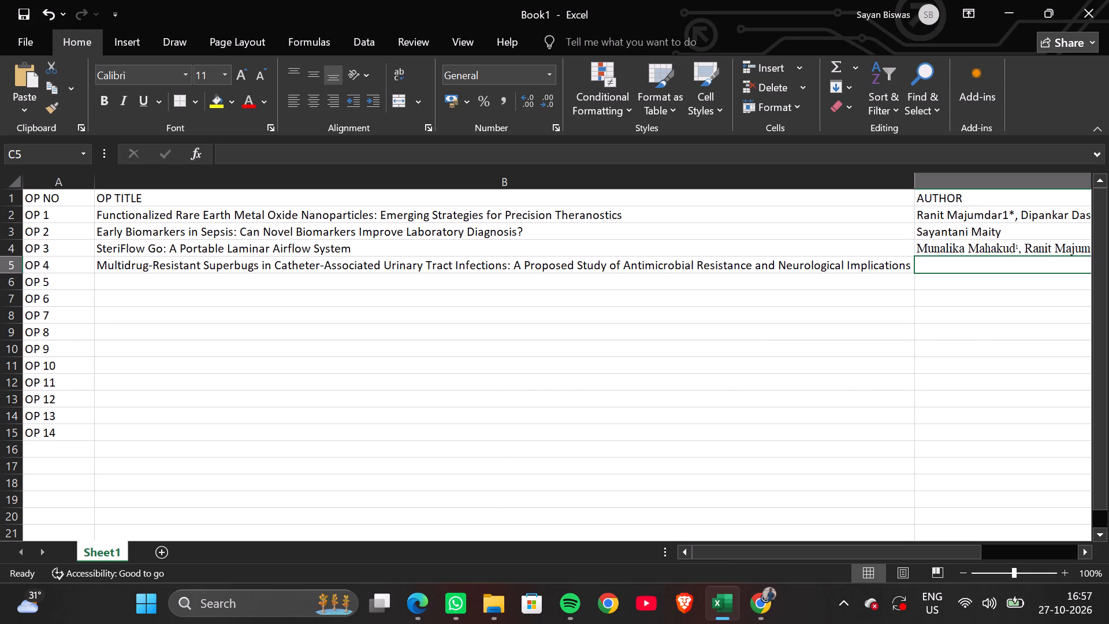
double_click(937, 268)
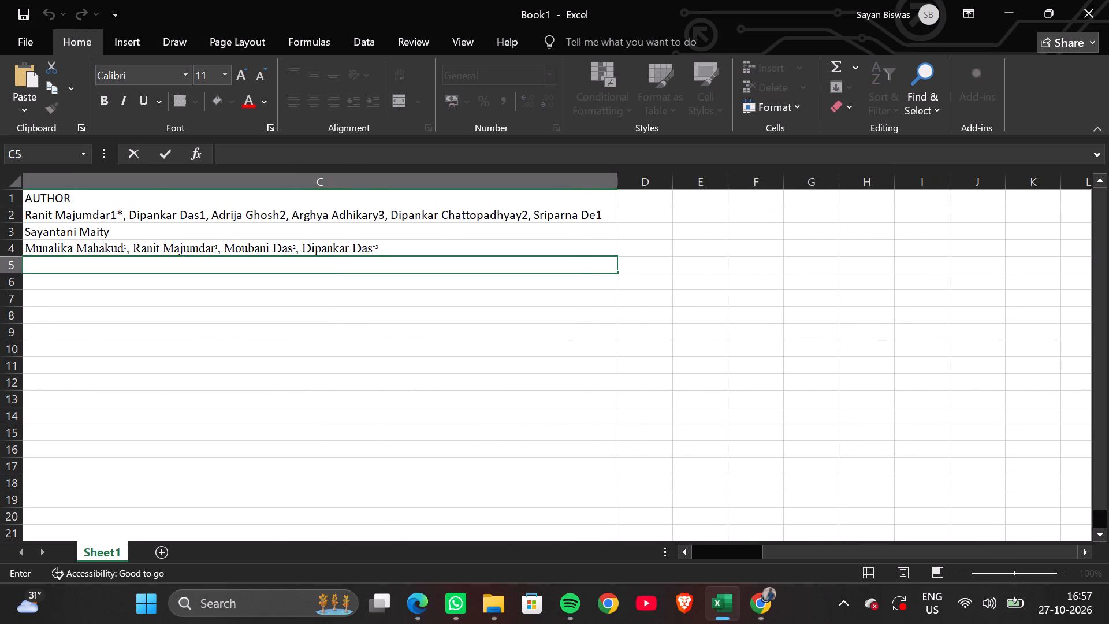
key("ctrl+v")
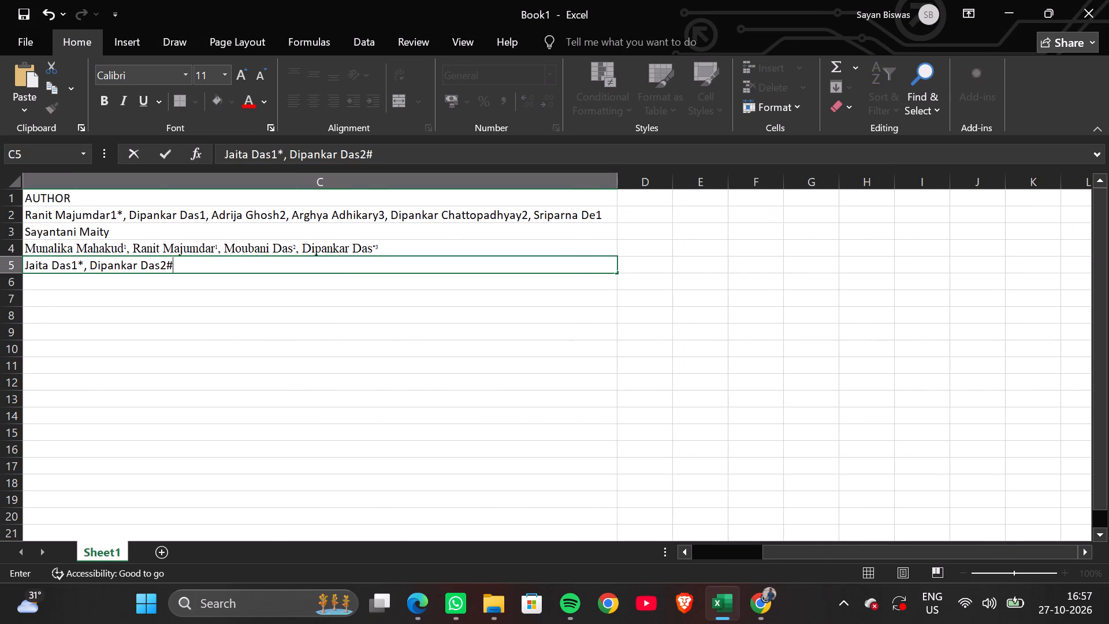
left_click(679, 546)
left_click(679, 546)
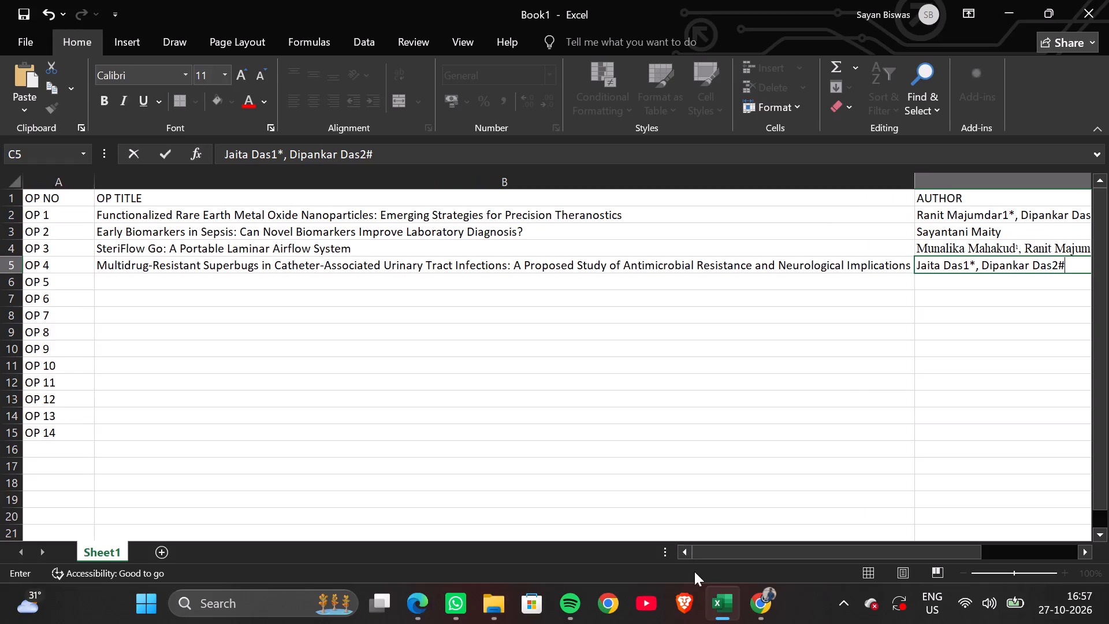
In Chrome, close the Multidrug-Resistant Superbugs document and return to the Abstract_MLT_Brainhealthcon 2026 folder in Drive.
left_click(758, 608)
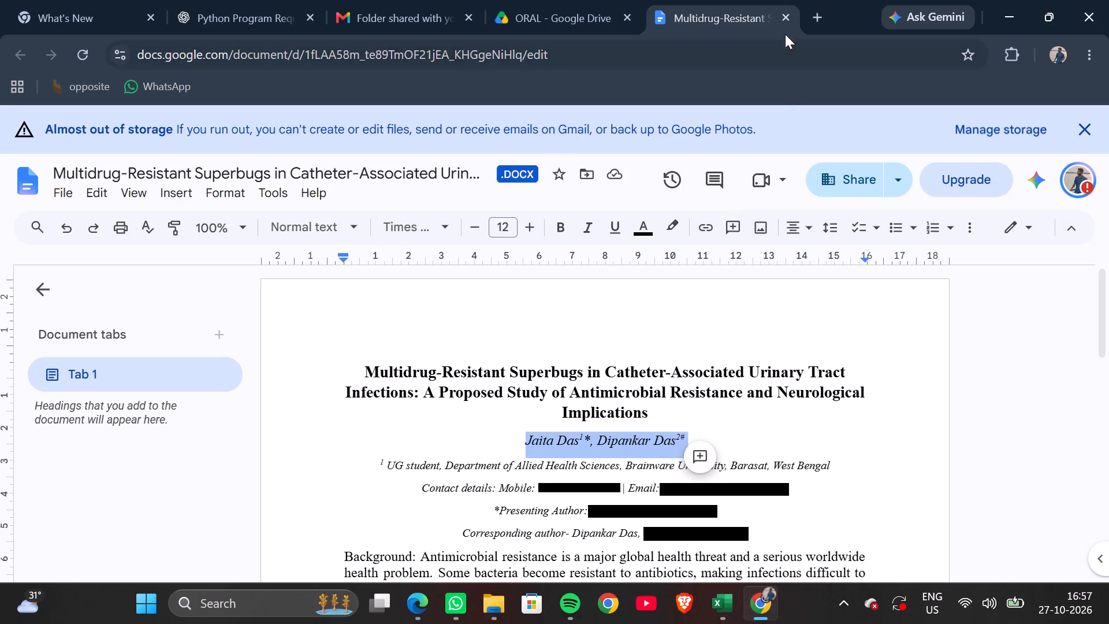
left_click(785, 13)
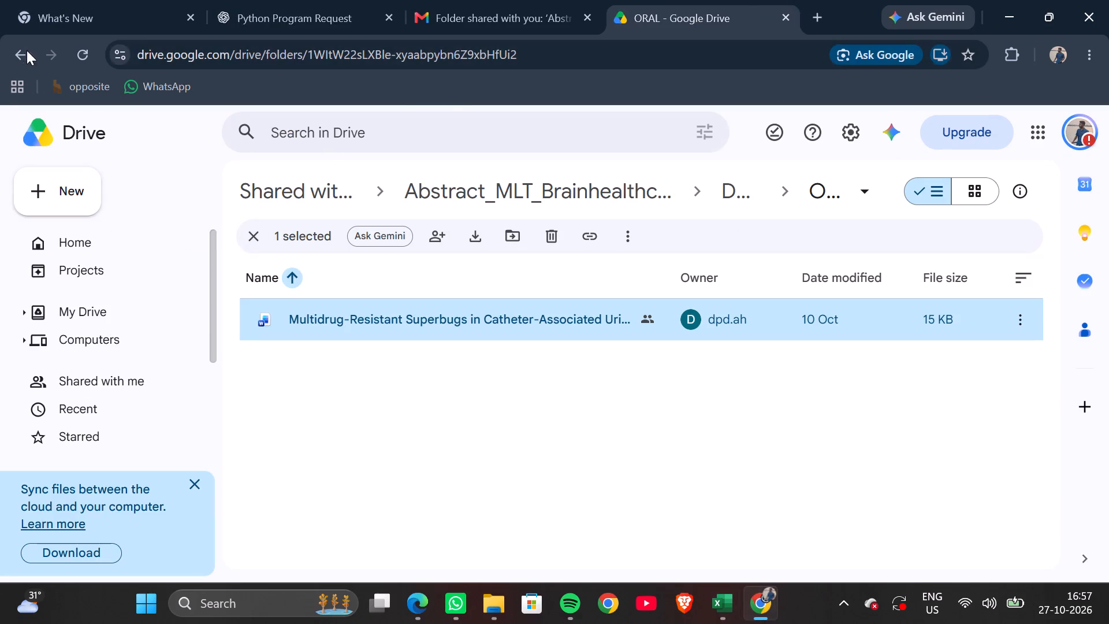
left_click(22, 48)
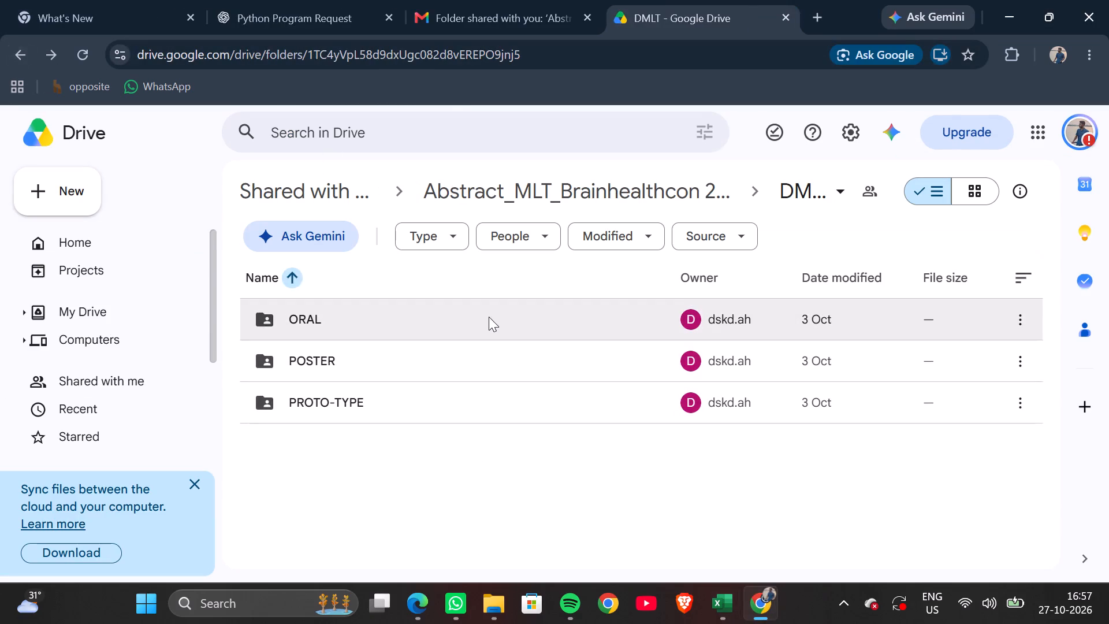
left_click(13, 54)
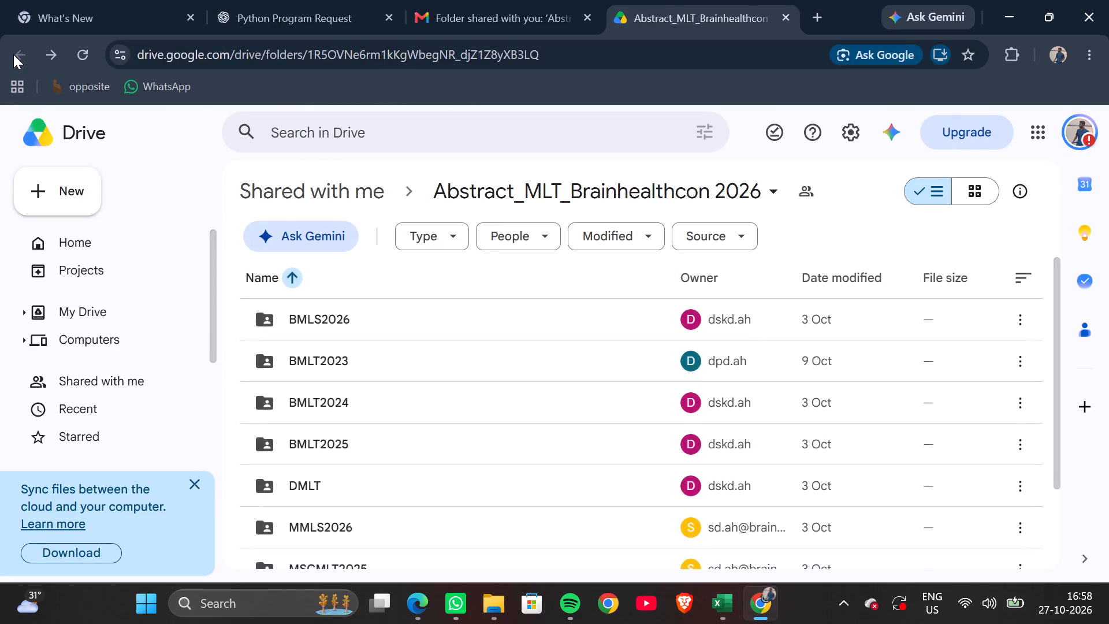
Check the MMLS2026 folder for abstracts, and return to the Abstract_MLT_Brainhealthcon 2026 folder.
scroll(550, 346, "down", 2)
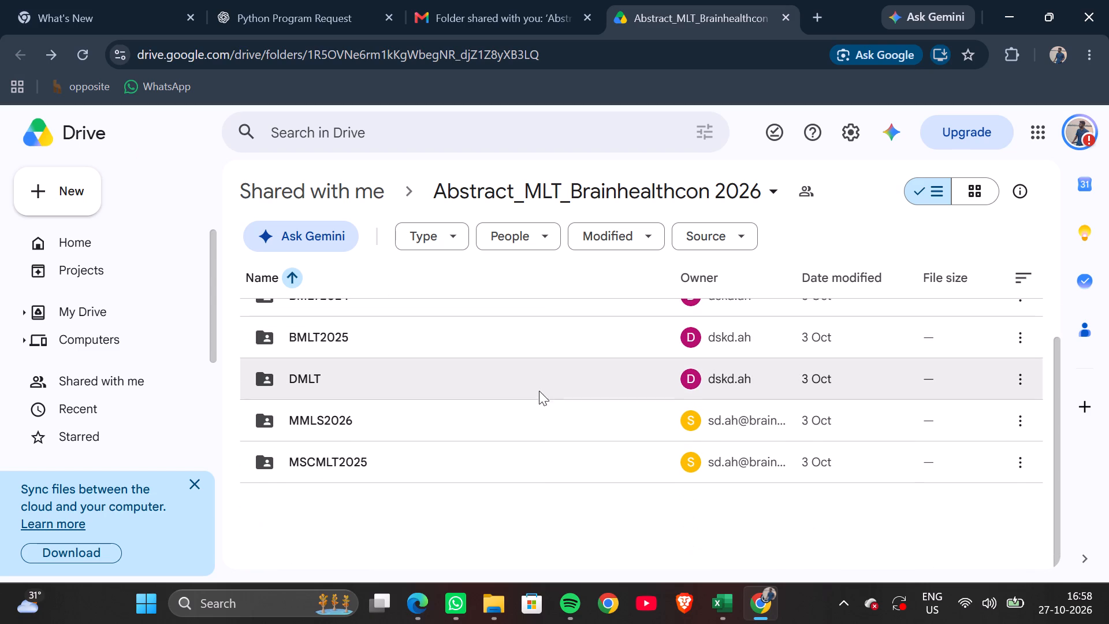
double_click(539, 419)
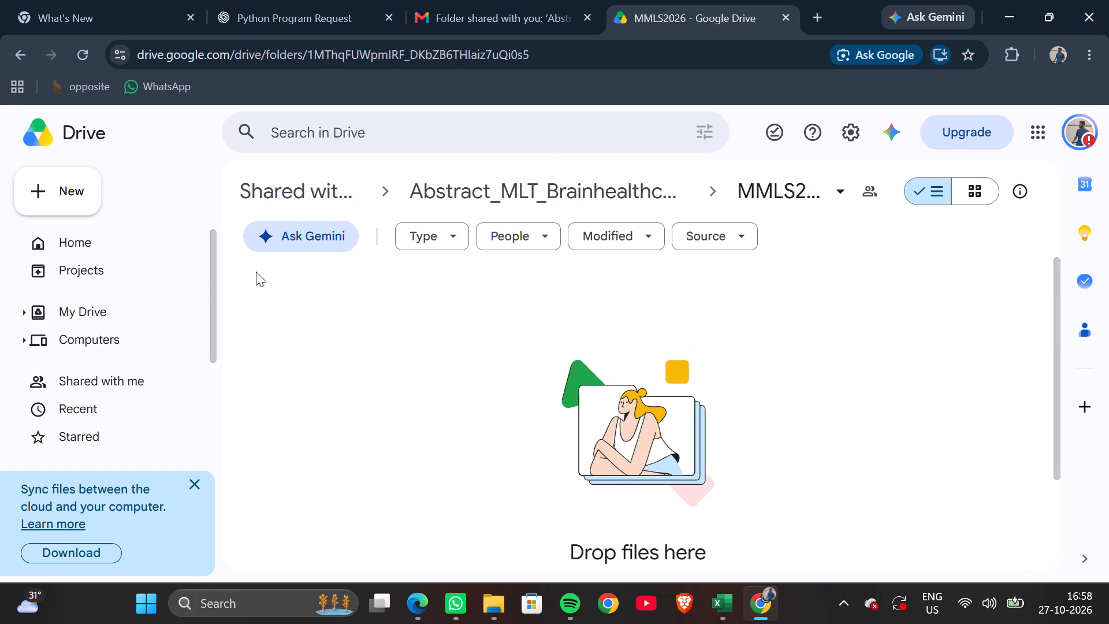
left_click(17, 54)
Examine the SMART BANDAGE document in the Prototype subfolder of MSCMLT2025, close it, and return to the Abstract_MLT_Brainhealthcon 2026 folder.
scroll(649, 306, "down", 4)
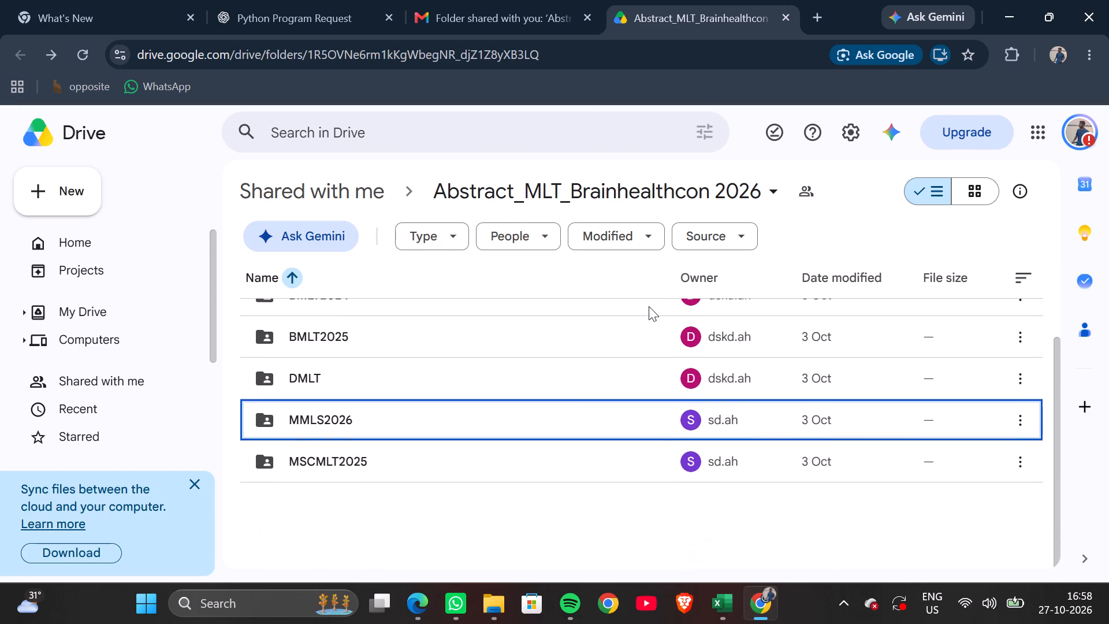
double_click(574, 459)
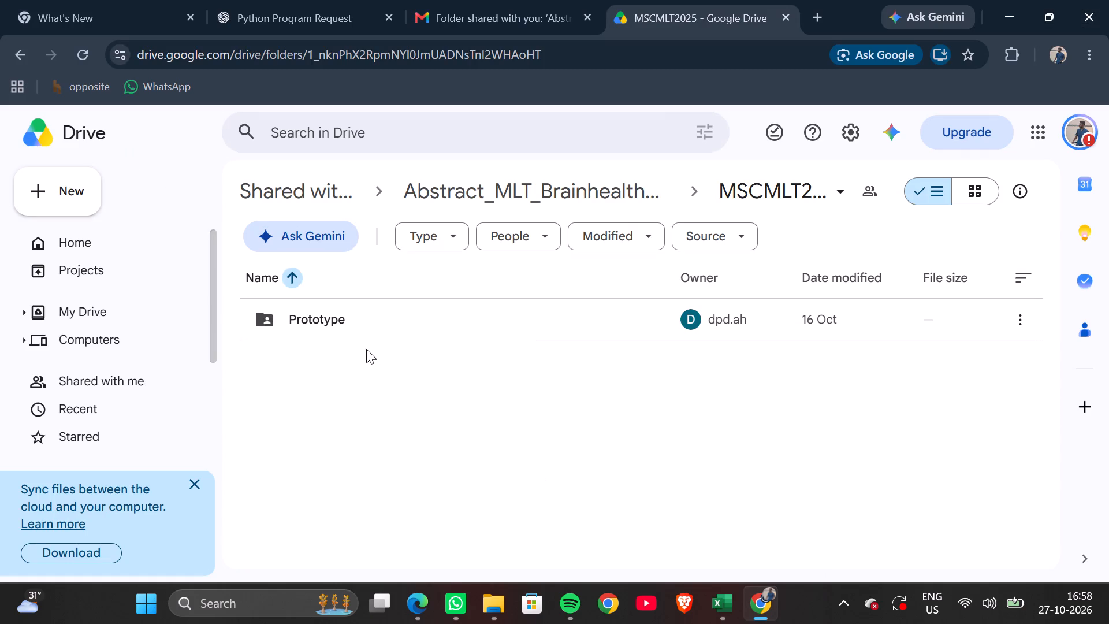
double_click(360, 317)
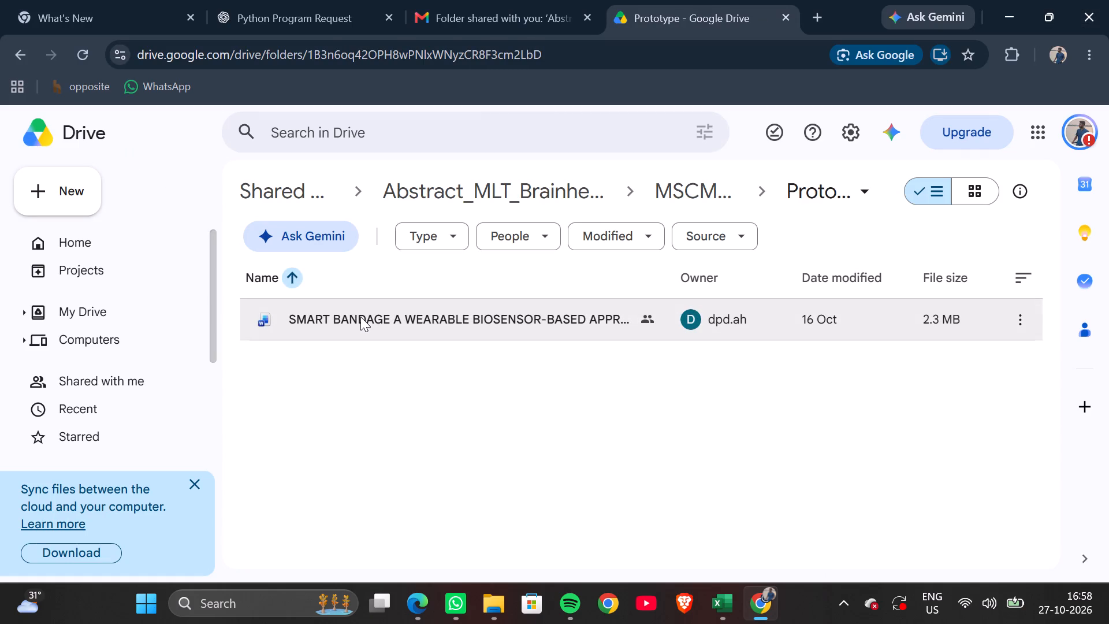
double_click(360, 317)
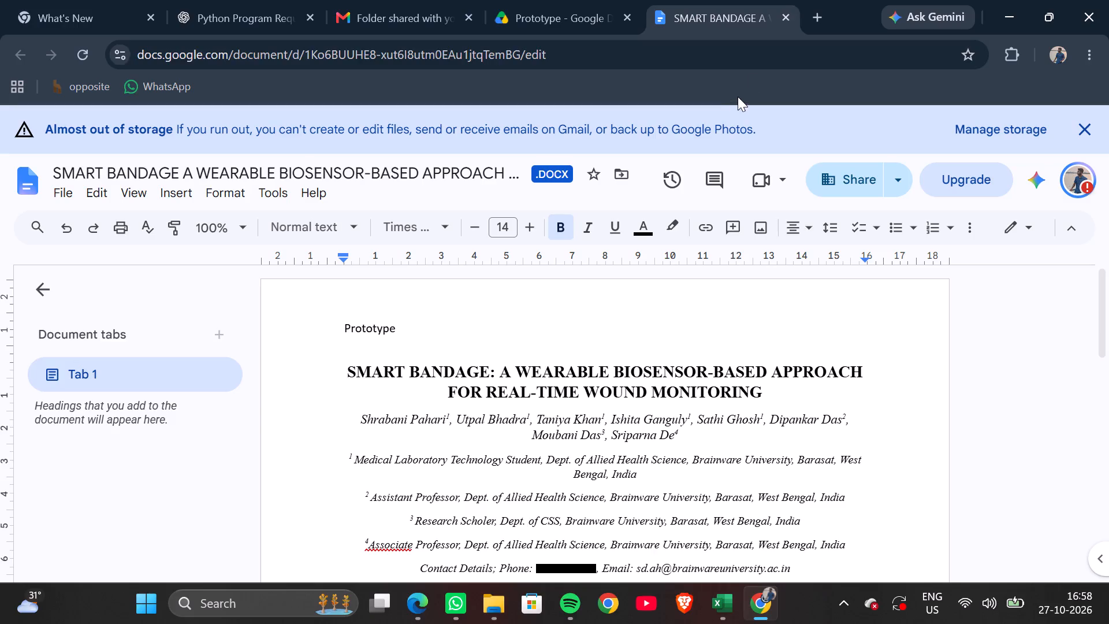
left_click(781, 14)
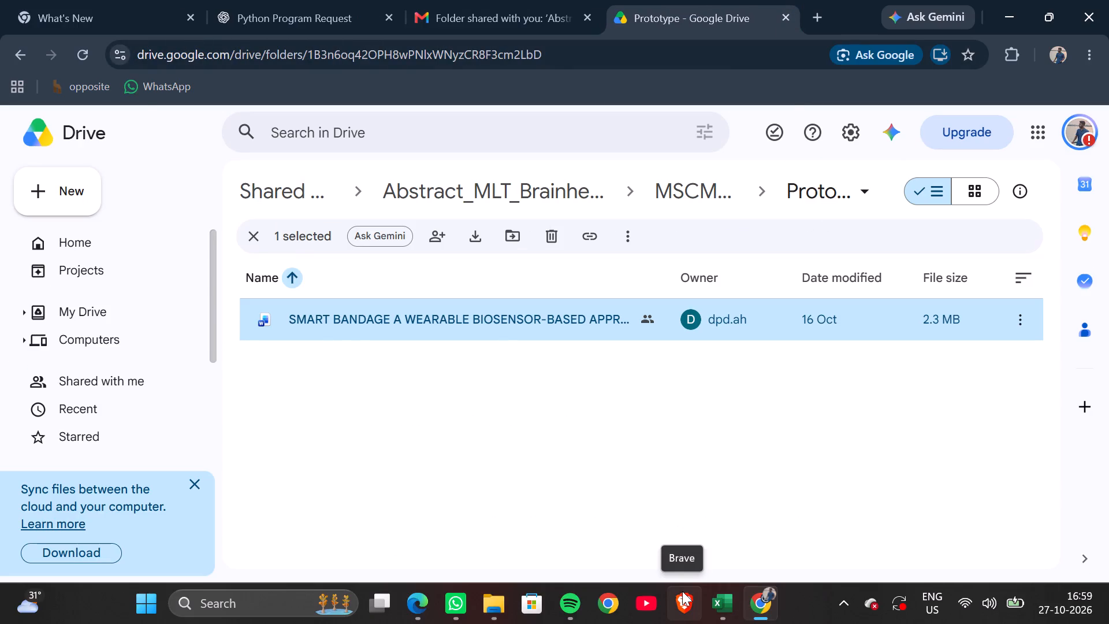
left_click(27, 46)
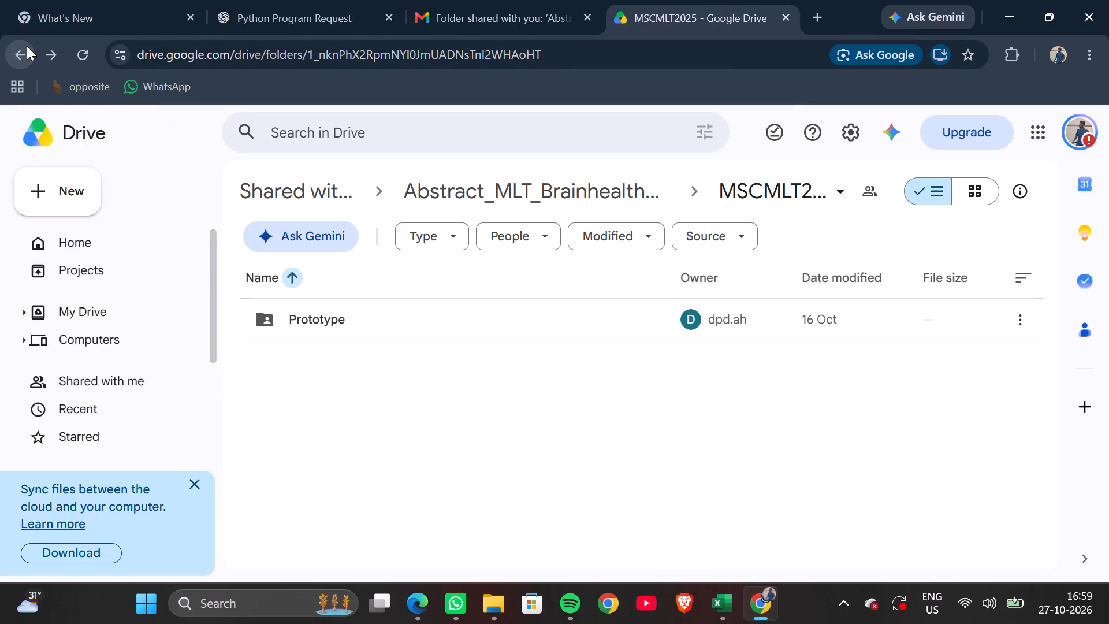
left_click(27, 46)
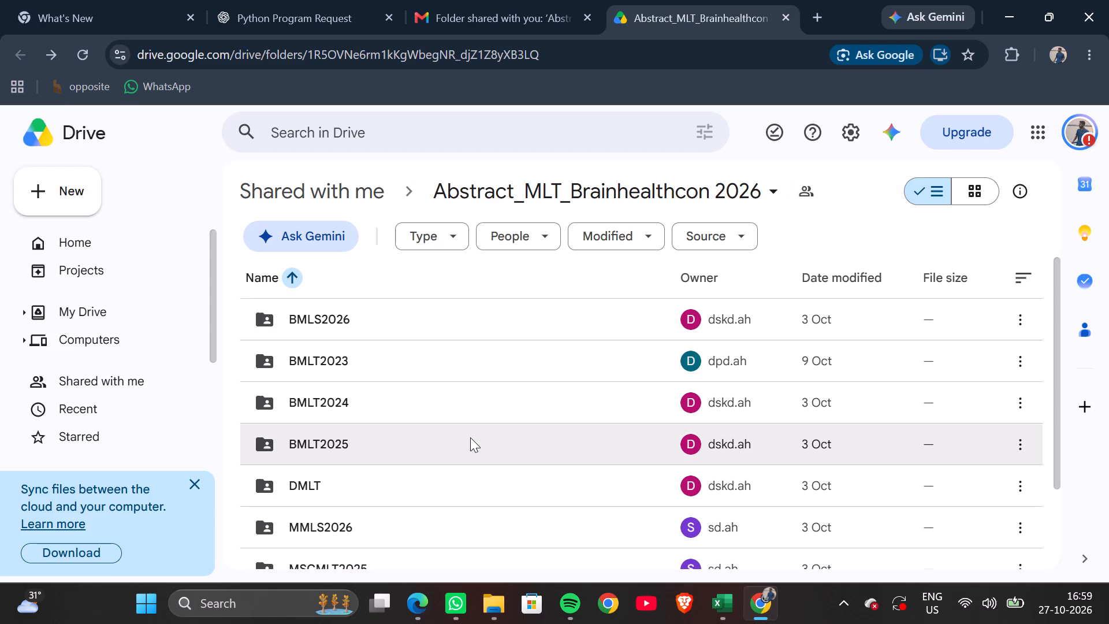
Switch from the Drive folder in Chrome back to the Excel sheet listing the OP titles and authors.
scroll(470, 437, "up", 3)
left_click(1008, 10)
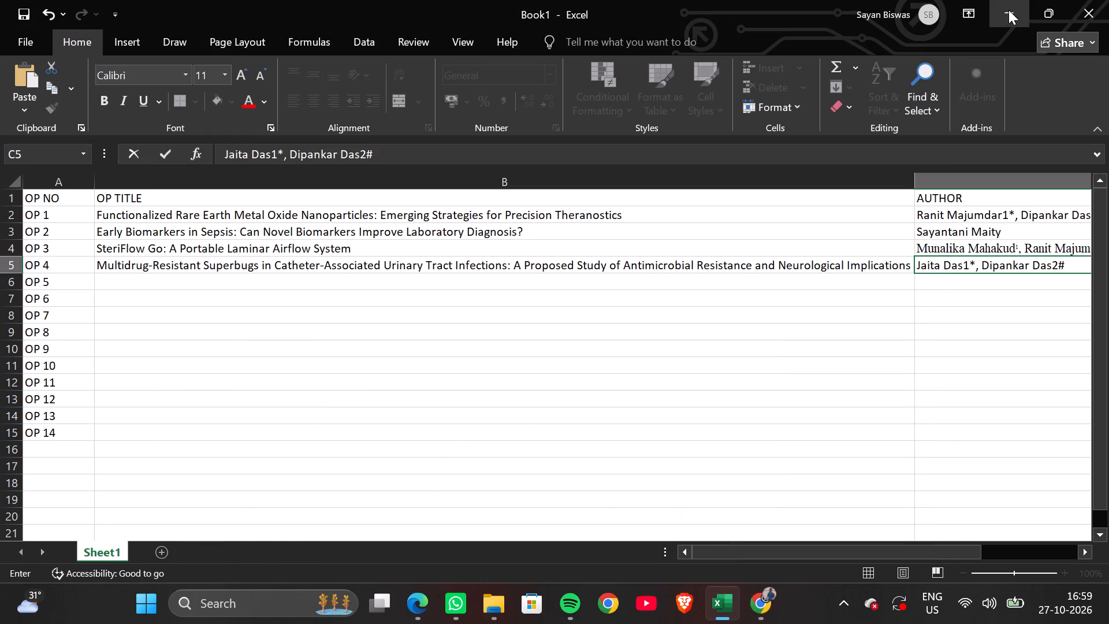
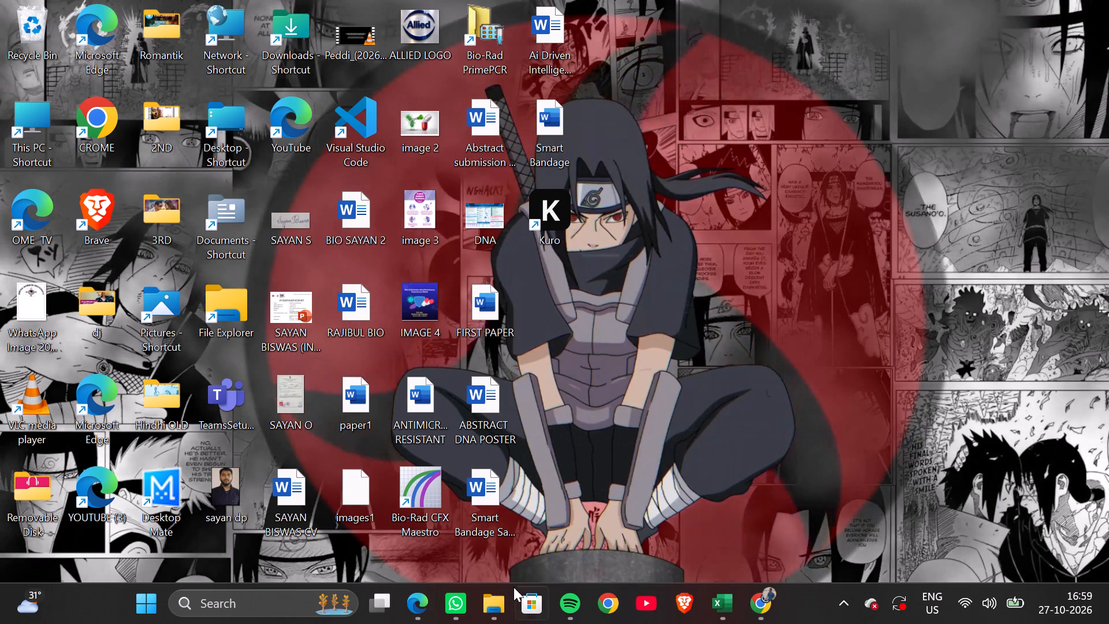
Check the files in the Downloads folder in File Explorer, and close the window.
left_click(506, 603)
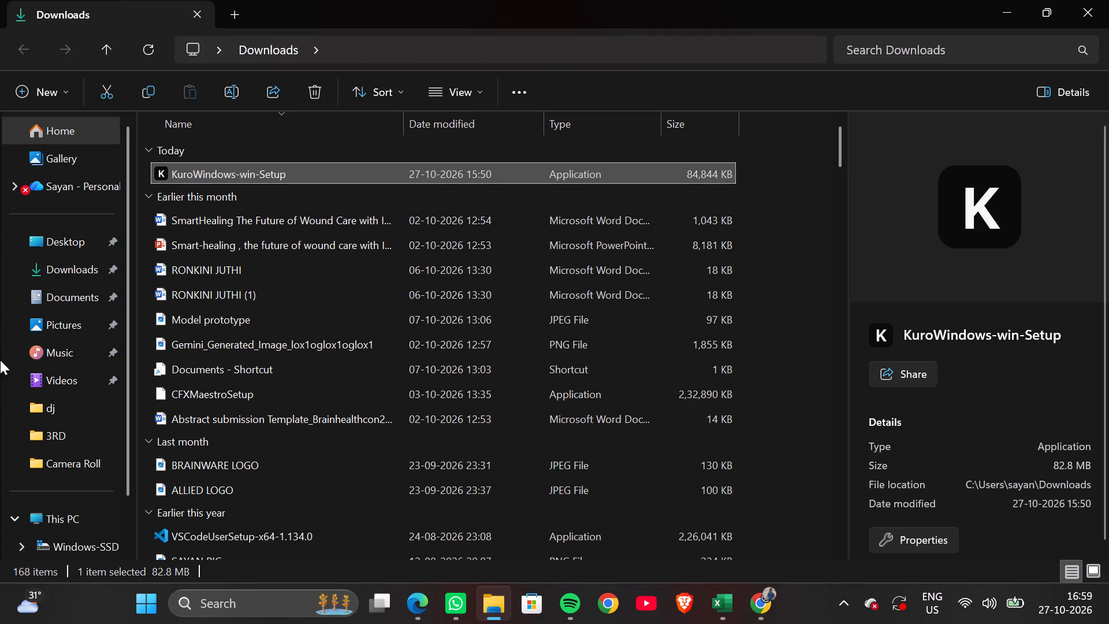
left_click(31, 282)
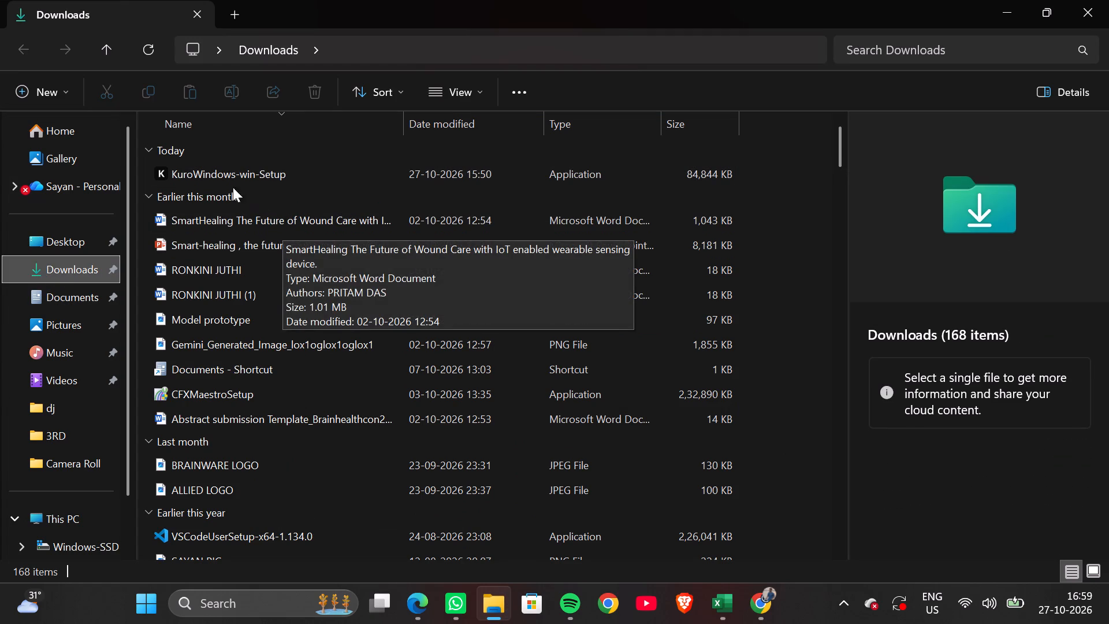
left_click(152, 151)
left_click(152, 151)
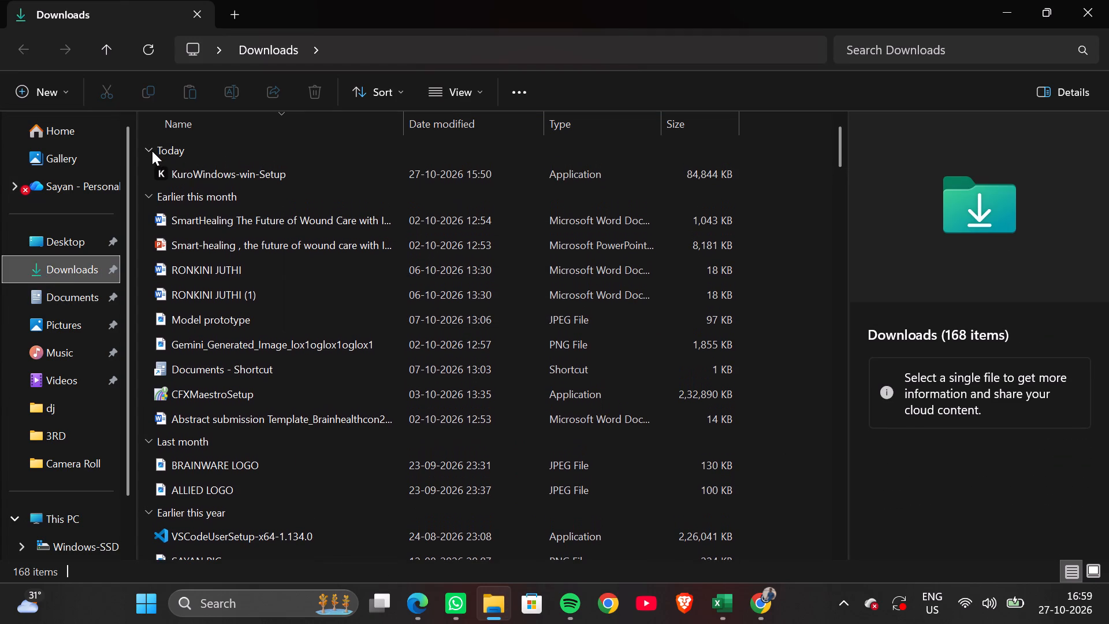
left_click(1091, 0)
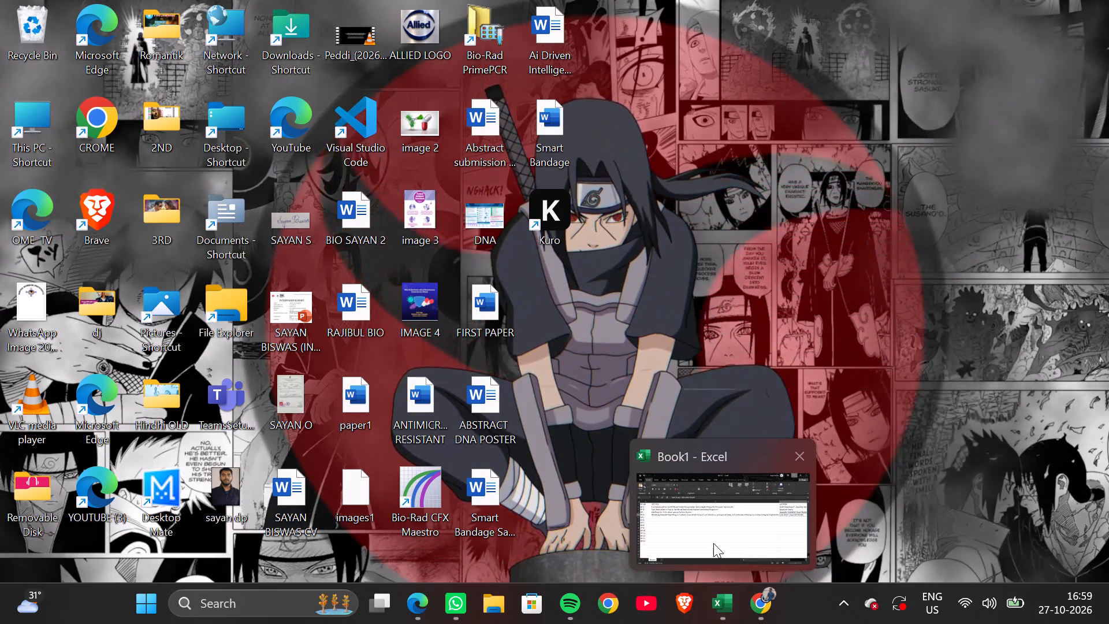
Open the MLT_PP_Poster workbook from the recent files in File Explorer, finishing the pending cell entry in Book1.
left_click(710, 537)
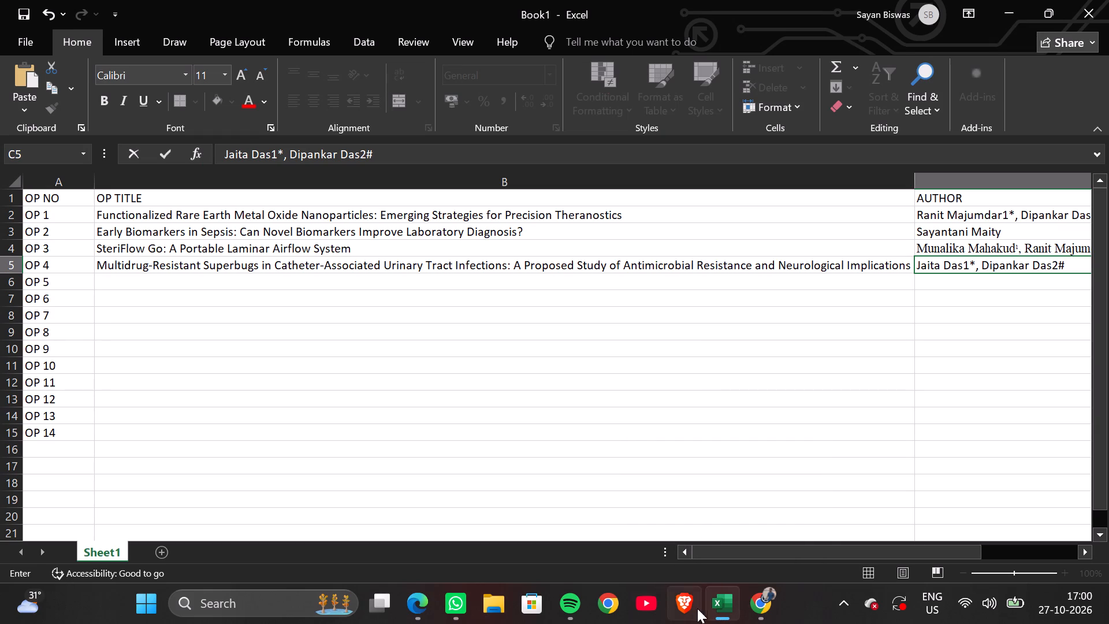
left_click(496, 603)
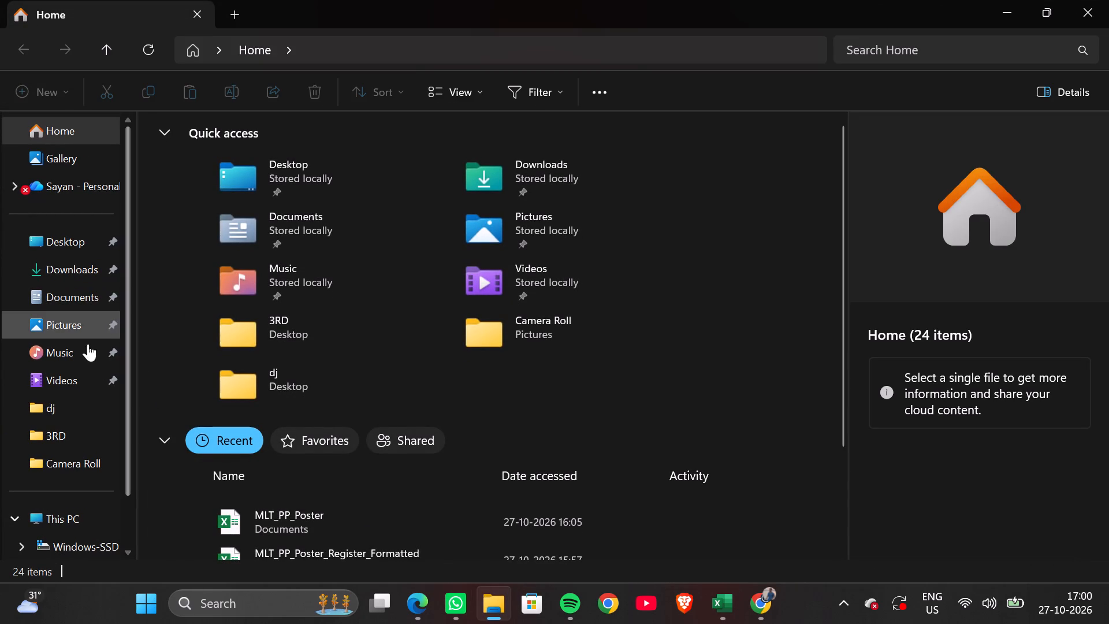
double_click(269, 522)
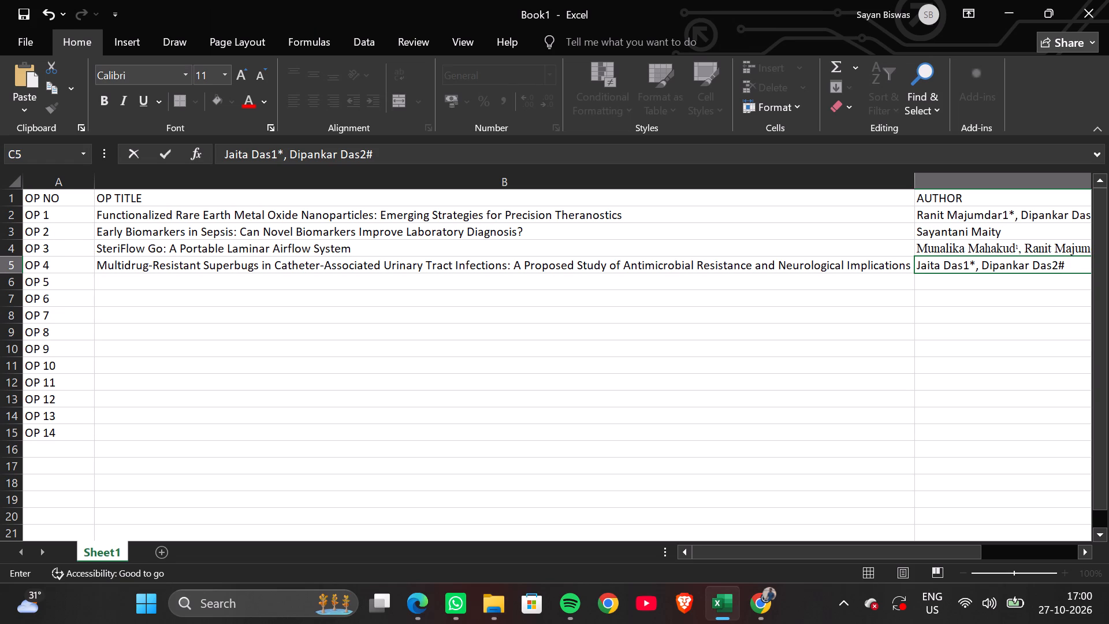
scroll(464, 441, "up", 4)
left_click(498, 607)
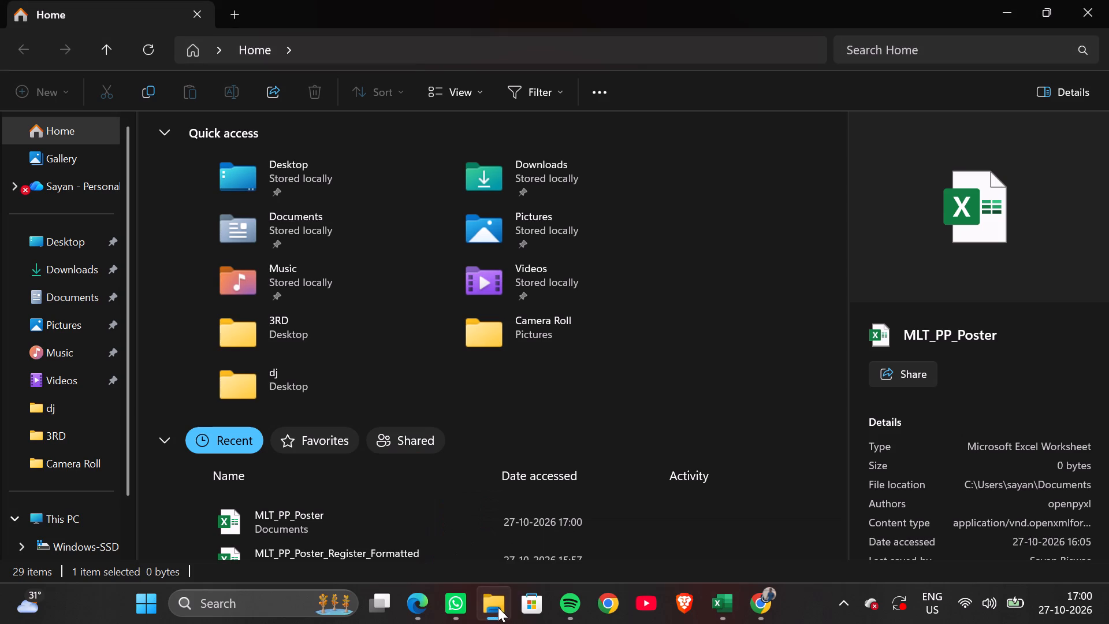
double_click(386, 523)
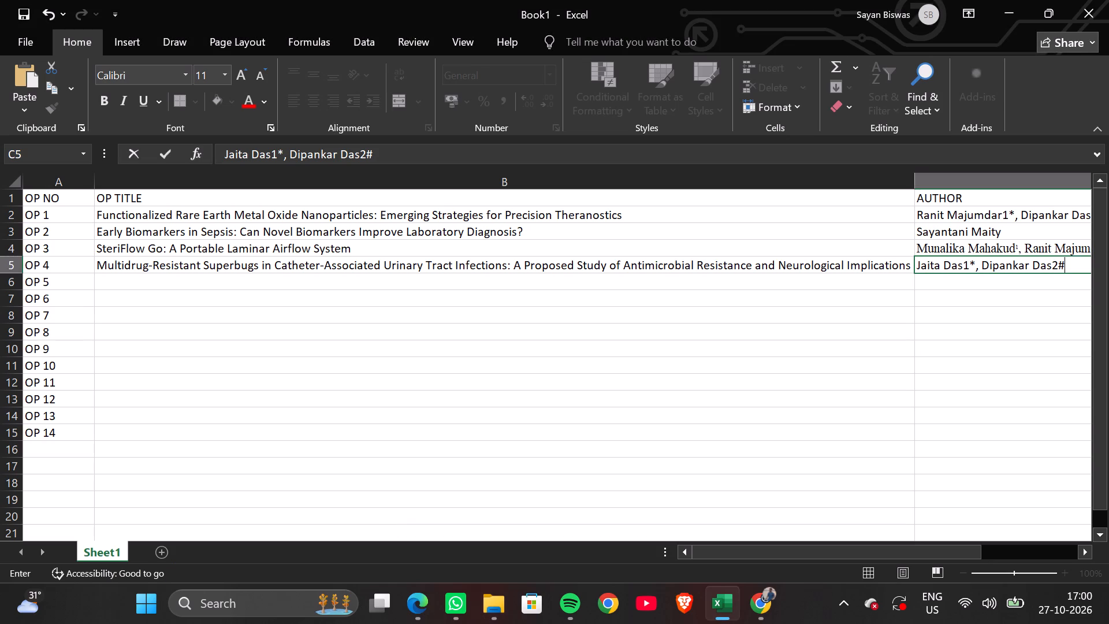
scroll(619, 441, "up", 7)
scroll(619, 441, "down", 4)
scroll(619, 441, "up", 4)
left_click(35, 280)
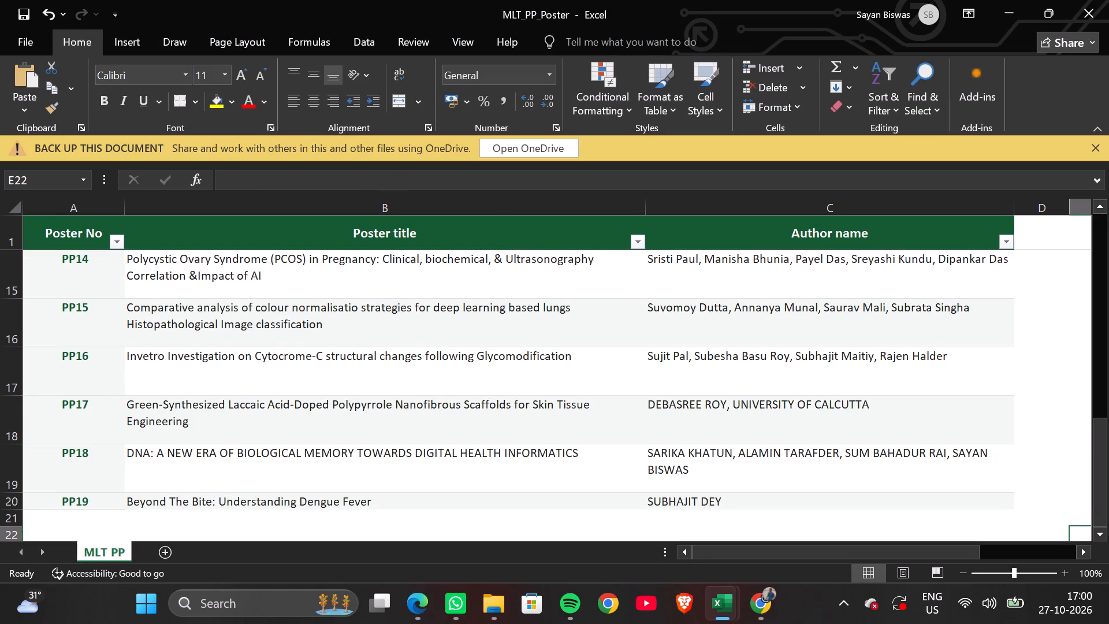
Examine the poster numbers, titles and author names throughout the MLT PP sheet of the MLT_PP_Poster workbook.
scroll(682, 498, "up", 3)
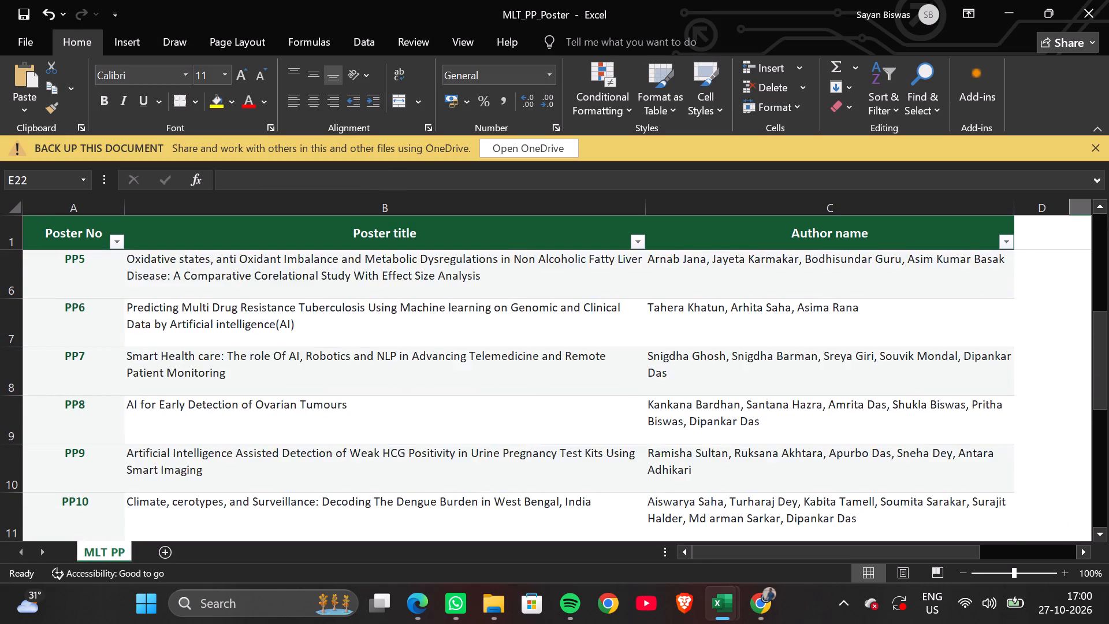
scroll(682, 498, "up", 7)
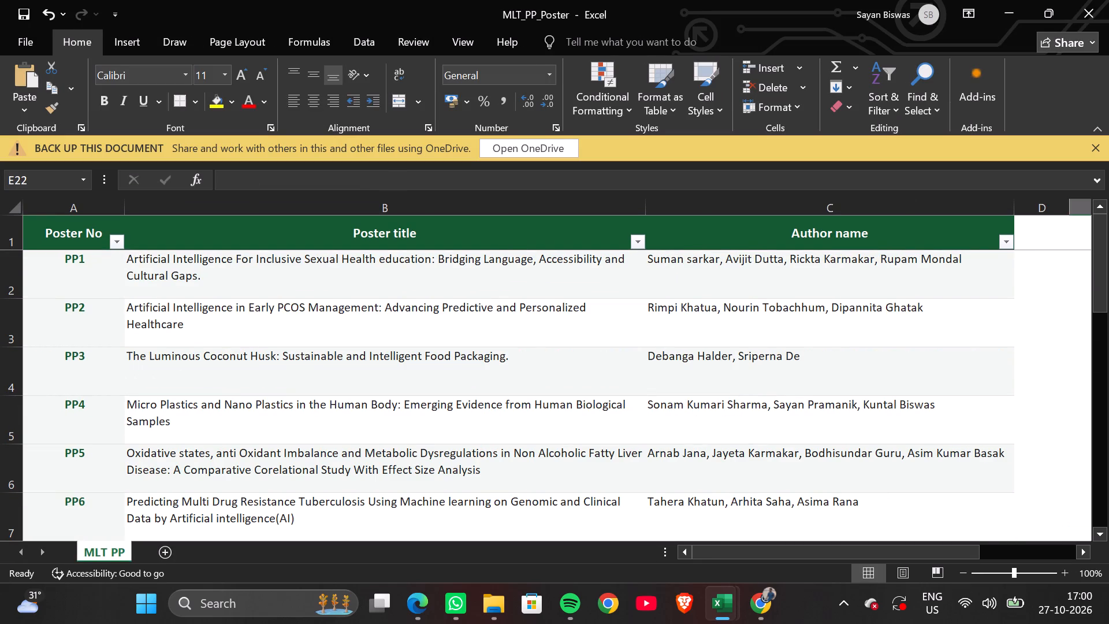
scroll(683, 499, "down", 7)
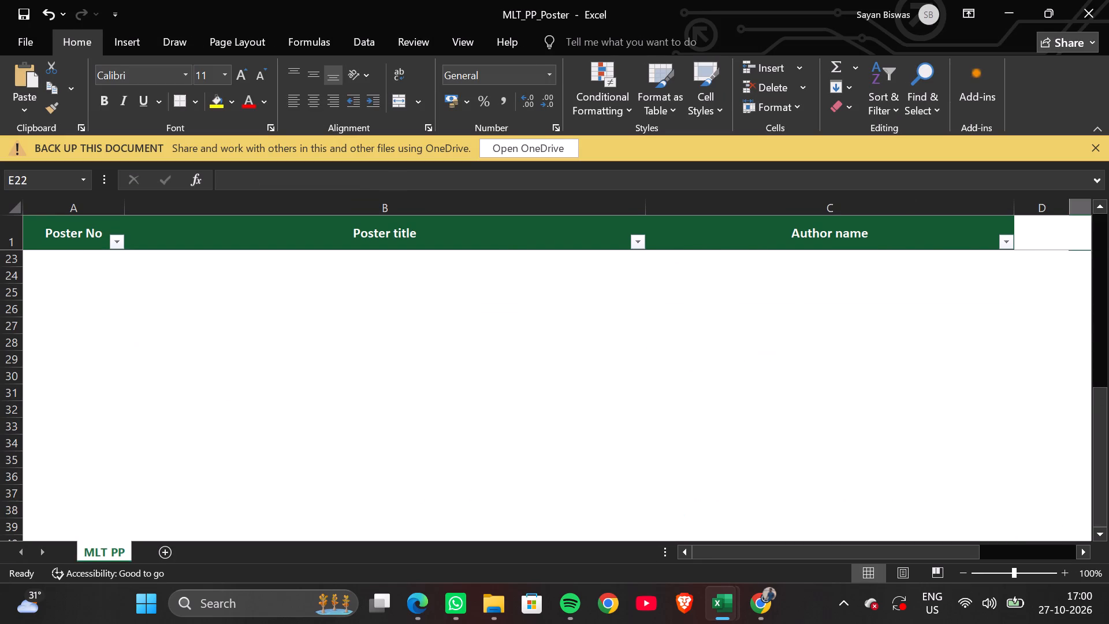
scroll(683, 499, "up", 3)
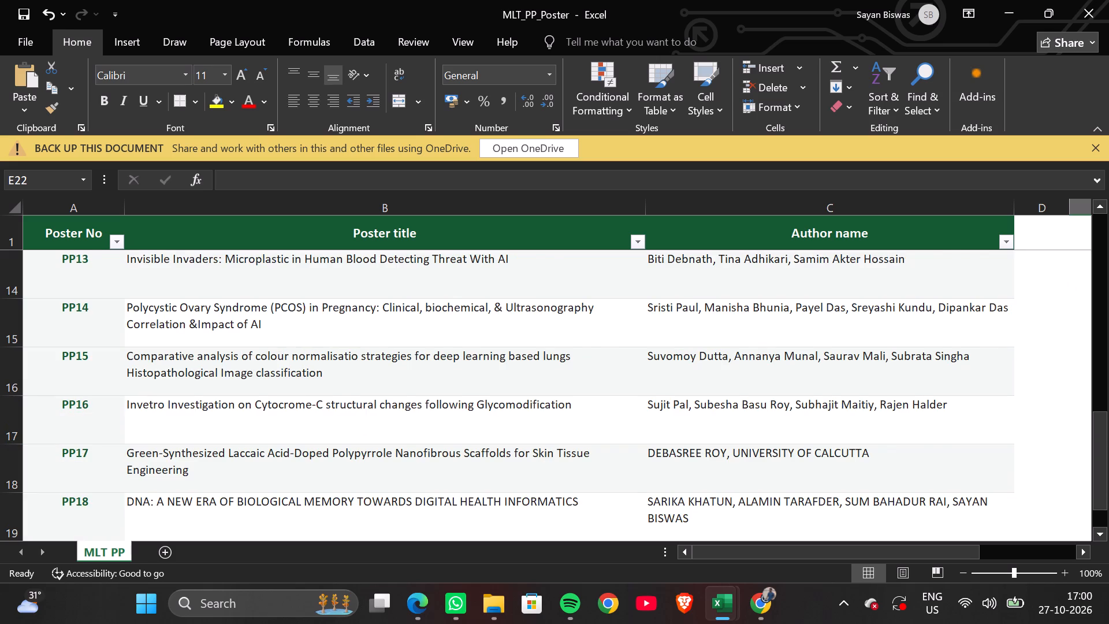
scroll(683, 499, "up", 7)
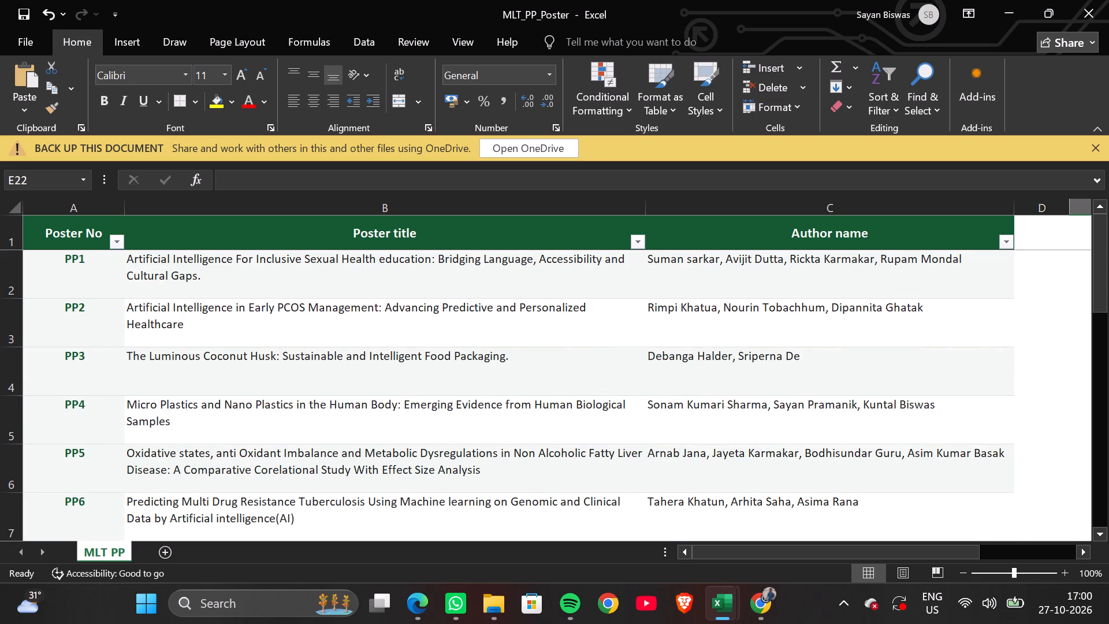
scroll(683, 499, "up", 6)
scroll(683, 499, "down", 5)
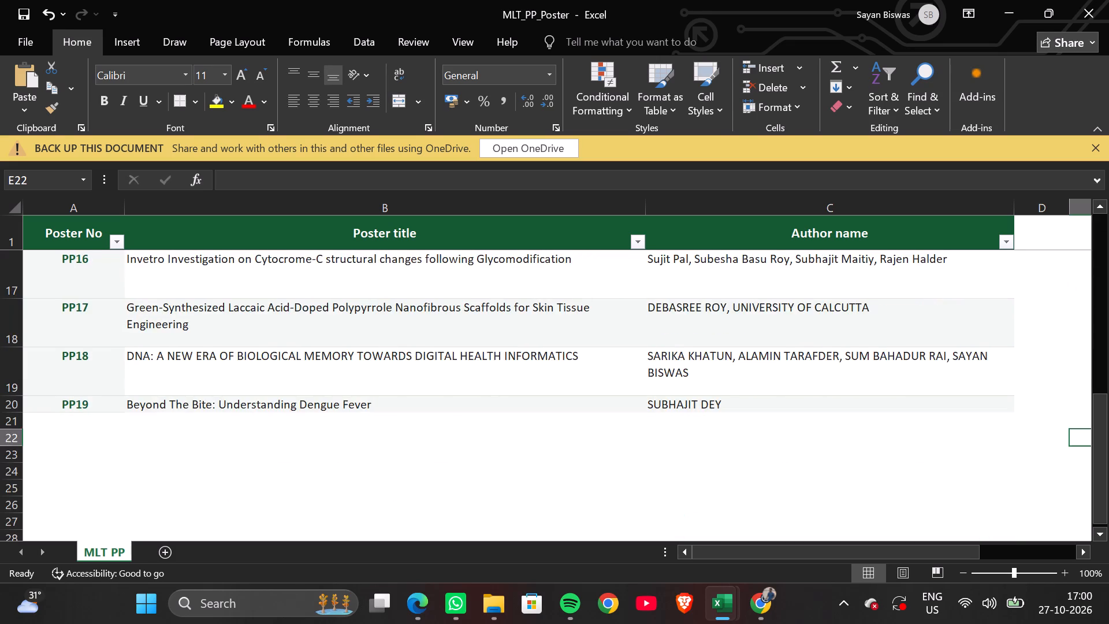
scroll(683, 499, "up", 4)
scroll(683, 499, "down", 4)
scroll(683, 499, "up", 5)
scroll(683, 499, "down", 4)
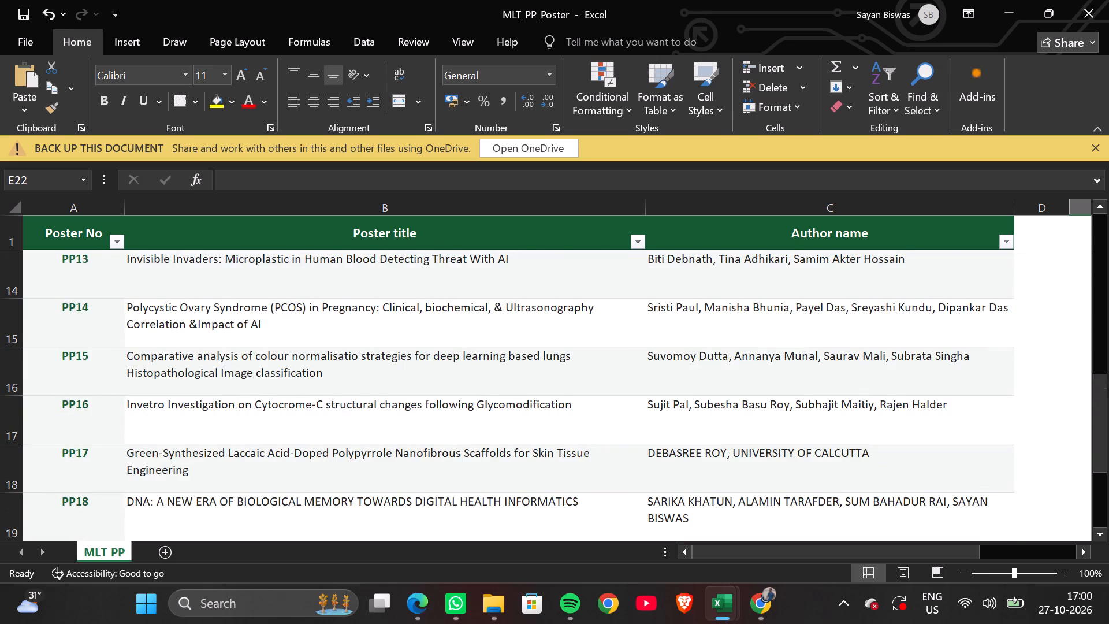
scroll(683, 499, "up", 4)
scroll(683, 499, "down", 3)
scroll(683, 499, "up", 3)
scroll(683, 499, "down", 3)
scroll(683, 499, "up", 4)
scroll(683, 499, "down", 4)
scroll(683, 499, "up", 3)
scroll(683, 499, "down", 3)
scroll(683, 499, "up", 3)
scroll(683, 499, "down", 1)
scroll(683, 499, "up", 2)
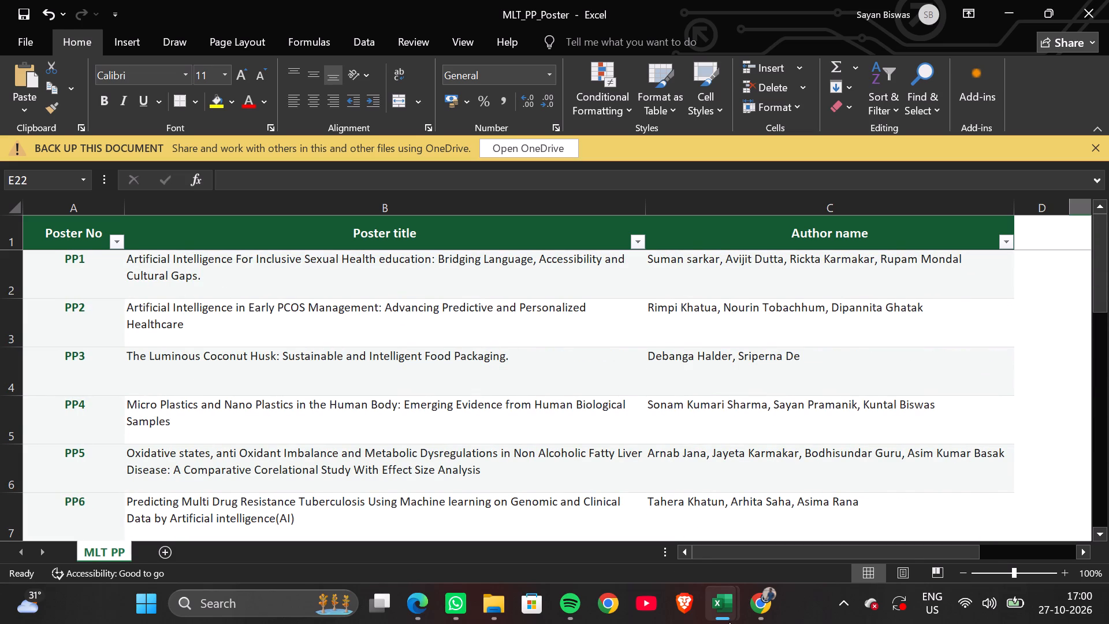
Return to the Book1 workbook and clear the unused number OP 5 from cell A6.
left_click(656, 544)
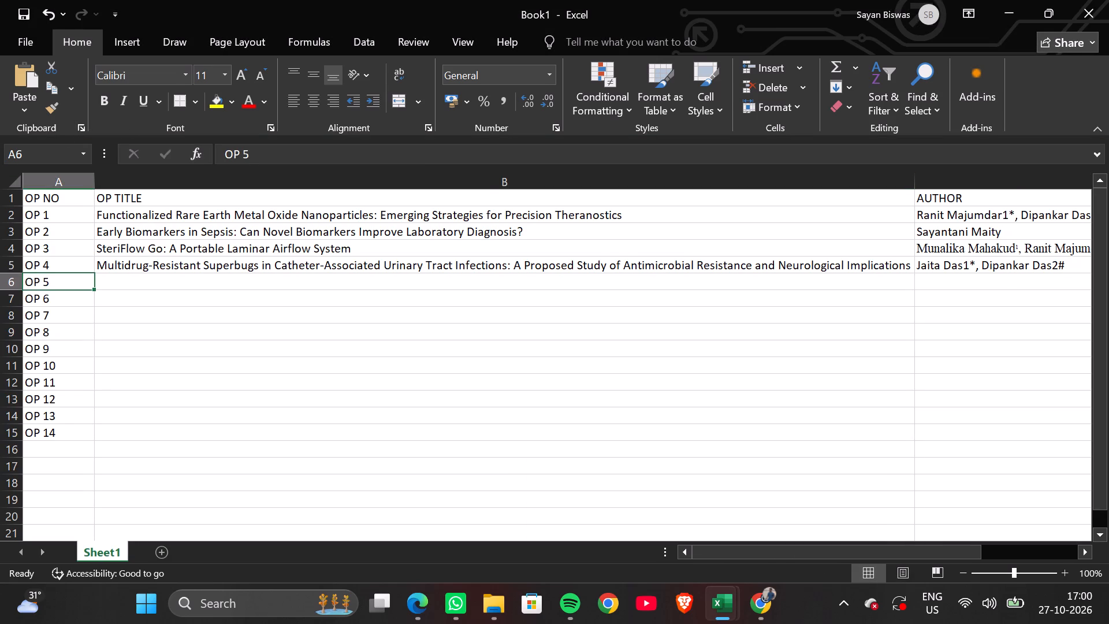
left_click_drag(94, 288, 87, 436)
key("BackSpace")
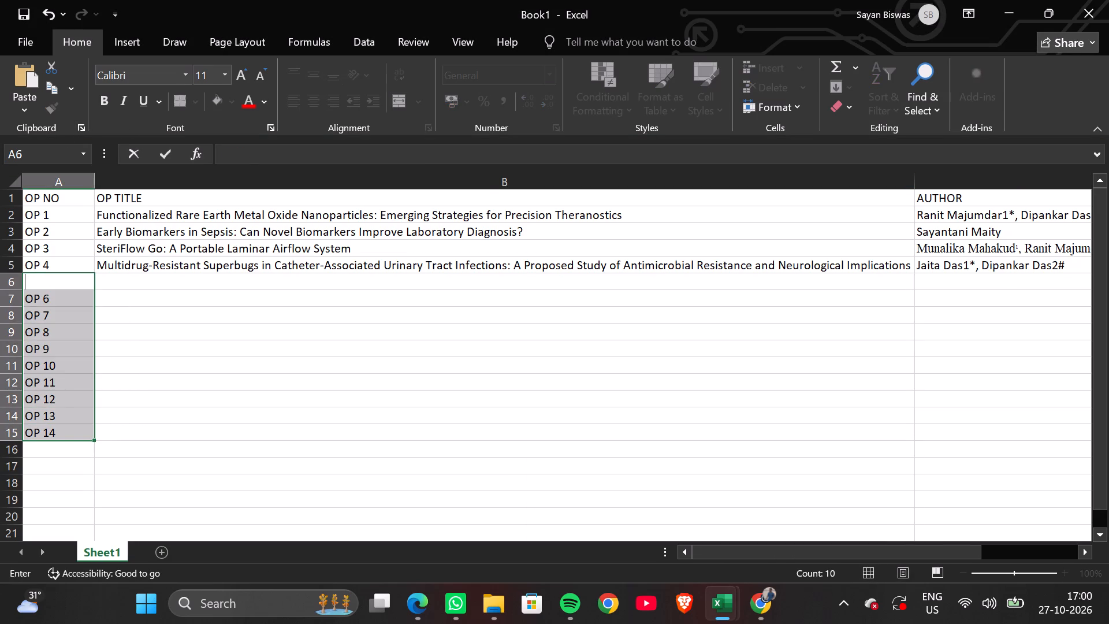
key("BackSpace")
key("BackSpace")
key("BackSpace")
left_click(70, 277)
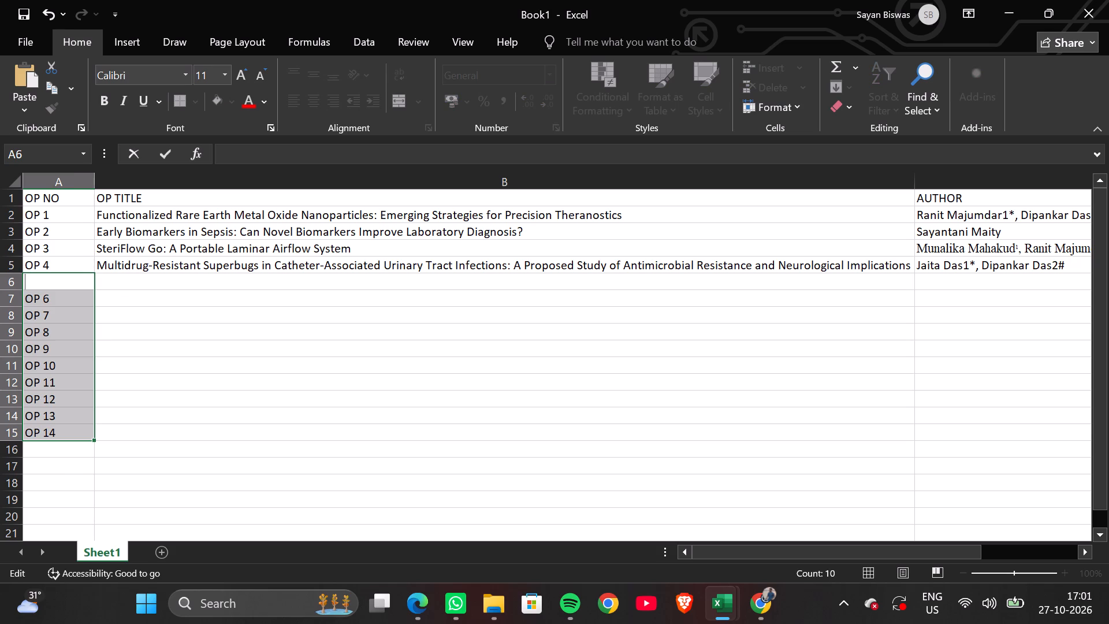
left_click(122, 283)
Clear the unused numbers OP 6 and OP 7 from cells A7 and A8.
left_click(70, 298)
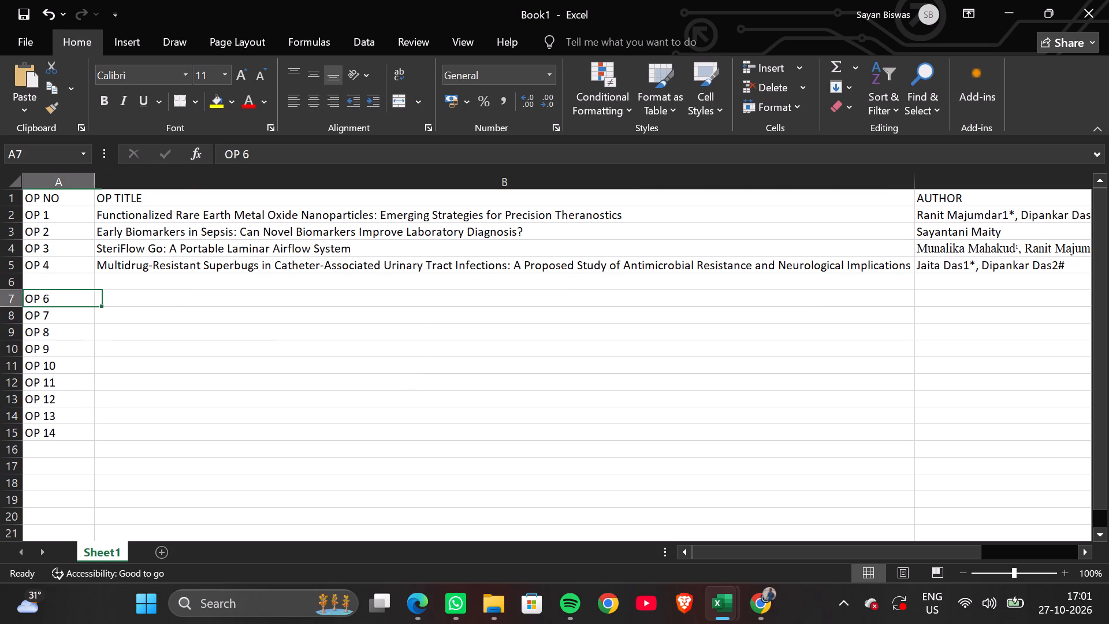
left_click_drag(91, 303, 72, 440)
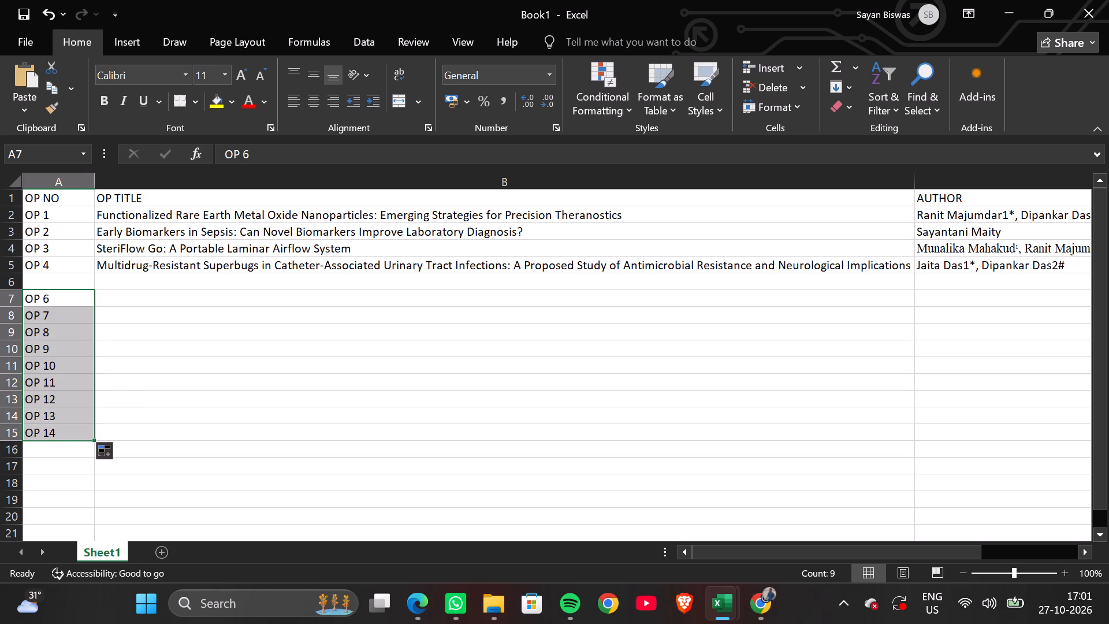
key("BackSpace")
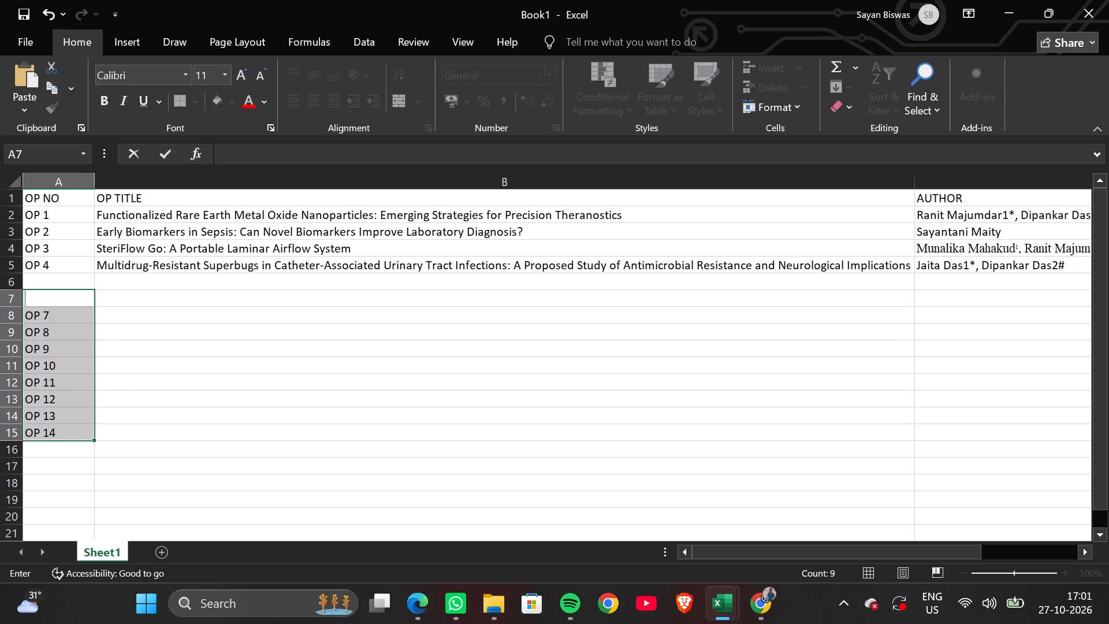
left_click(155, 305)
left_click(72, 321)
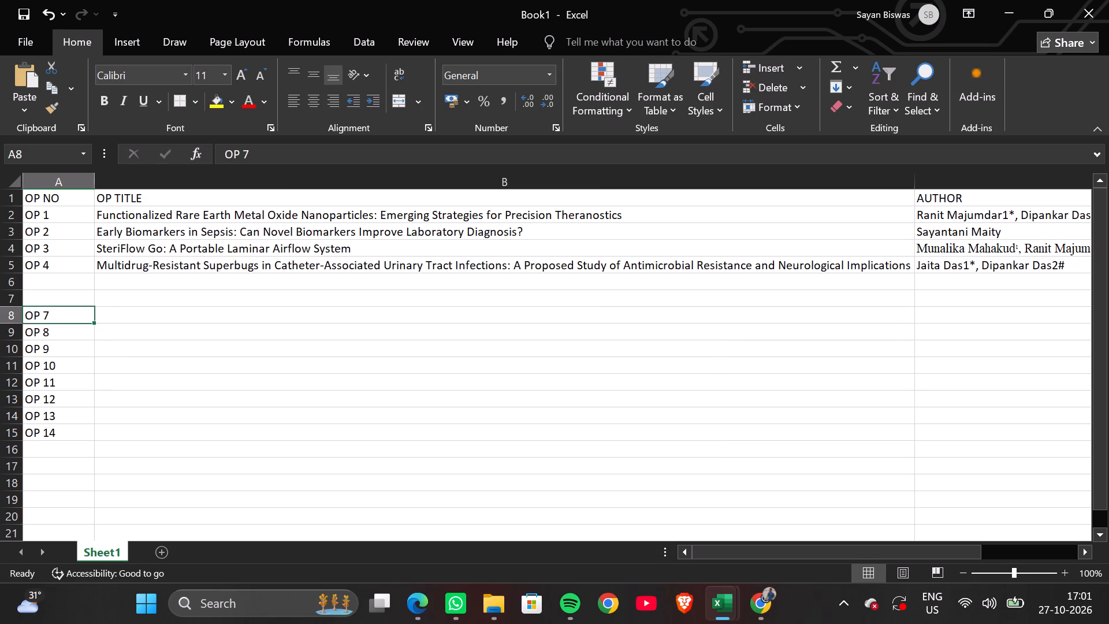
left_click_drag(92, 323, 70, 439)
key("BackSpace")
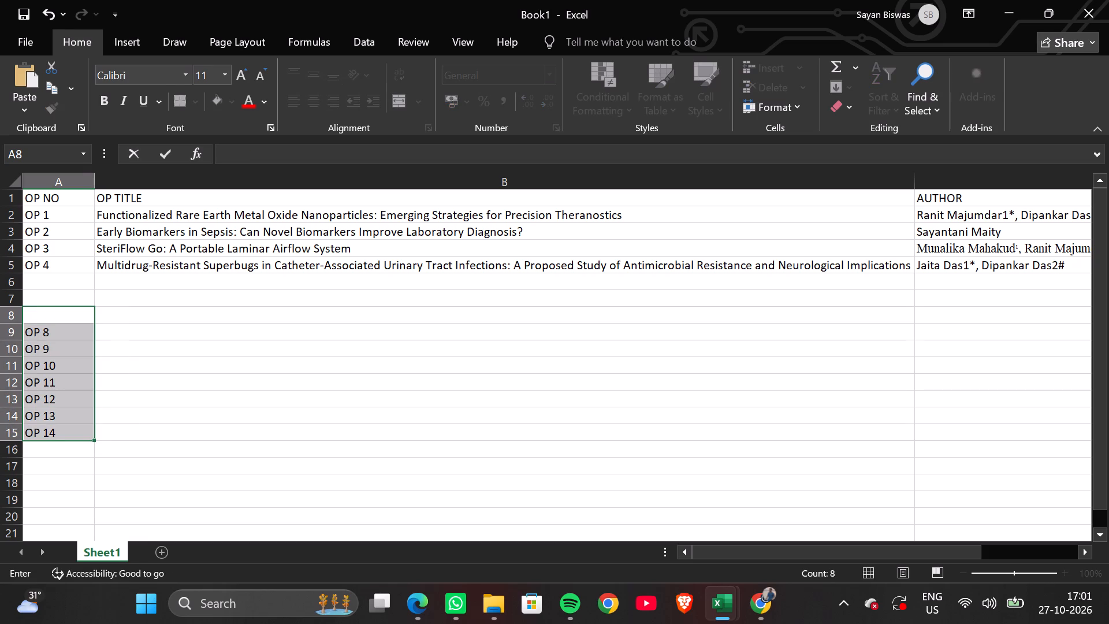
left_click(166, 300)
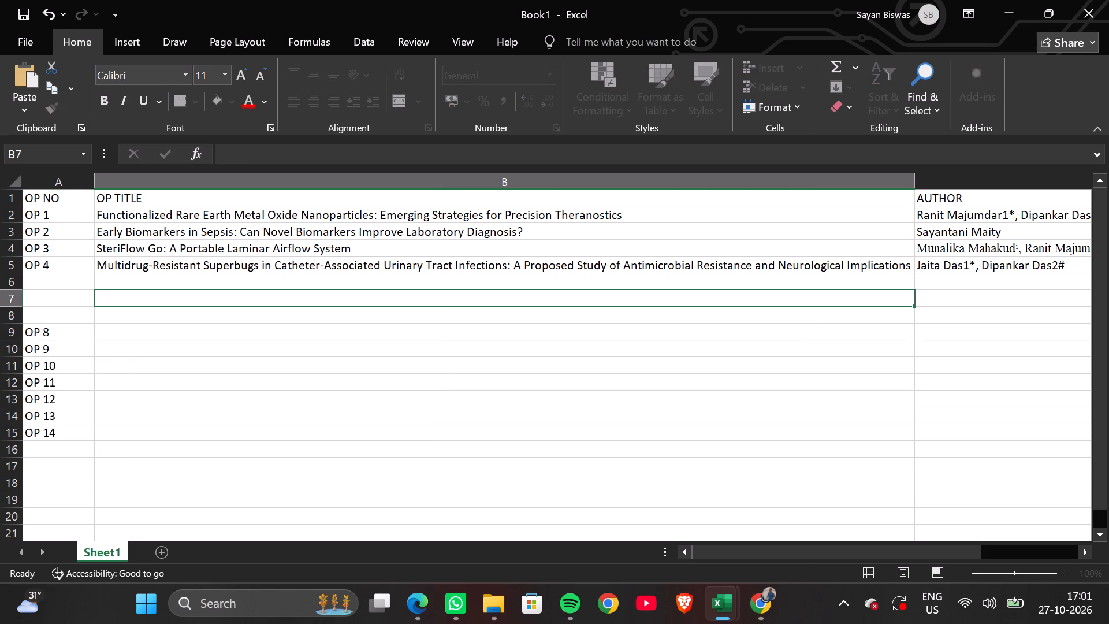
Clear the unused numbers OP 8 and OP 9 from cells A9 and A10.
left_click(68, 335)
left_click(90, 337)
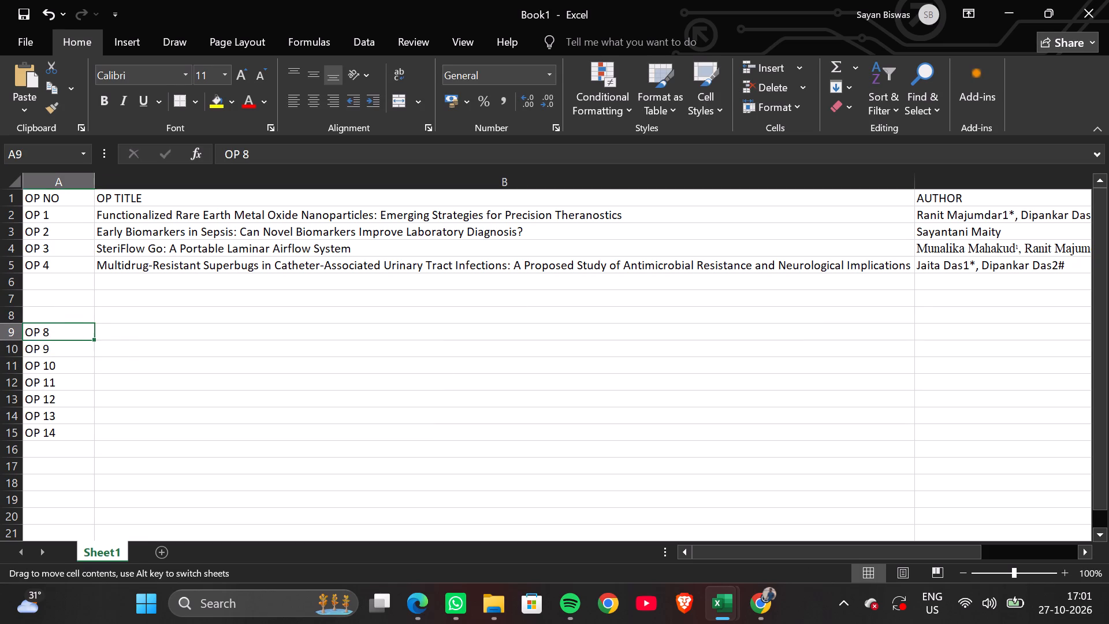
left_click_drag(91, 337, 78, 451)
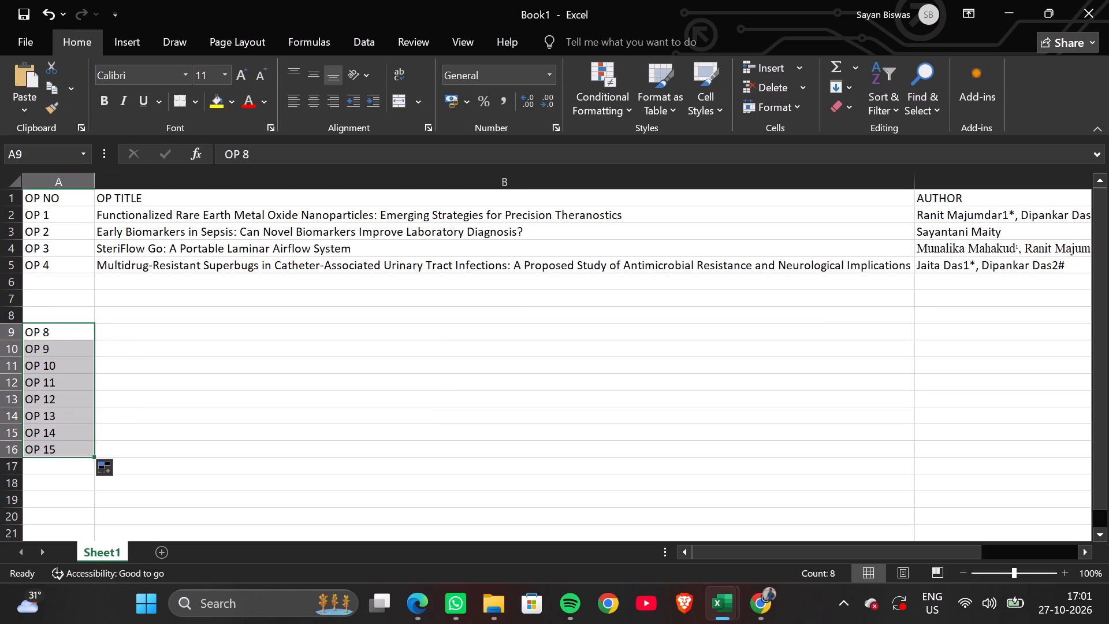
key("BackSpace")
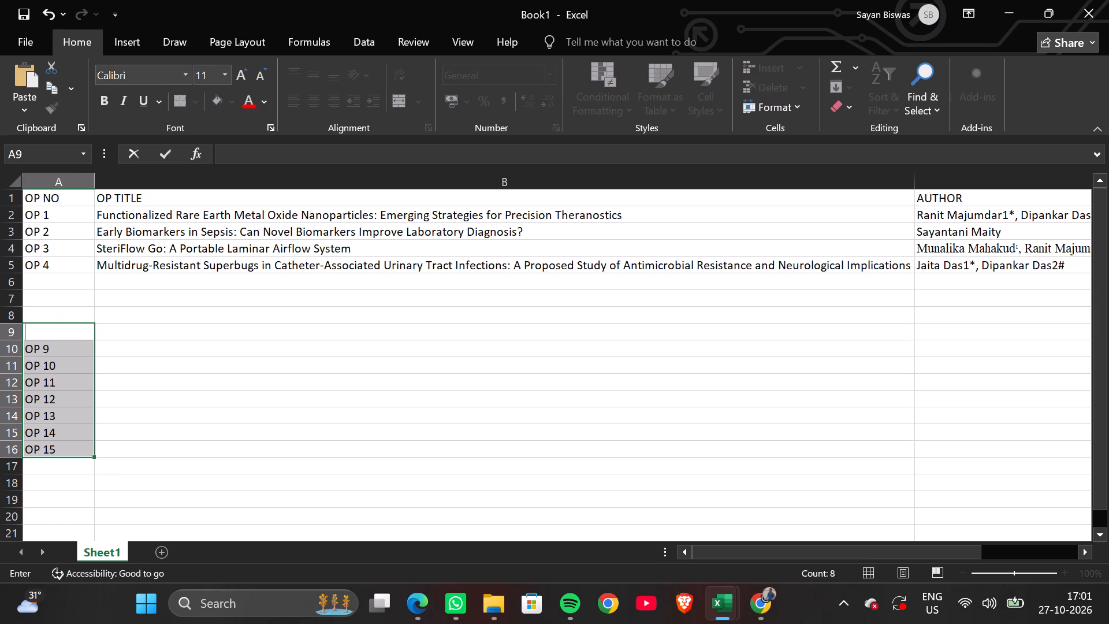
left_click(193, 351)
left_click(78, 353)
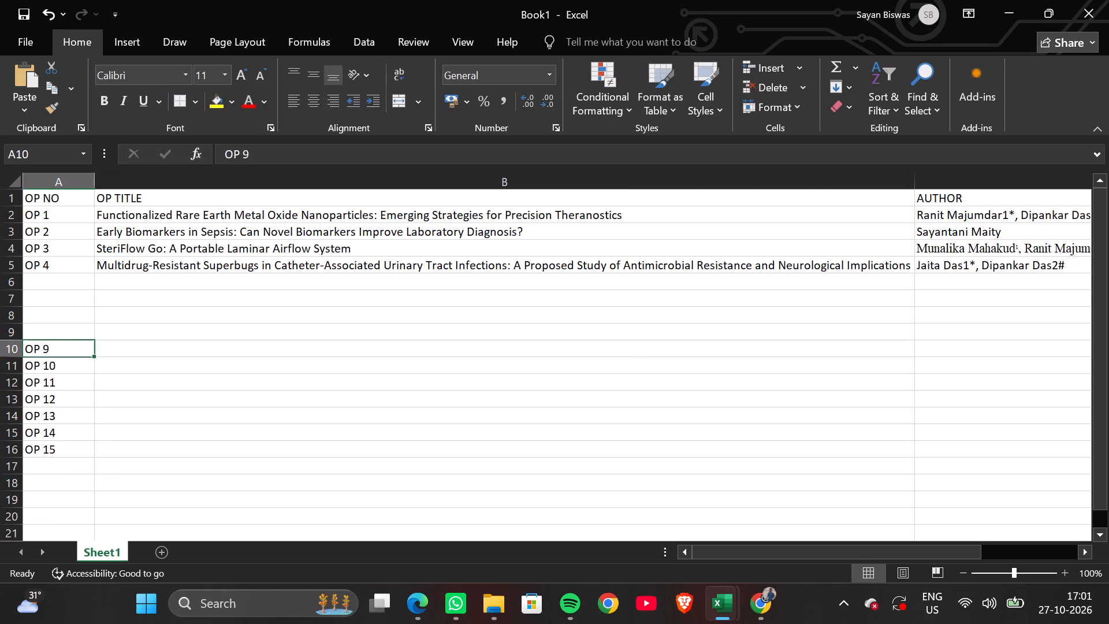
left_click_drag(93, 356, 78, 444)
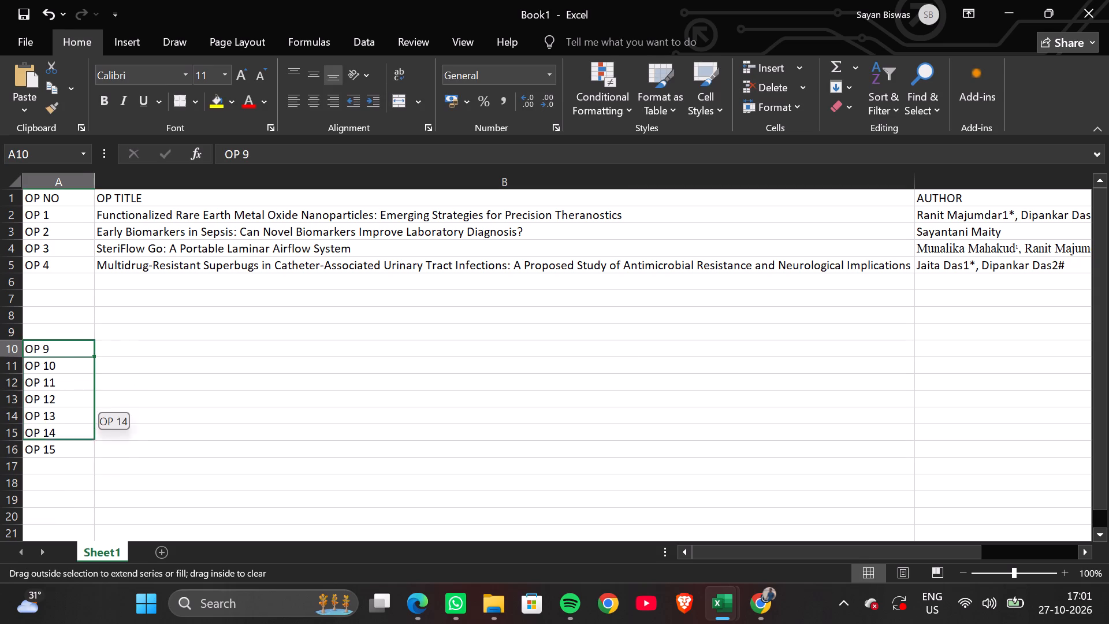
left_click_drag(78, 444, 79, 453)
key("BackSpace")
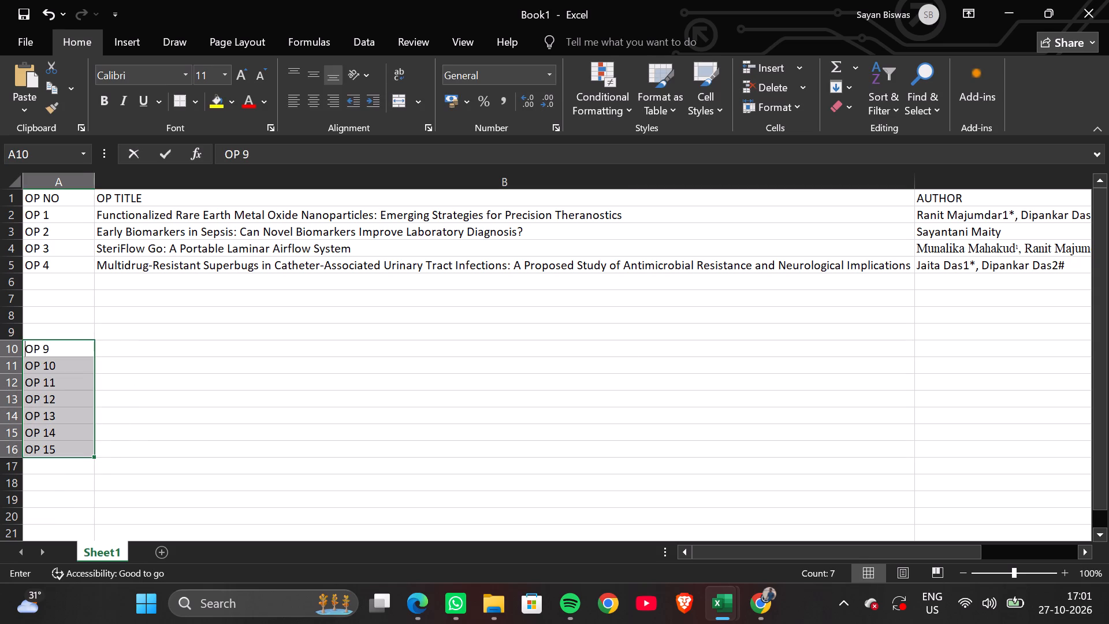
left_click(77, 448)
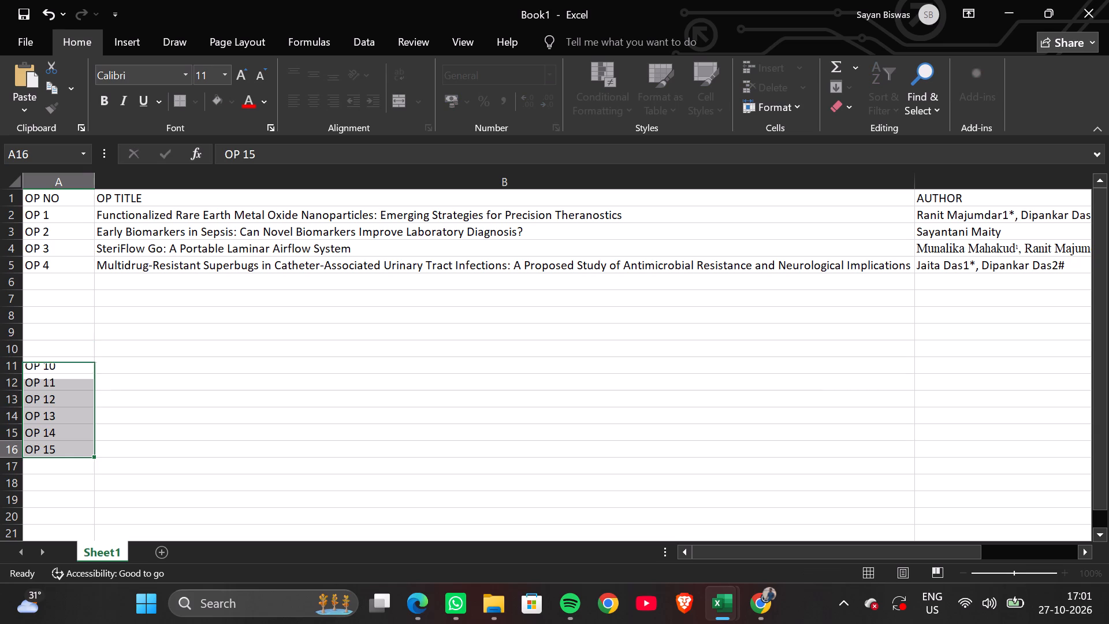
Clear the unused numbers OP 10 and OP 11 from cells A11 and A12.
left_click(83, 362)
left_click_drag(92, 373, 86, 434)
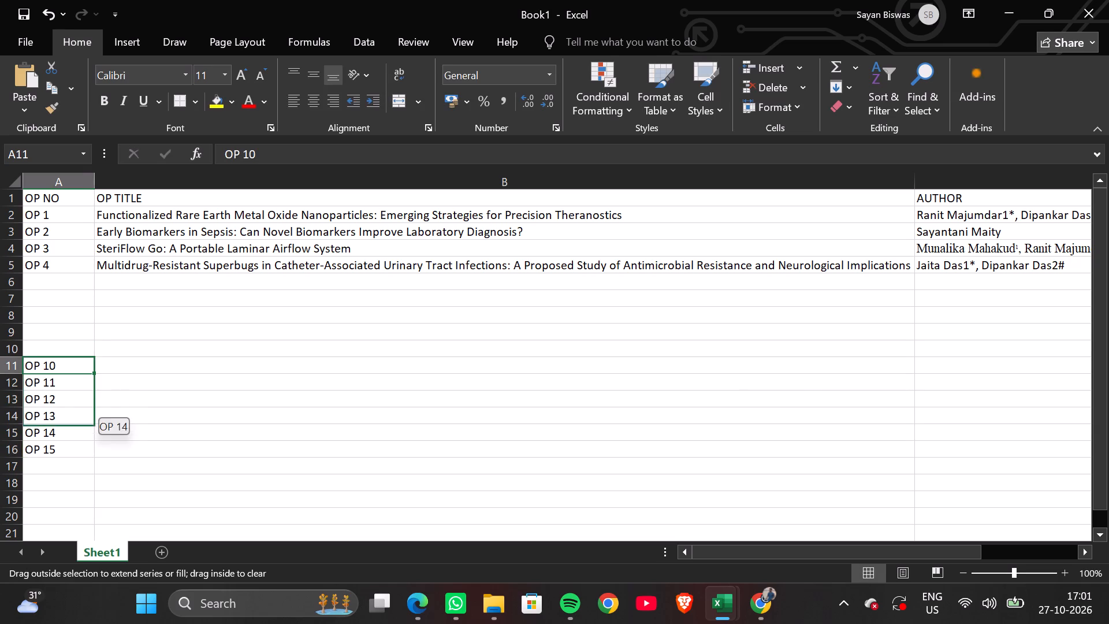
left_click_drag(86, 434, 84, 450)
key("BackSpace")
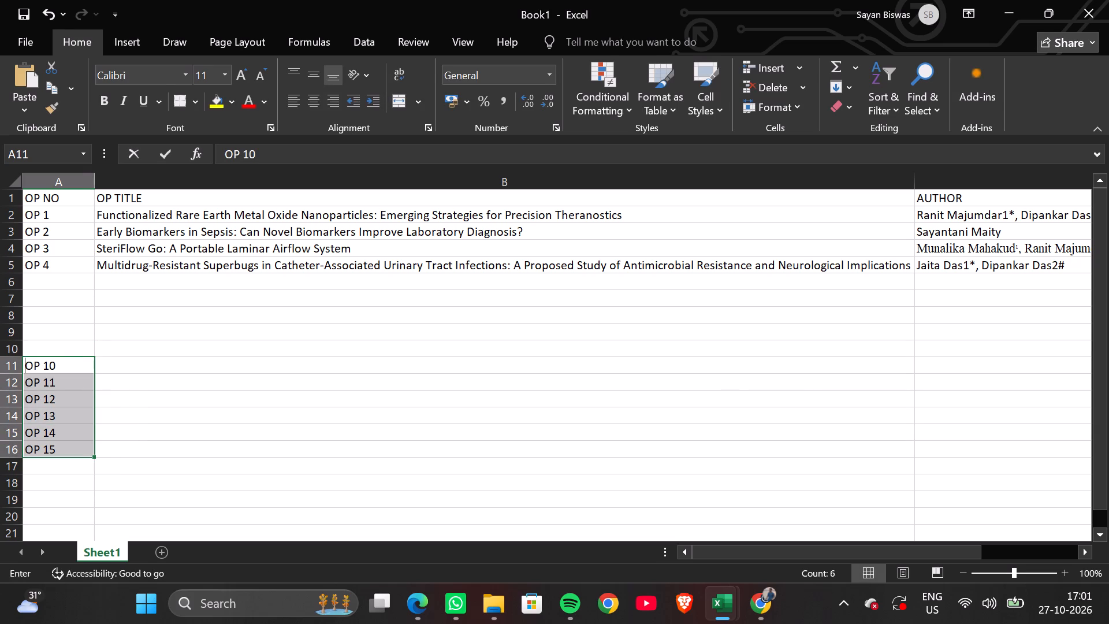
left_click(61, 387)
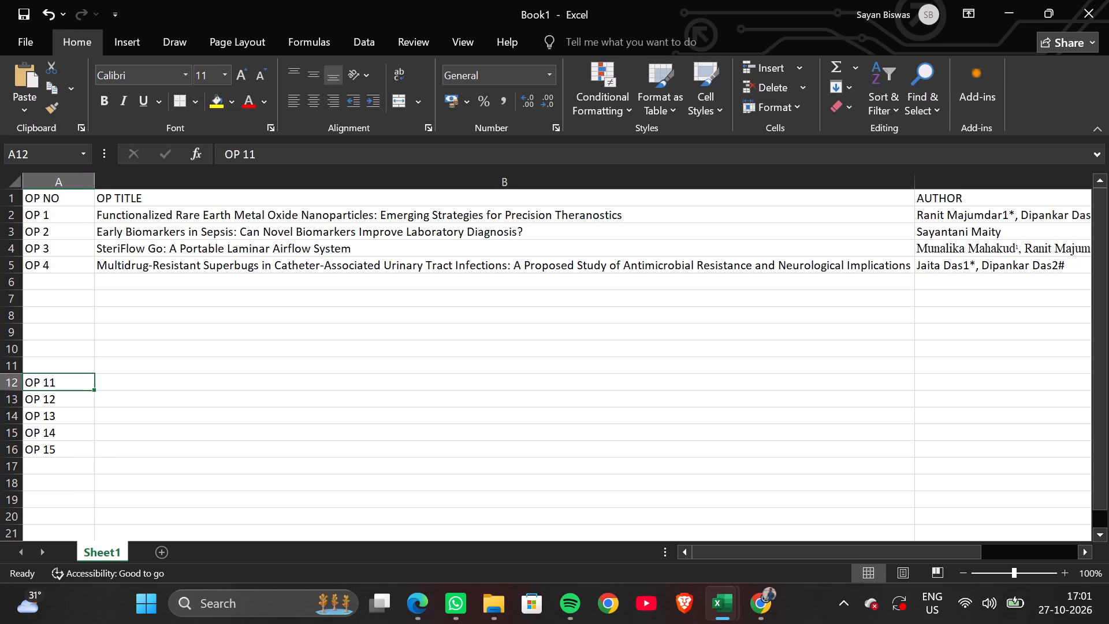
left_click_drag(92, 388, 85, 467)
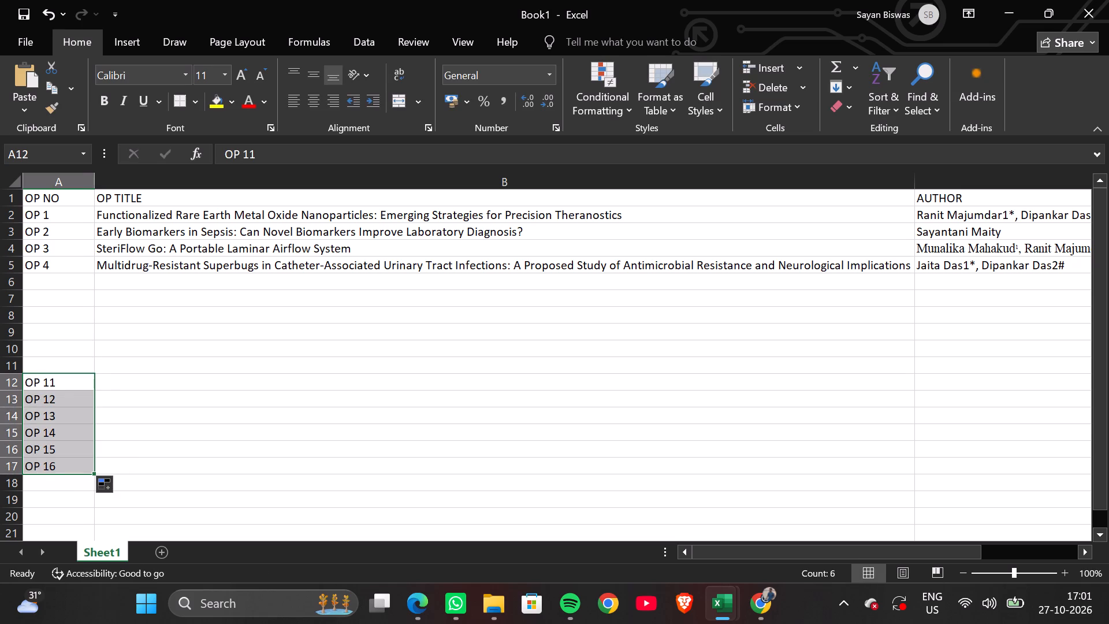
key("BackSpace")
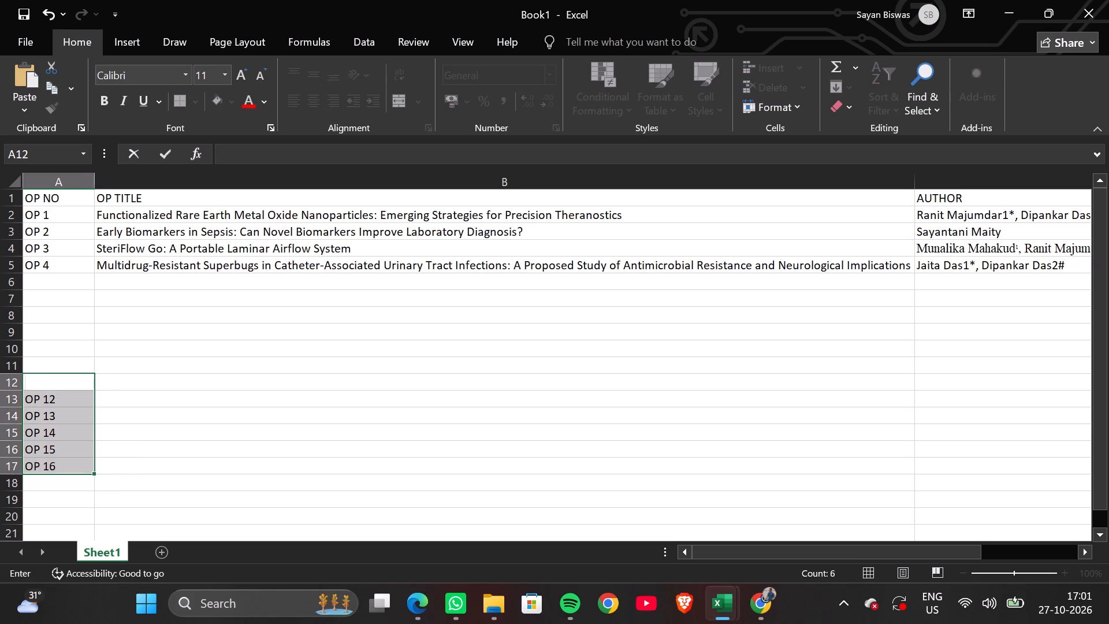
Clear the unused numbers OP 12 and OP 13 from cells A13 and A14.
left_click(77, 396)
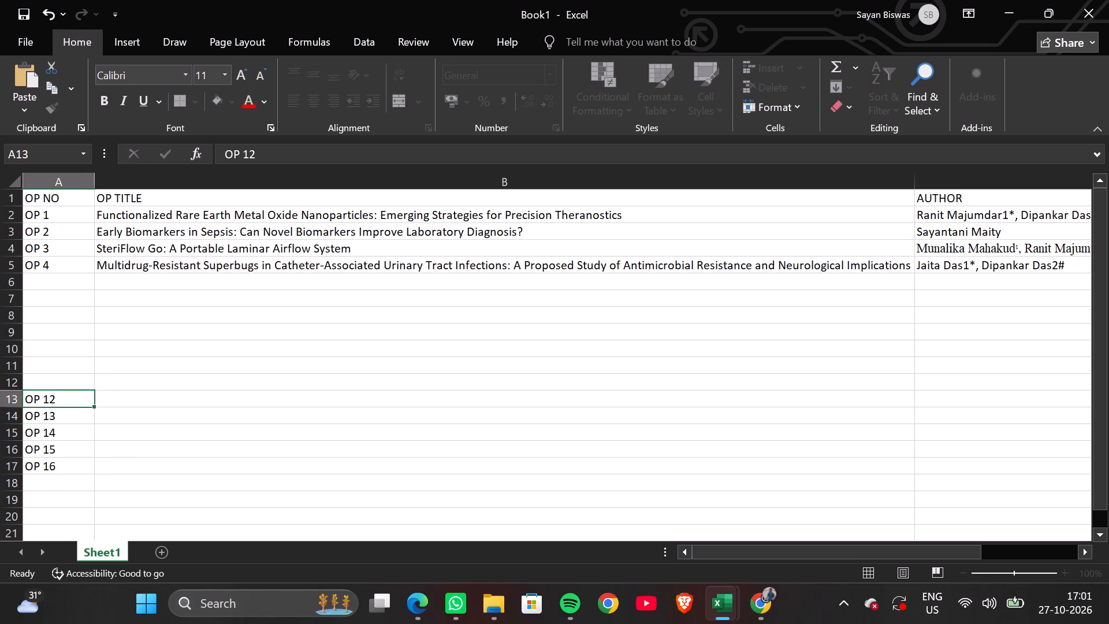
left_click_drag(91, 406, 88, 462)
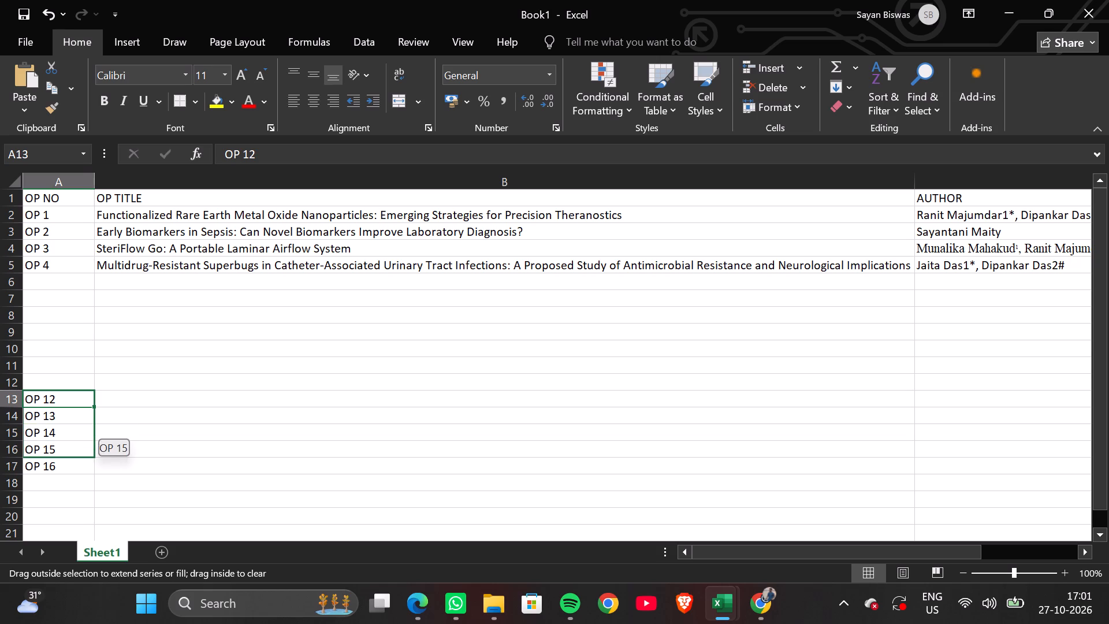
left_click_drag(88, 462, 88, 466)
key("BackSpace")
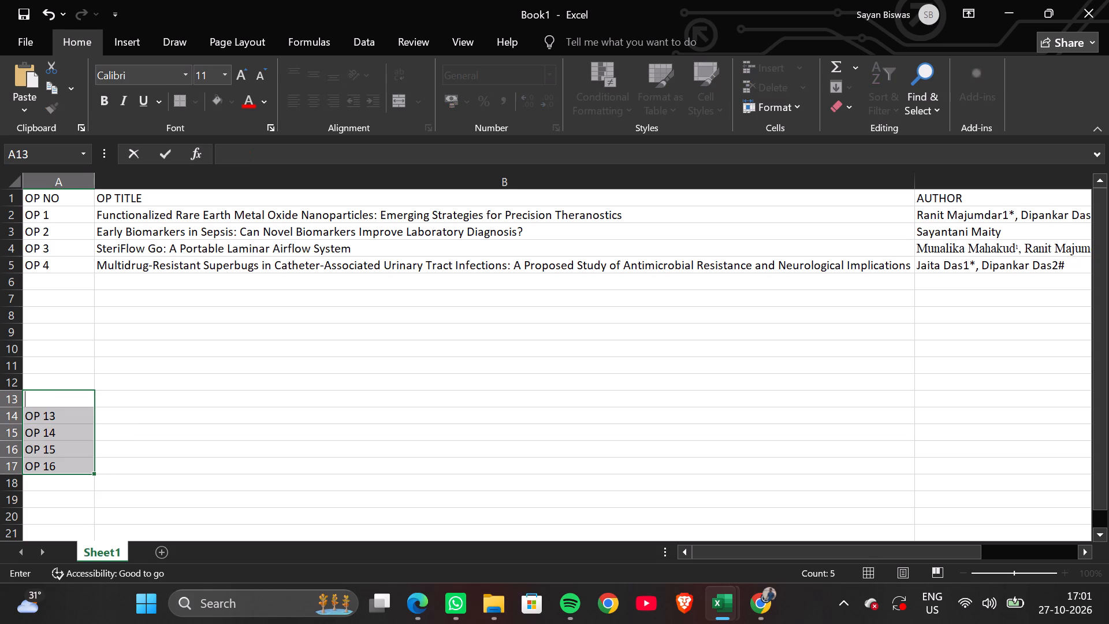
left_click(88, 417)
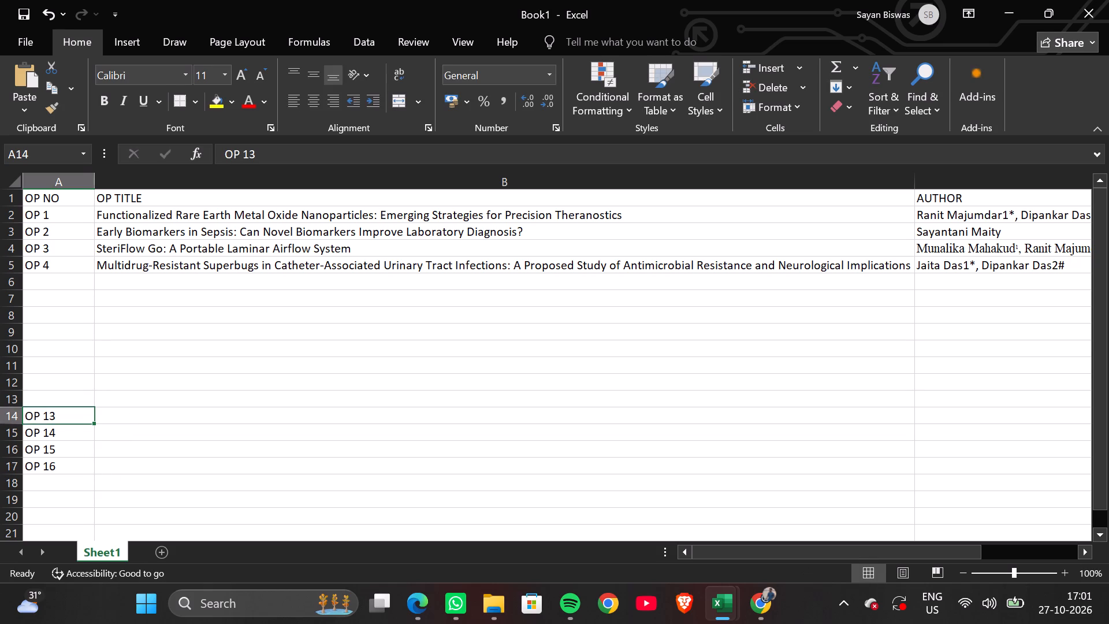
left_click_drag(92, 424, 91, 457)
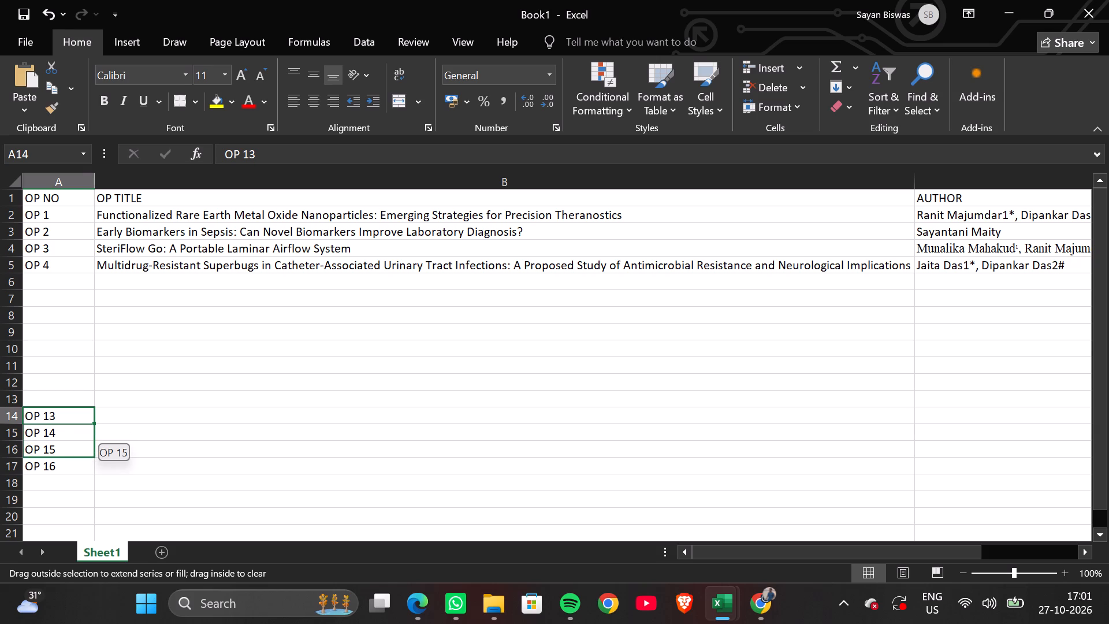
left_click_drag(91, 457, 91, 470)
key("BackSpace")
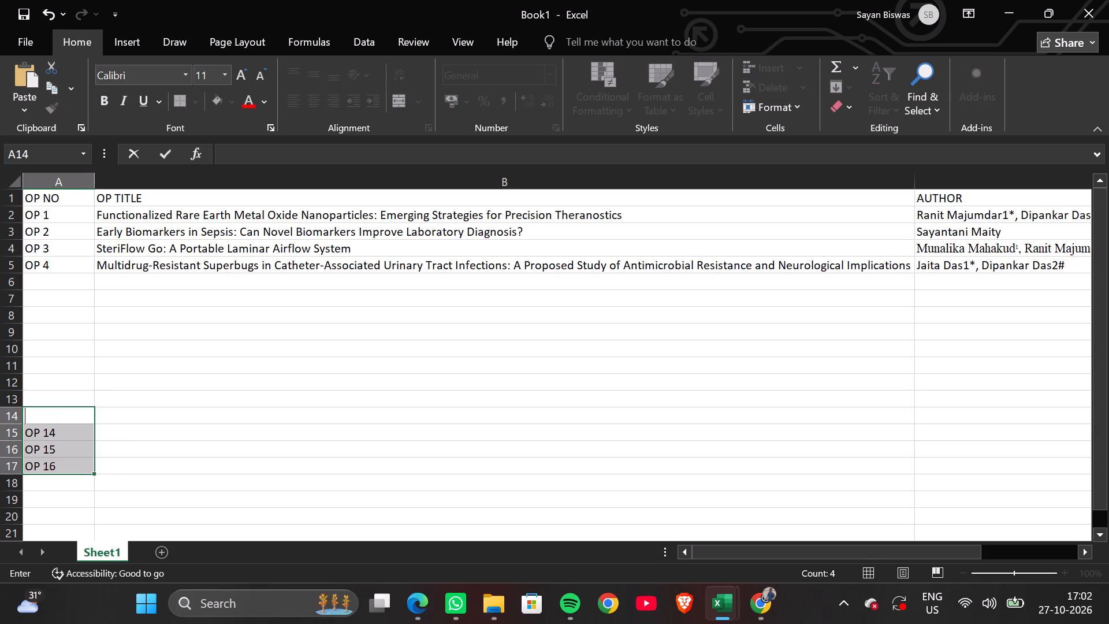
Clear the remaining unused numbers OP 14, OP 15 and OP 16 from cells A15 to A17.
left_click(75, 434)
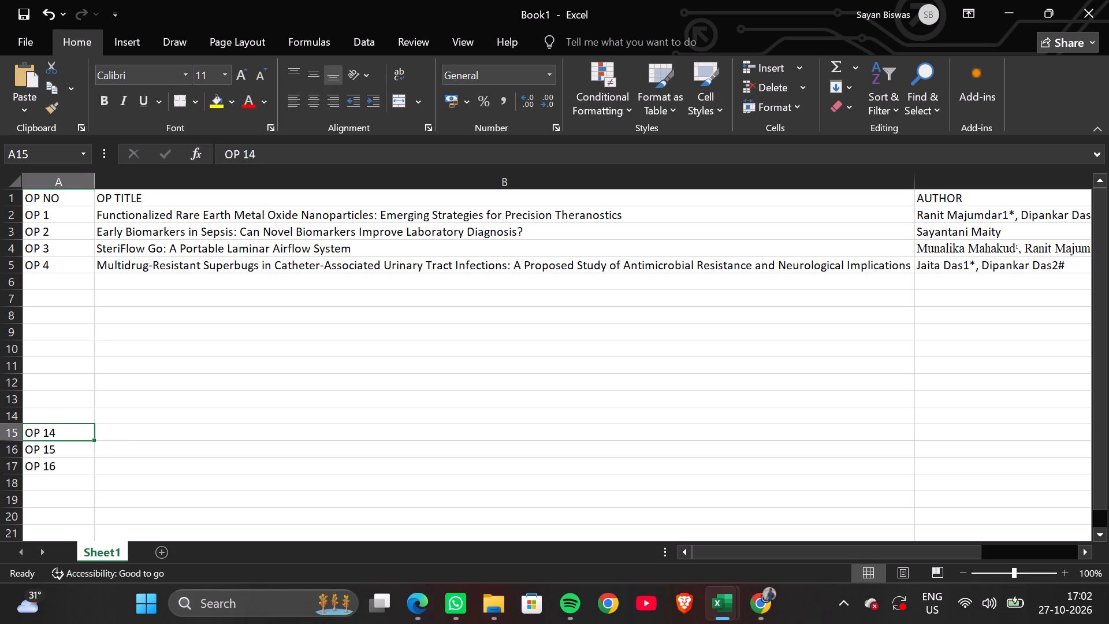
left_click_drag(93, 440, 91, 472)
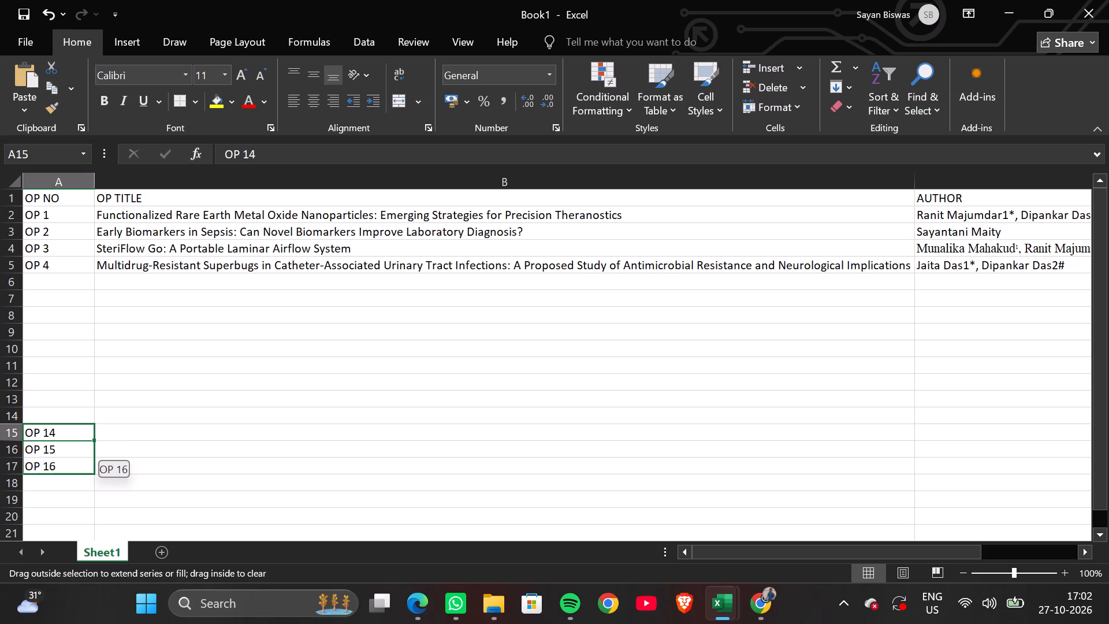
left_click_drag(91, 472, 91, 473)
key("BackSpace")
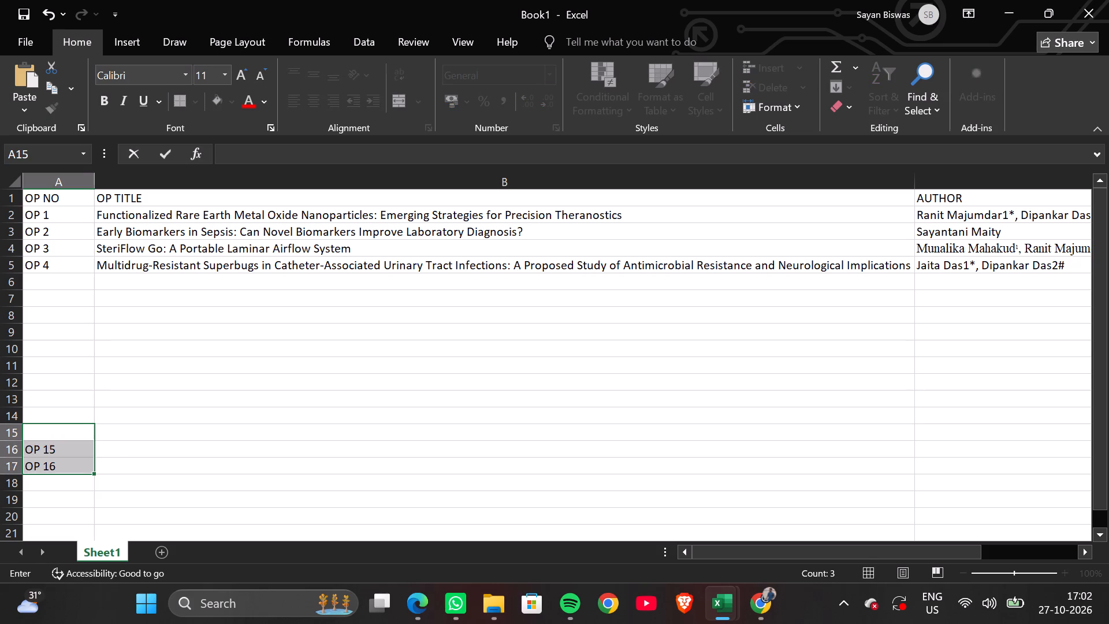
left_click(70, 448)
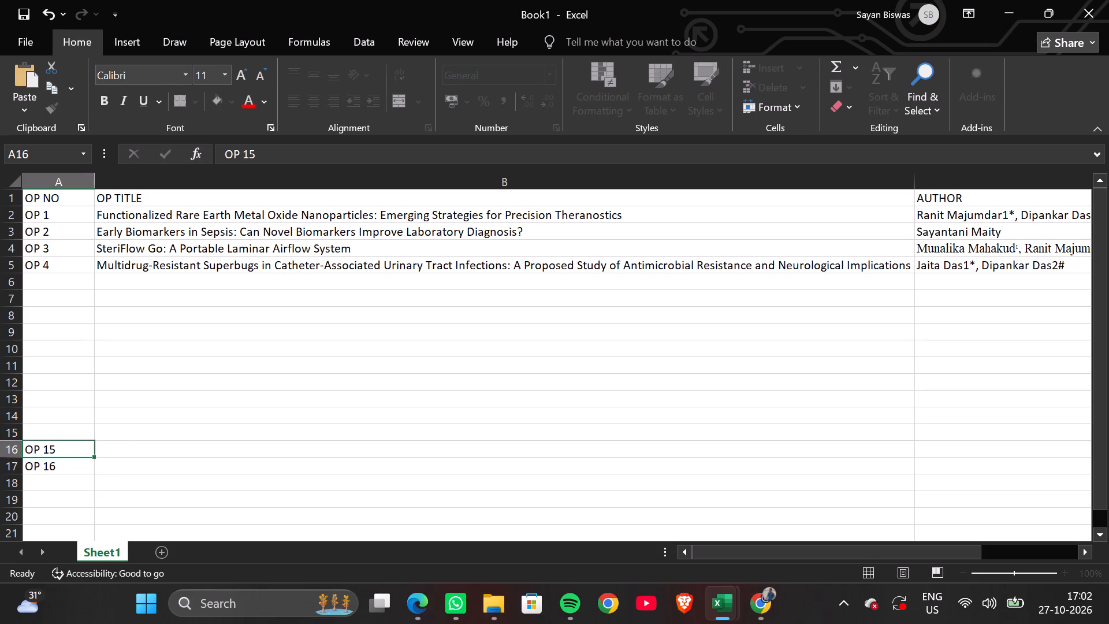
left_click_drag(94, 456, 92, 470)
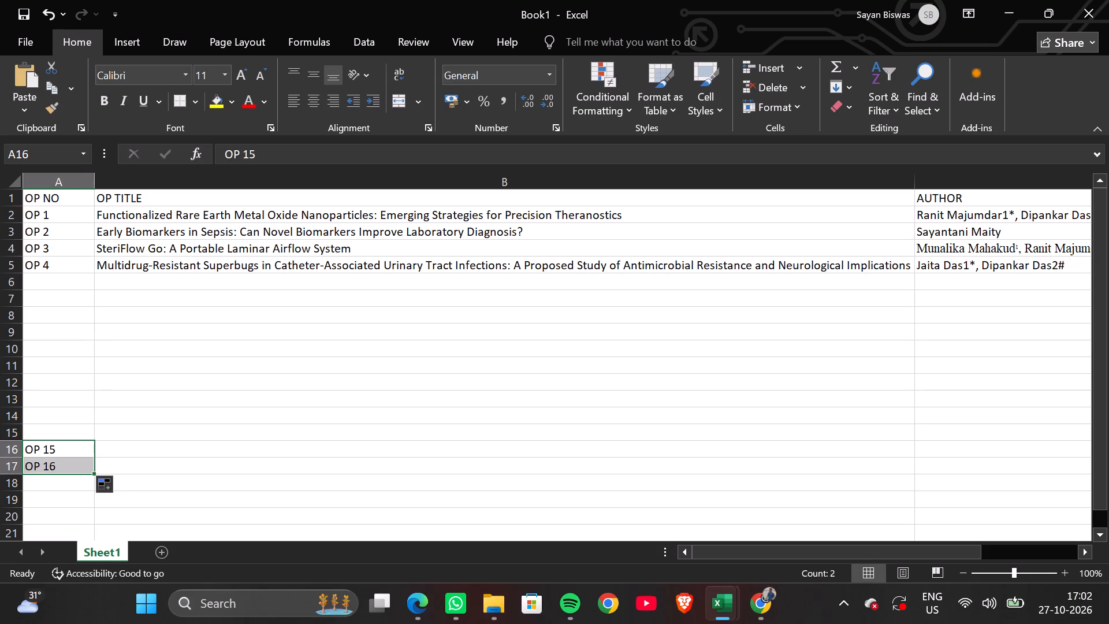
key("BackSpace")
left_click(72, 466)
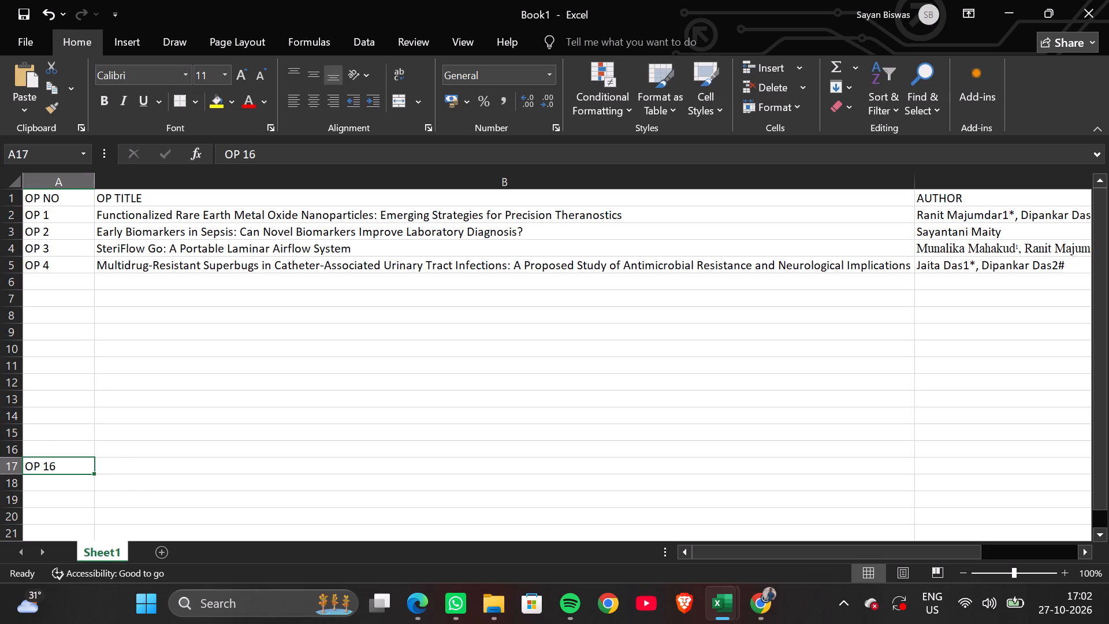
key("BackSpace")
scroll(70, 466, "up", 3)
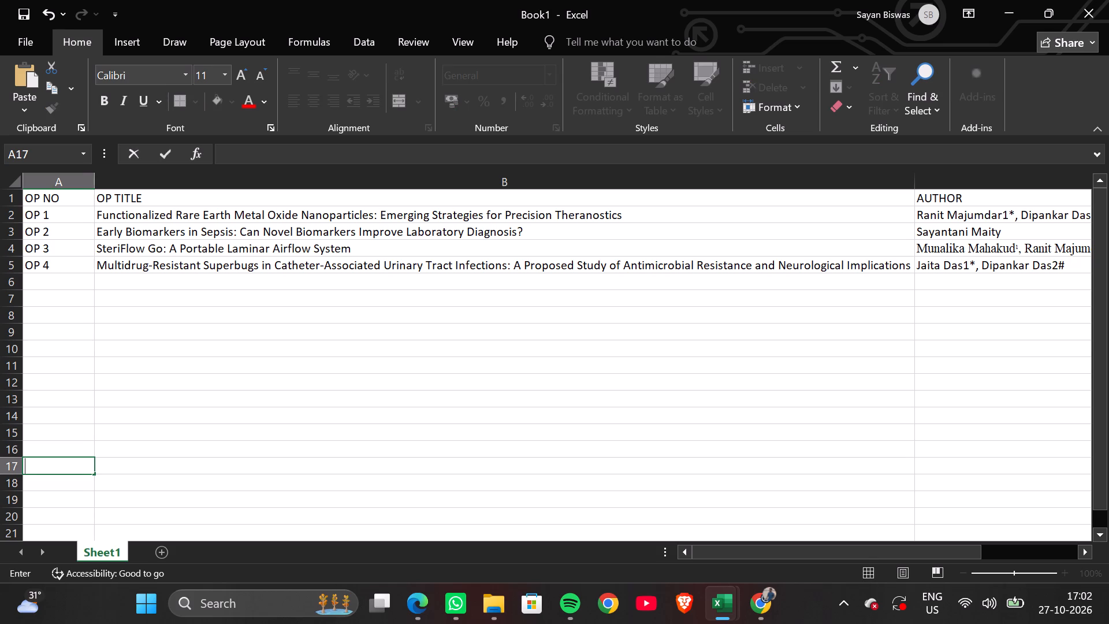
left_click(71, 277)
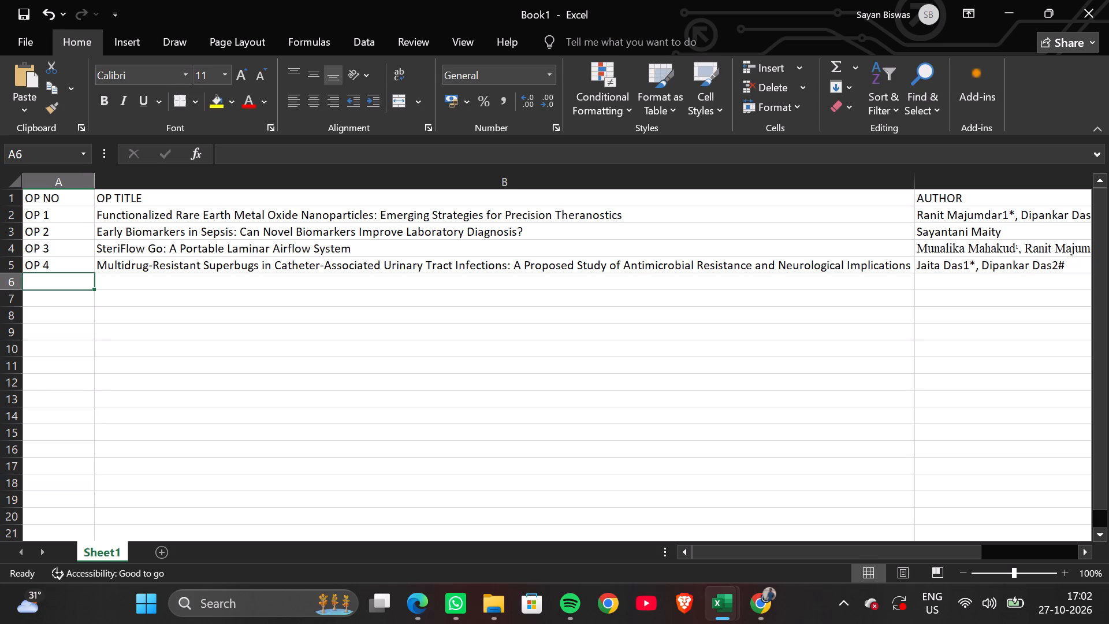
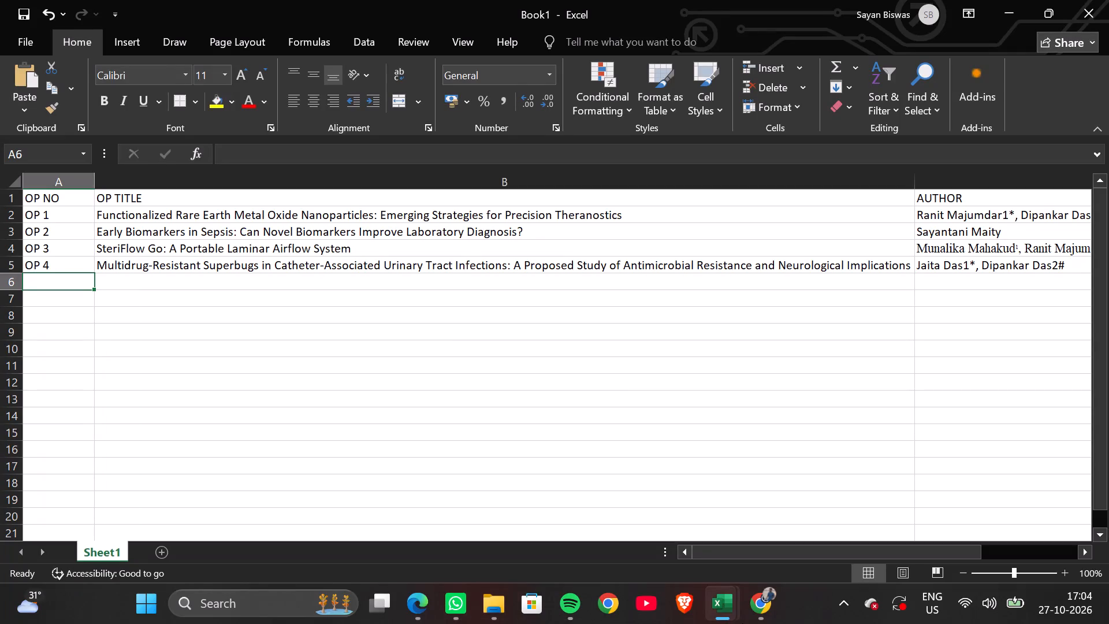
Switch to Google Drive in Chrome and check the ORAL folders of BMLS2026 and BMLT2023 for oral abstracts.
left_click(771, 607)
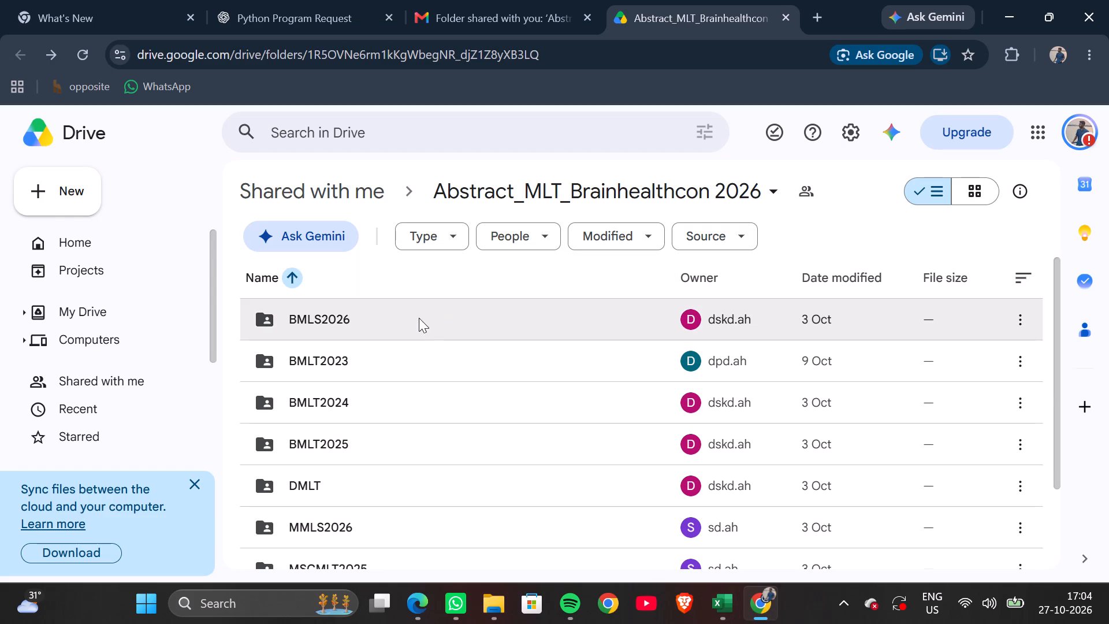
double_click(419, 318)
double_click(419, 318)
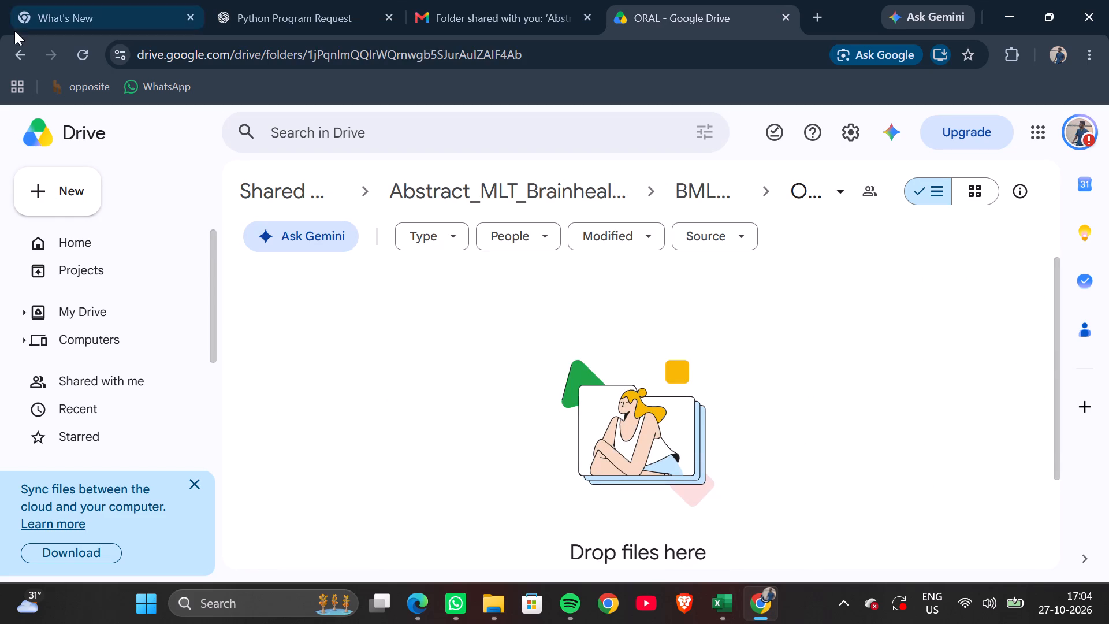
left_click(20, 50)
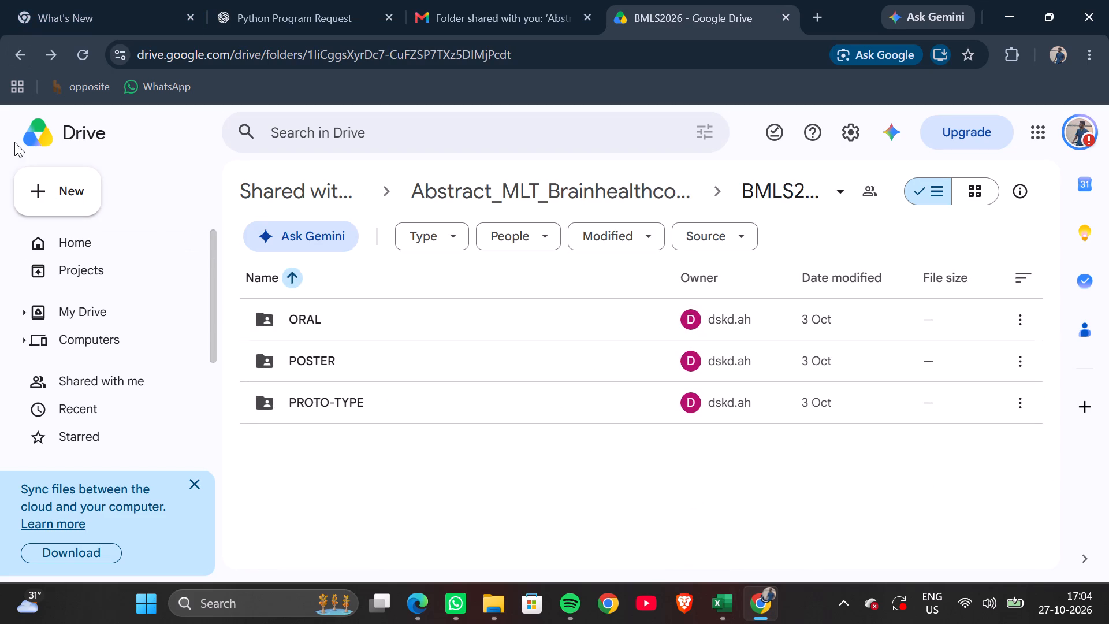
left_click(23, 57)
double_click(351, 352)
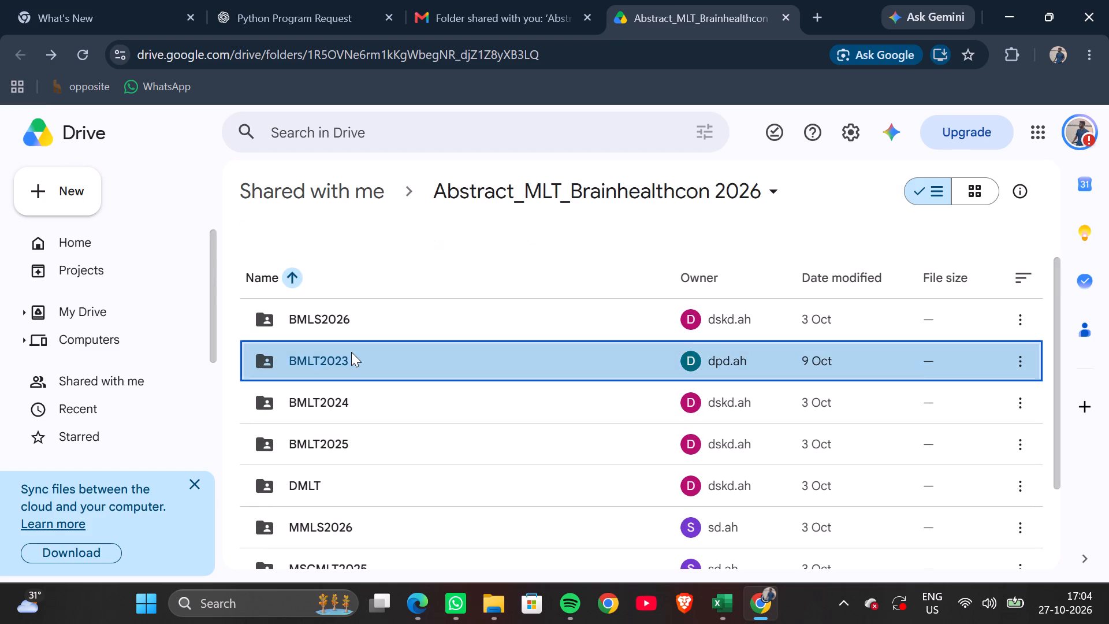
double_click(355, 333)
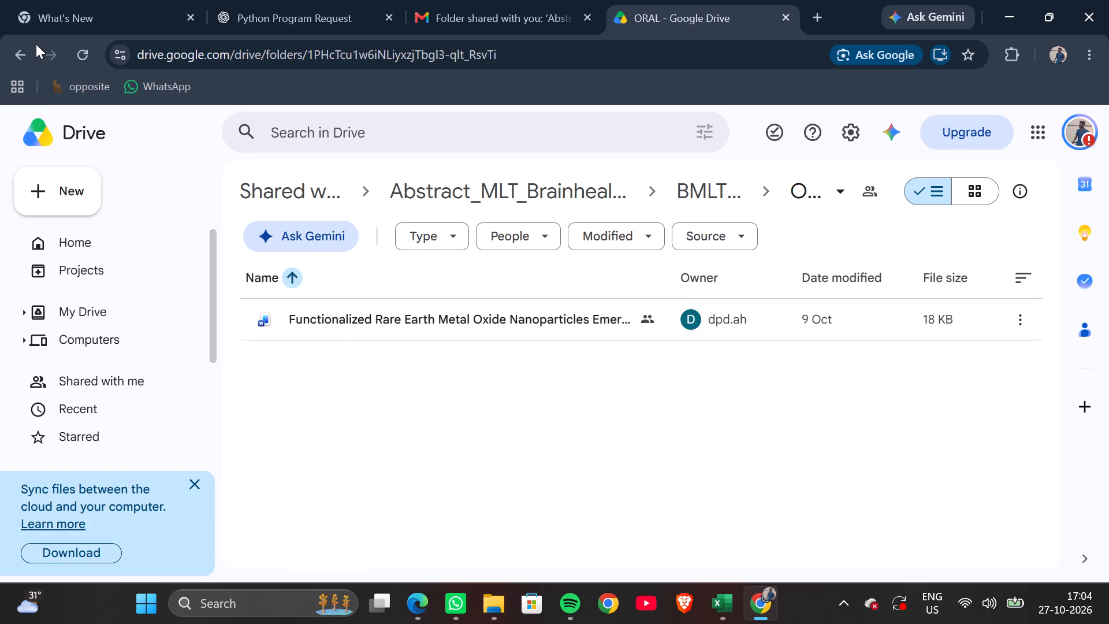
left_click(12, 55)
left_click(12, 55)
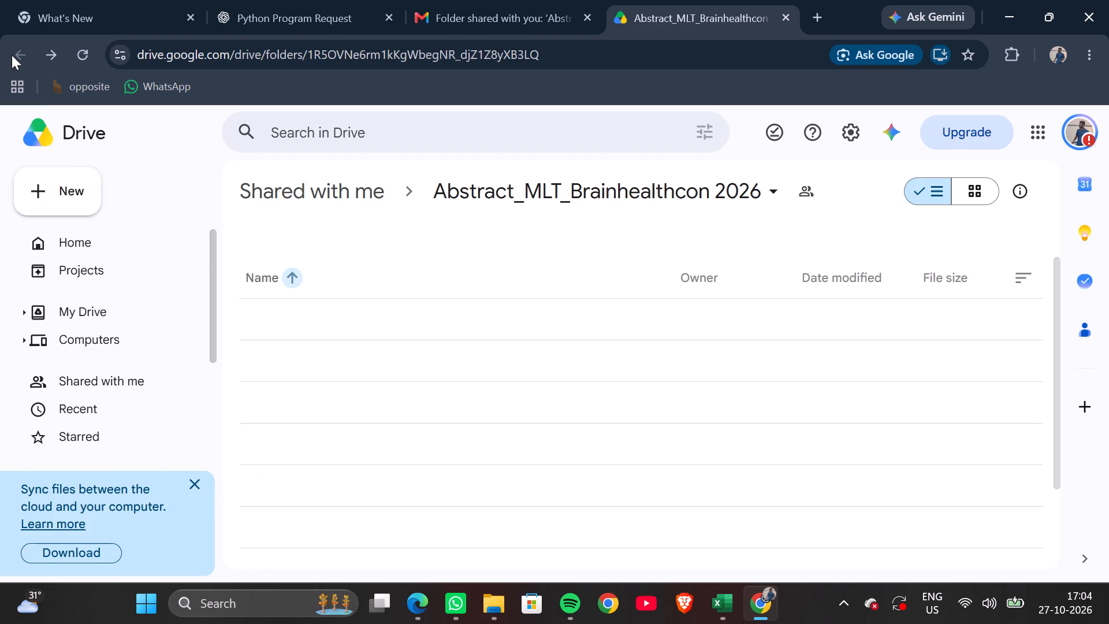
Check the ORAL folder inside BMLT2024 for oral abstracts and return to the Abstract_MLT_Brainhealthcon 2026 folder.
double_click(367, 401)
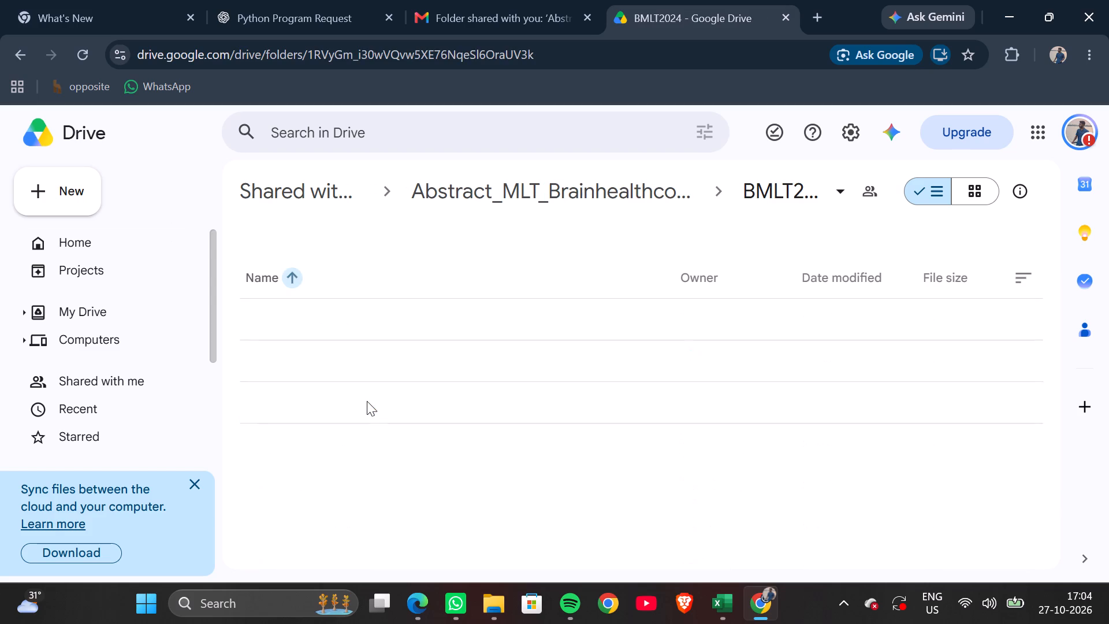
double_click(381, 321)
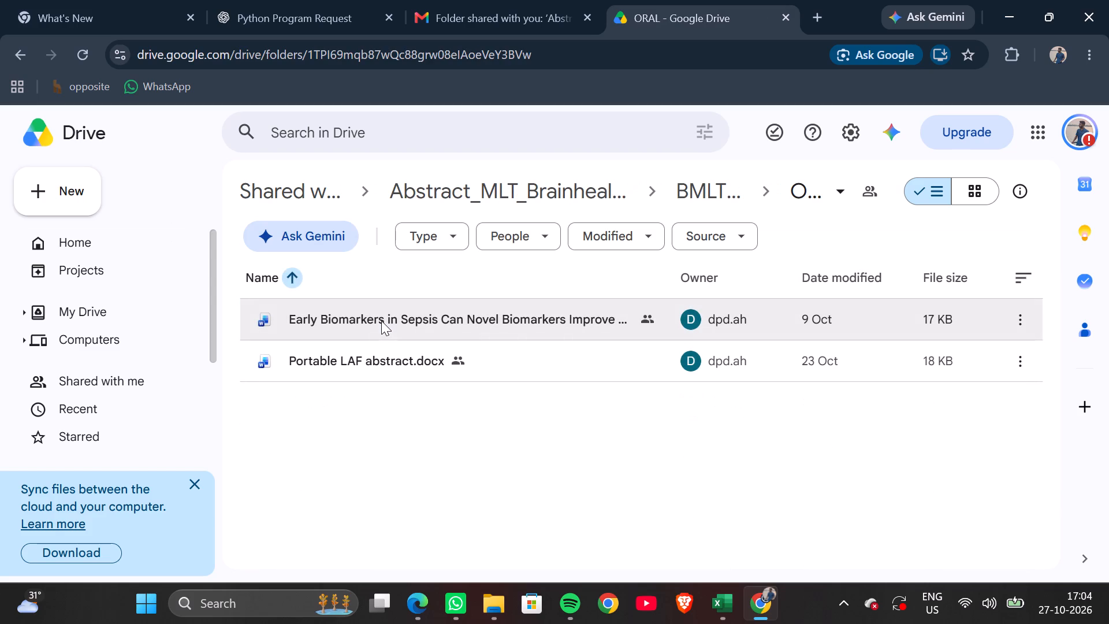
left_click(10, 47)
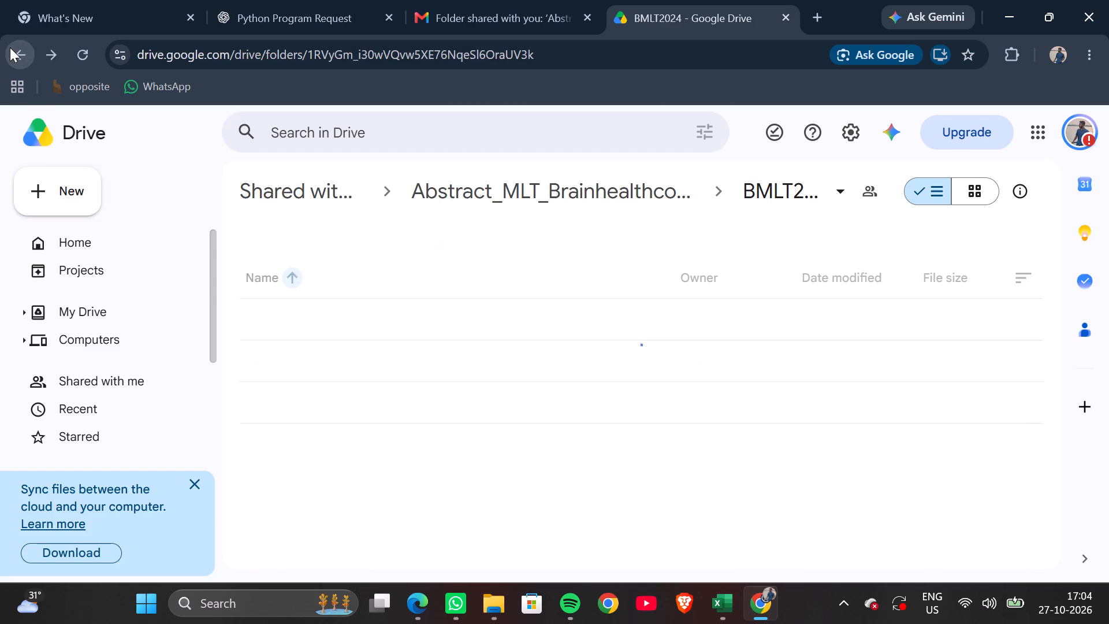
left_click(10, 47)
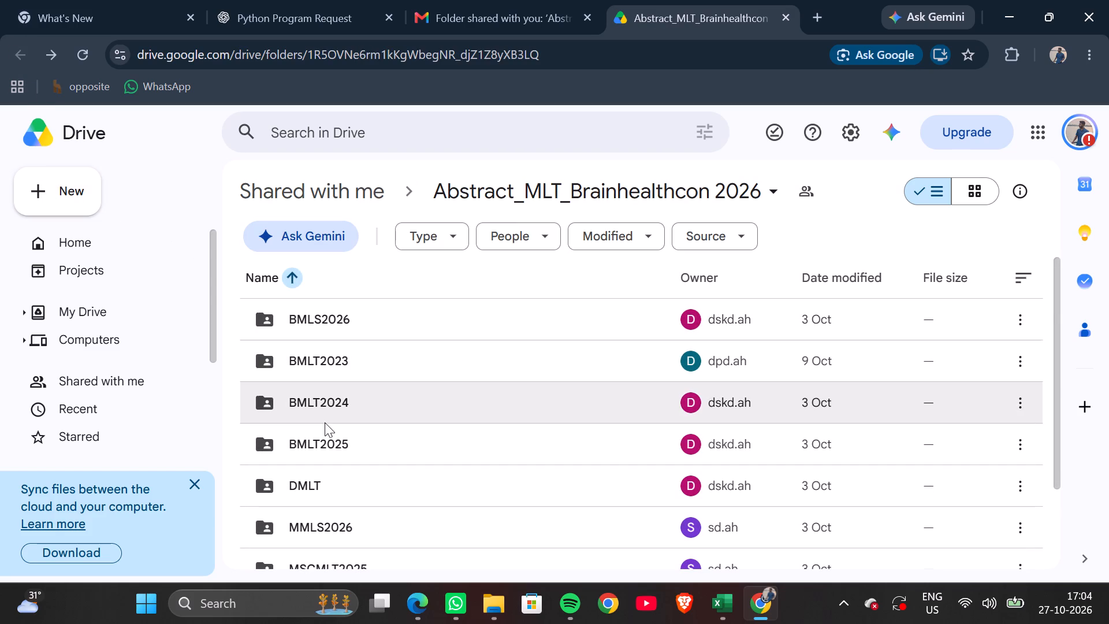
double_click(329, 409)
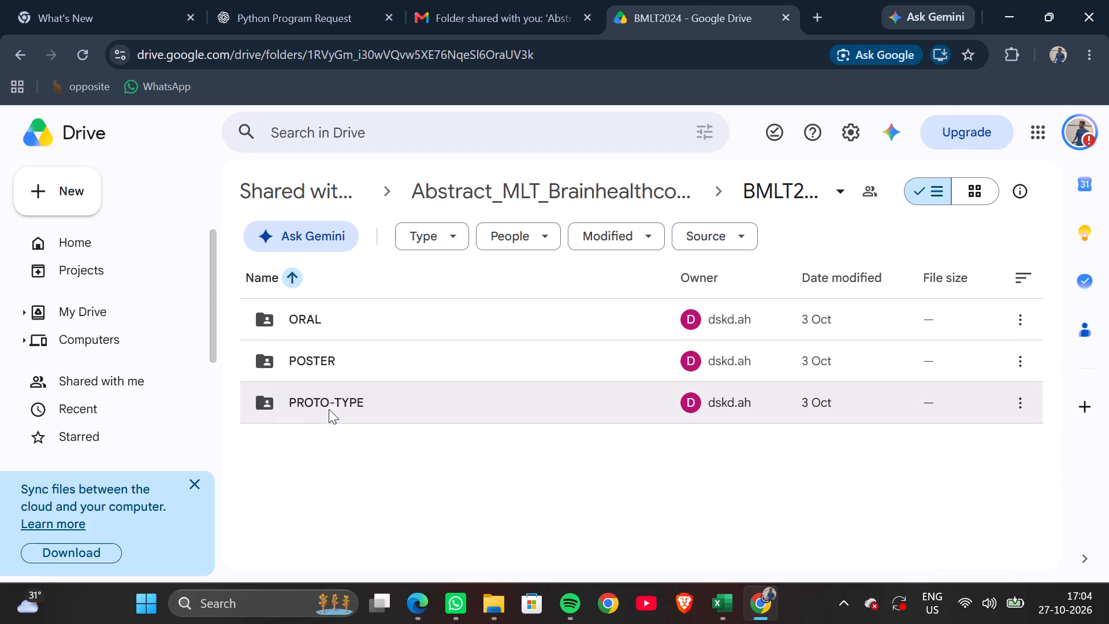
left_click(2, 53)
Check the ORAL folders inside BMLT2025 and DMLT for oral abstracts, returning to the main abstracts folder.
double_click(321, 439)
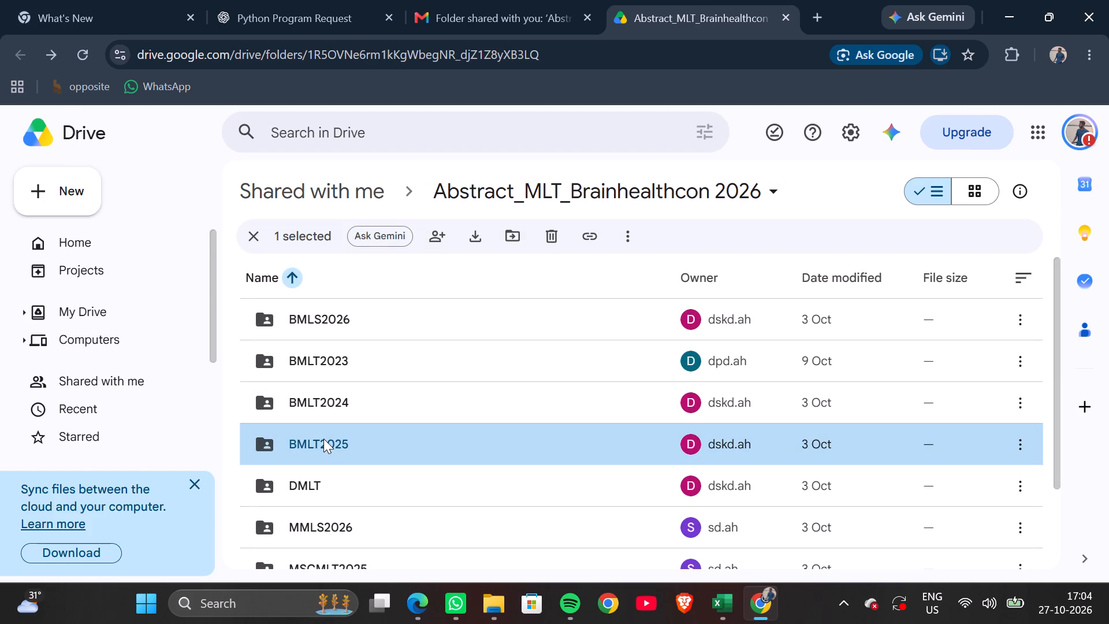
double_click(323, 439)
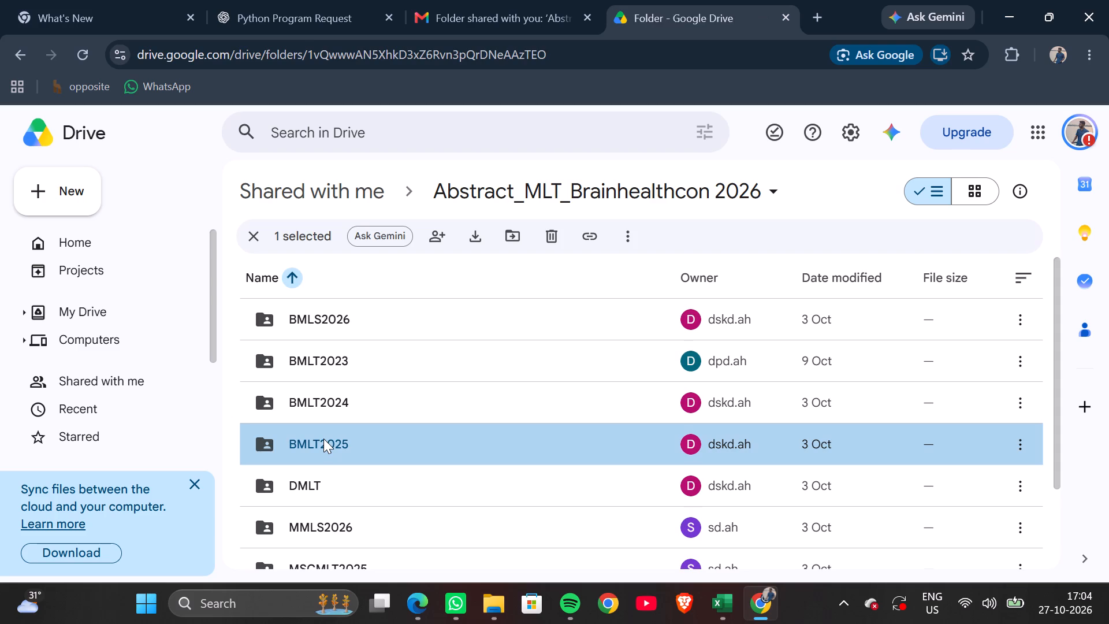
double_click(352, 317)
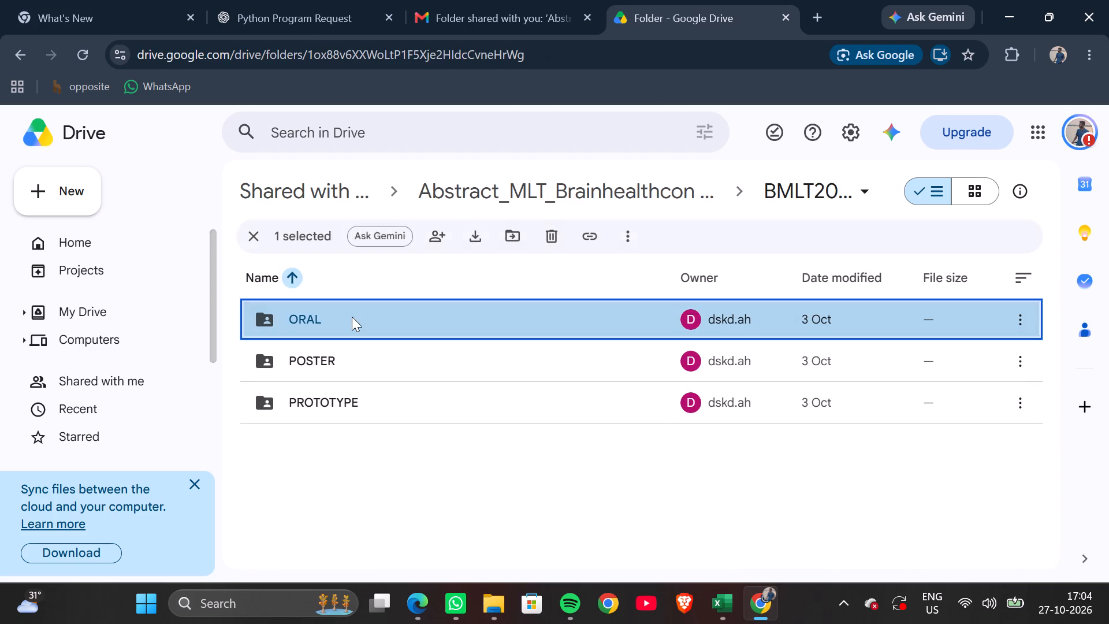
left_click(25, 59)
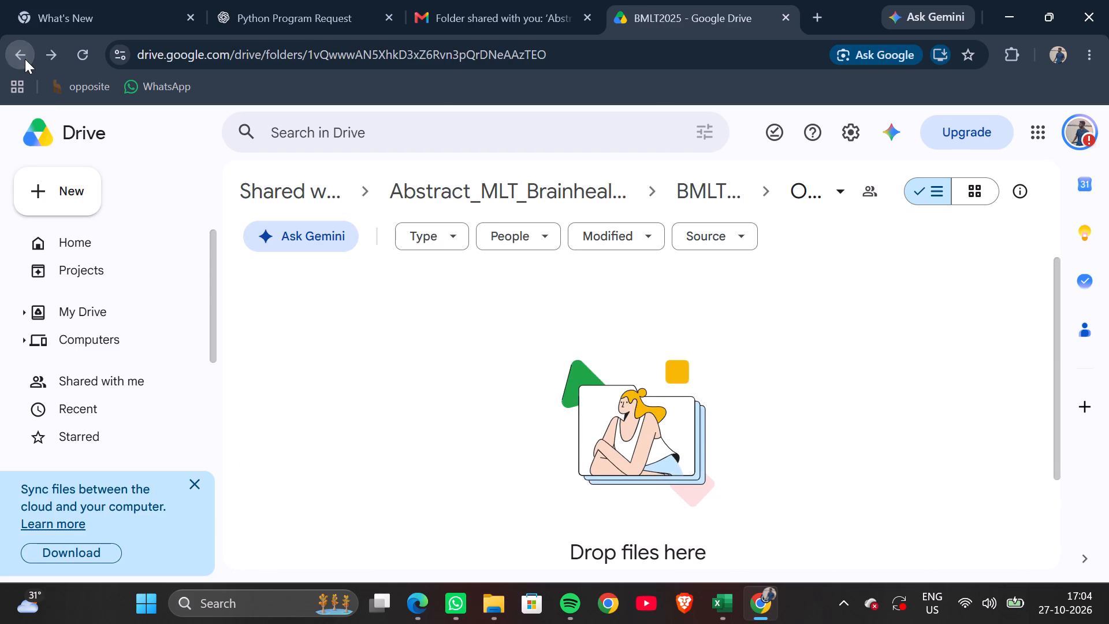
left_click(25, 59)
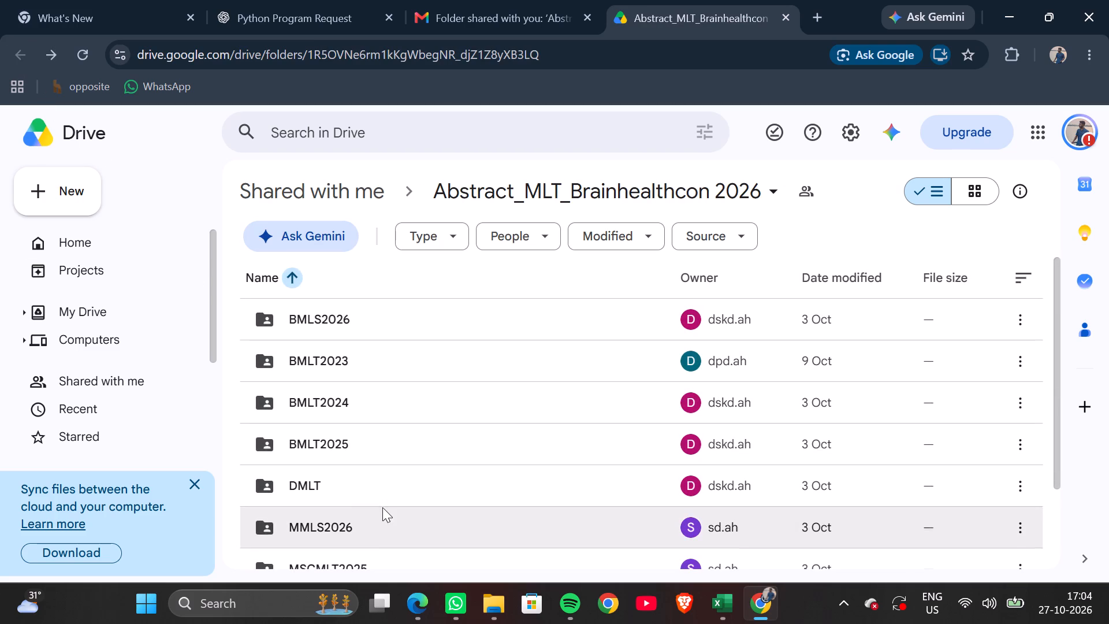
double_click(379, 493)
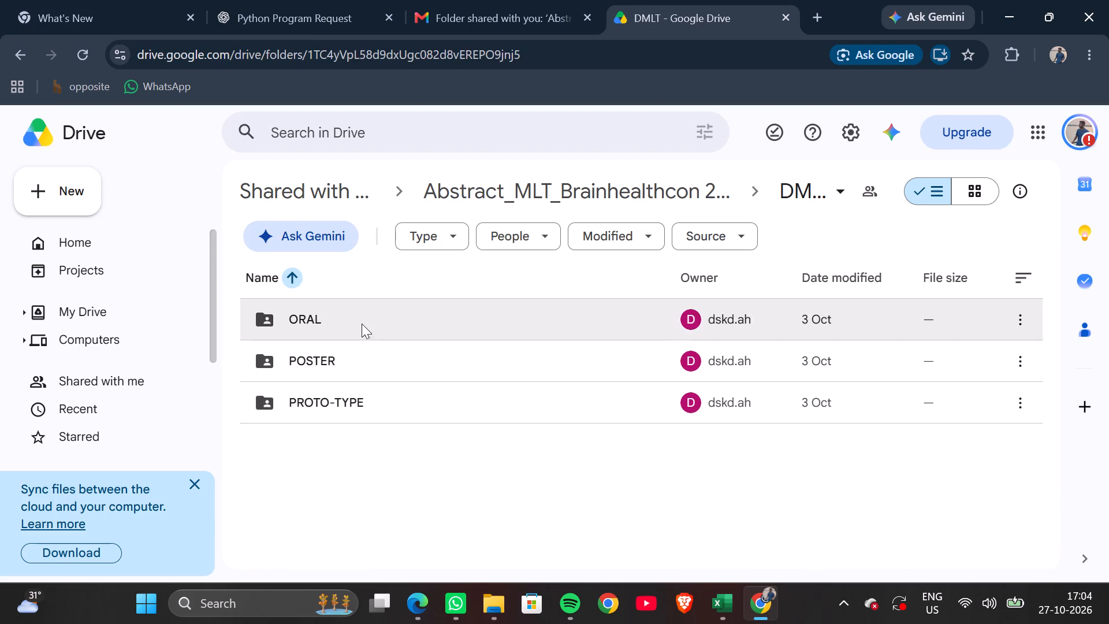
triple_click(362, 321)
left_click(362, 321)
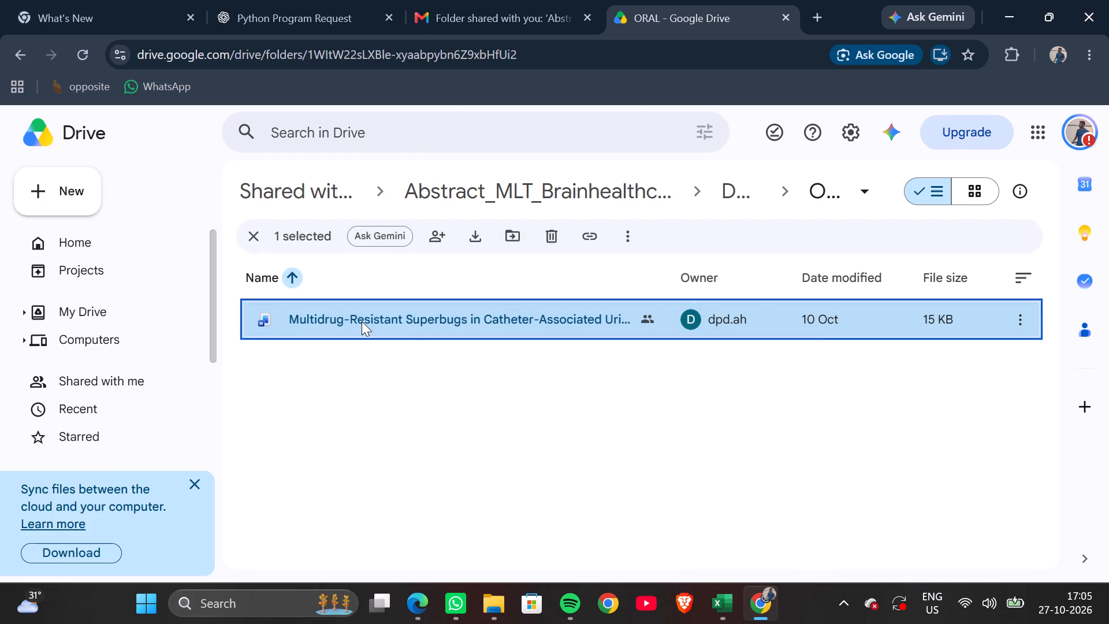
left_click(18, 46)
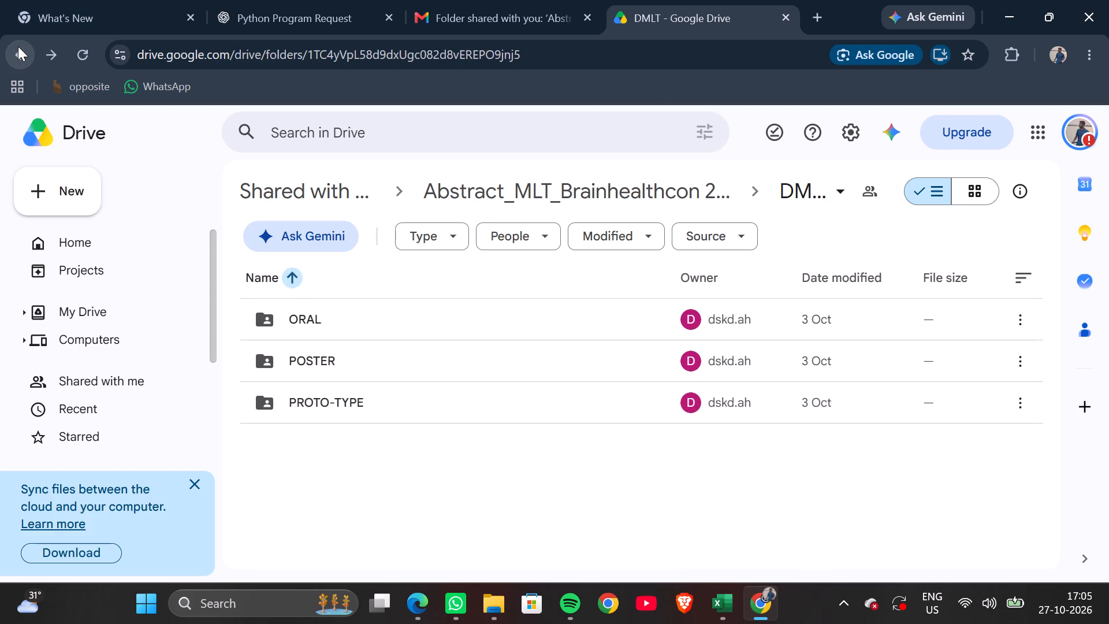
left_click(8, 56)
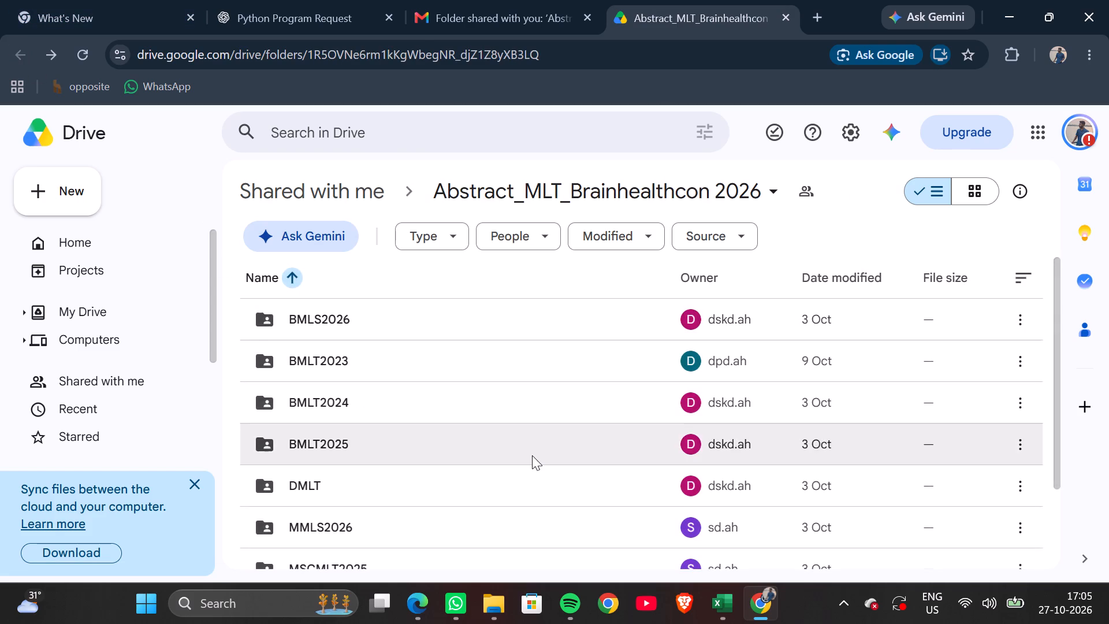
Check the MMLS2026 and MSCMLT2025 folders for oral abstracts and return to the main abstracts folder.
scroll(532, 455, "down", 3)
double_click(488, 426)
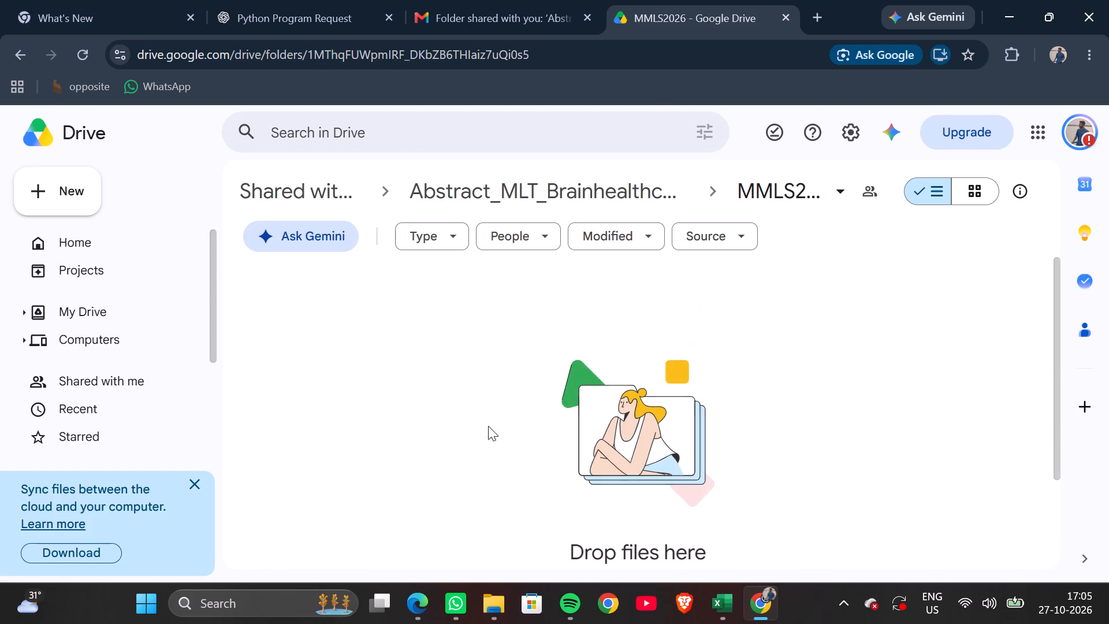
left_click(9, 49)
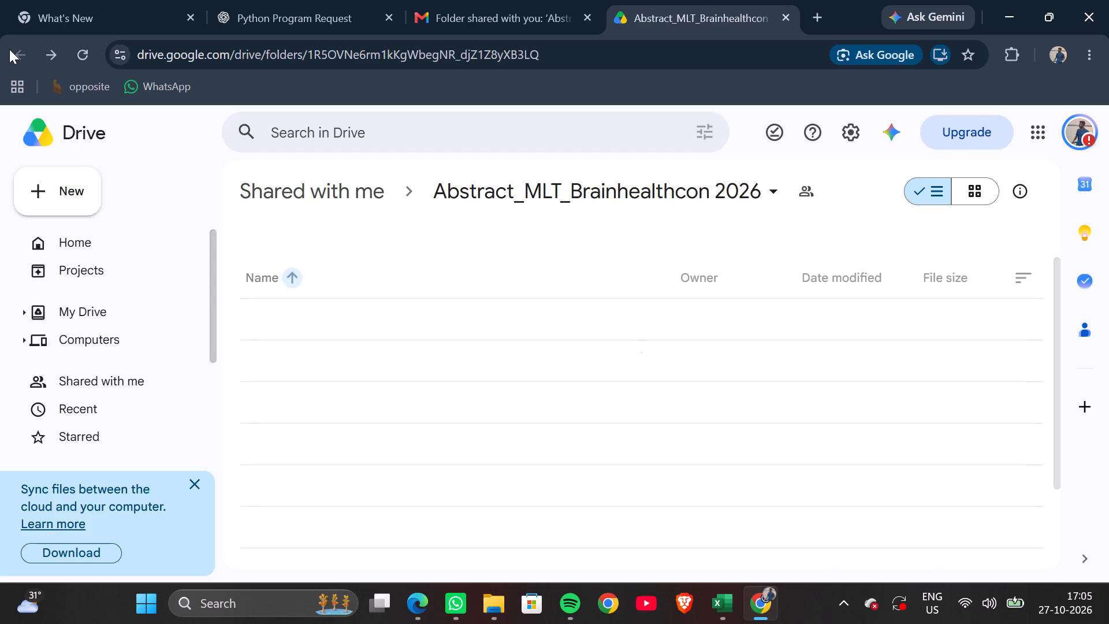
scroll(493, 469, "down", 2)
double_click(493, 469)
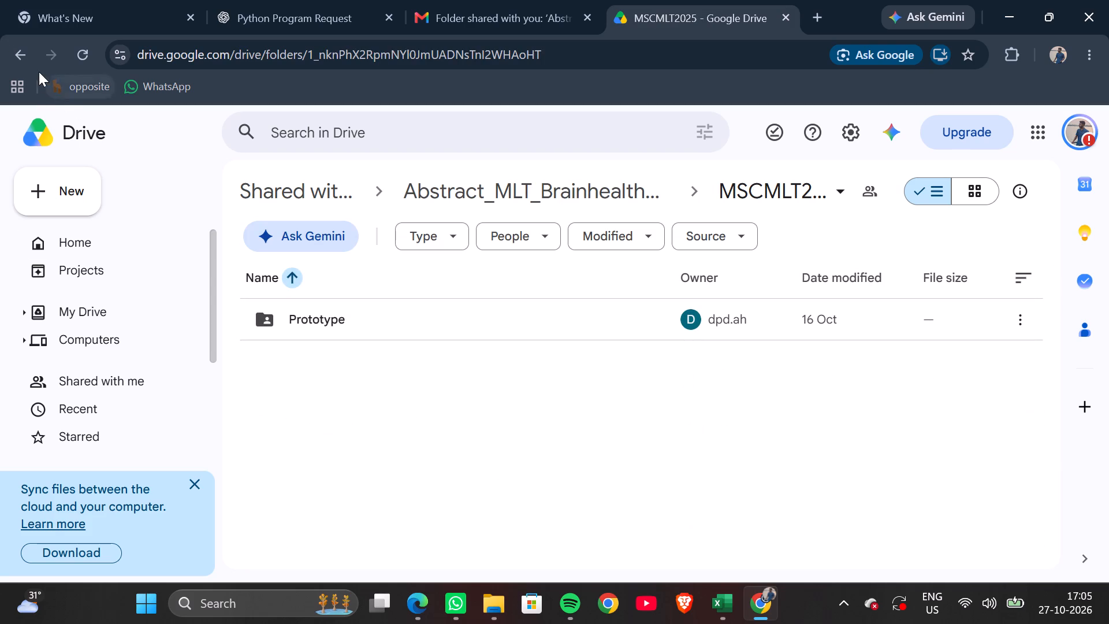
left_click(27, 55)
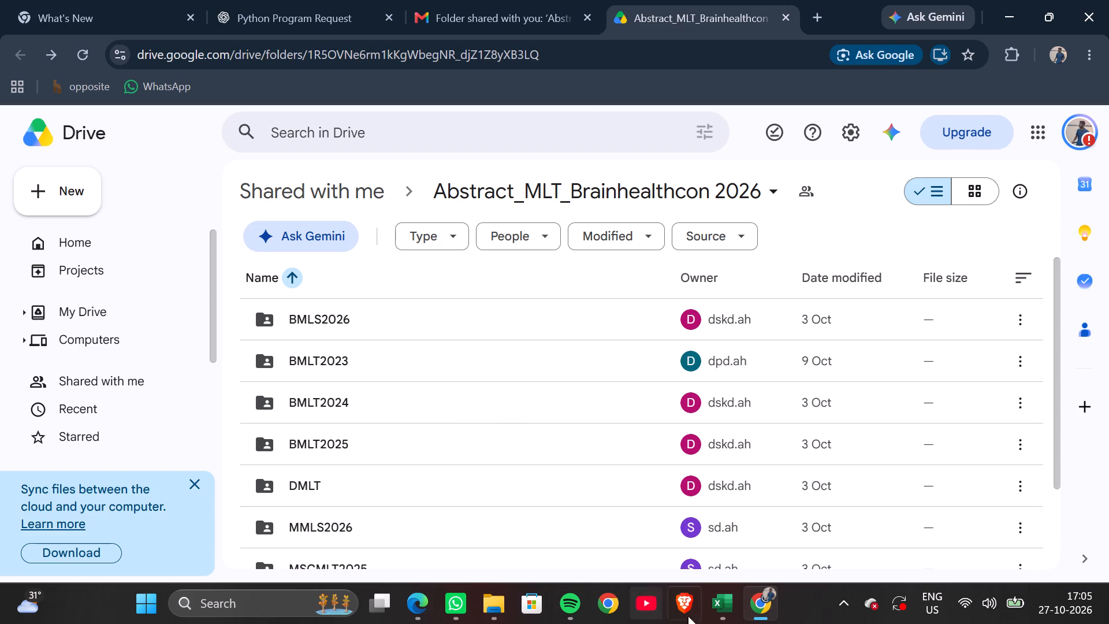
Switch to the Book1 workbook in Excel and save it to the Desktop as an Excel Workbook named ORAL PRESENTATION.
left_click(727, 615)
left_click(588, 532)
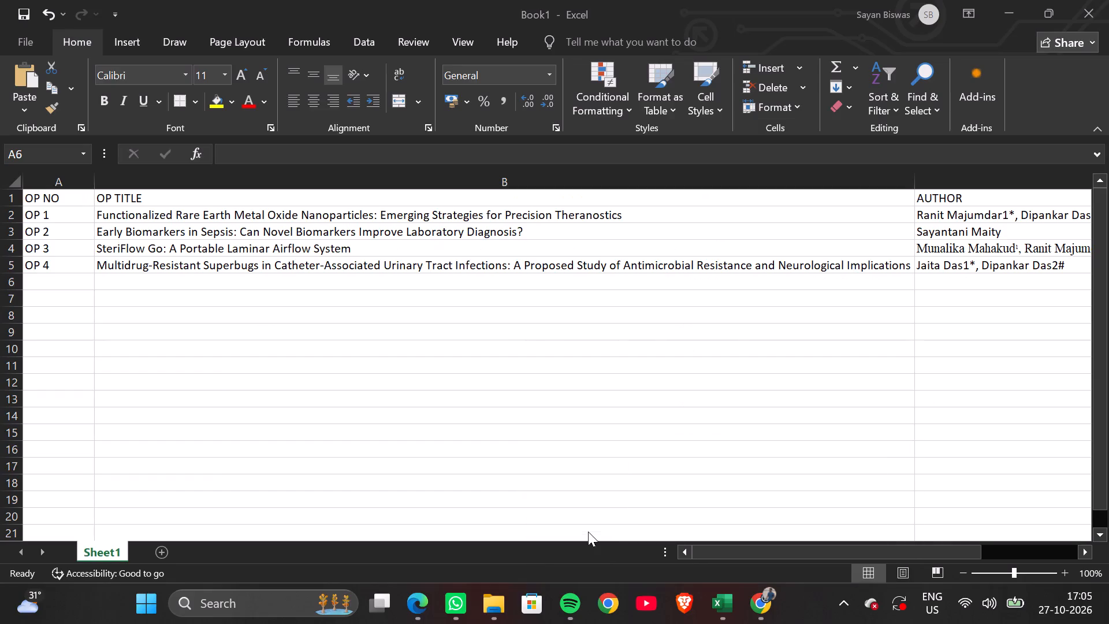
left_click(43, 39)
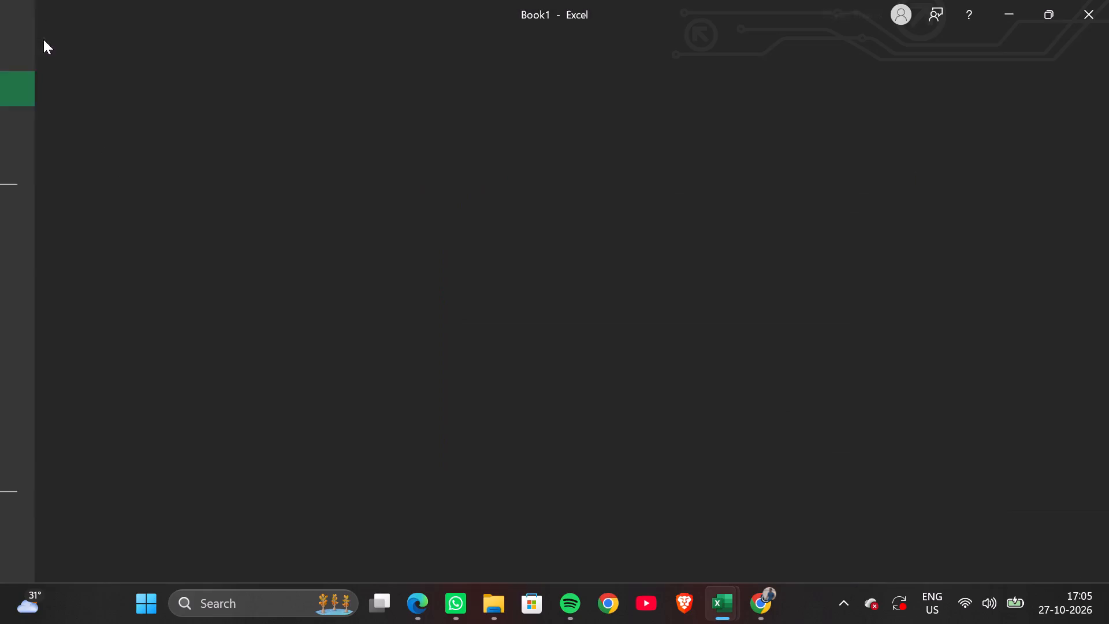
left_click(48, 276)
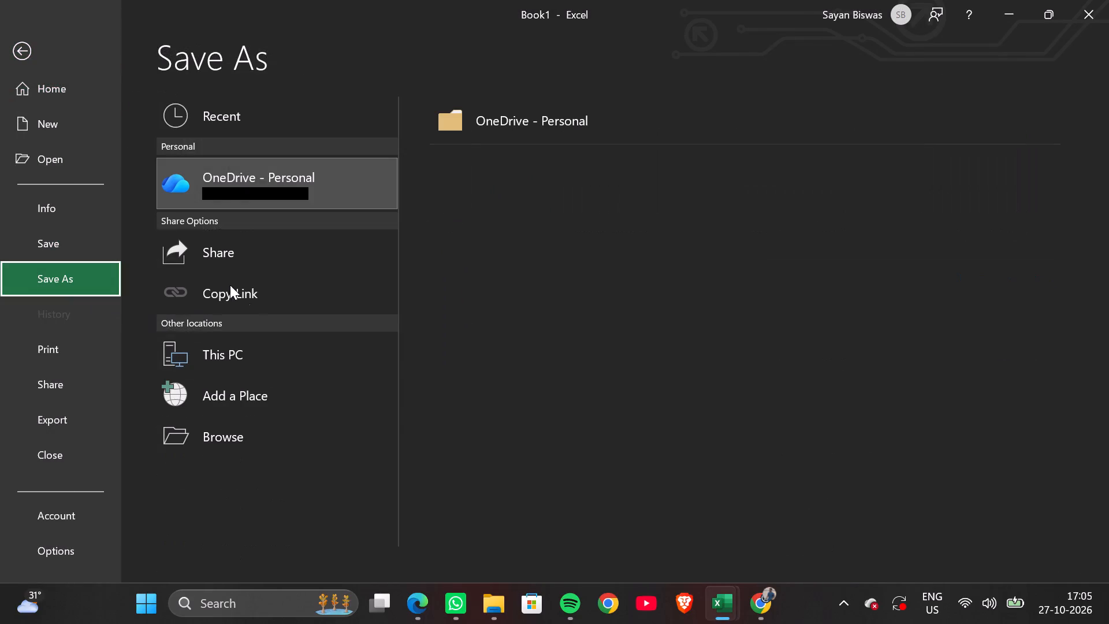
left_click(303, 346)
left_click(568, 300)
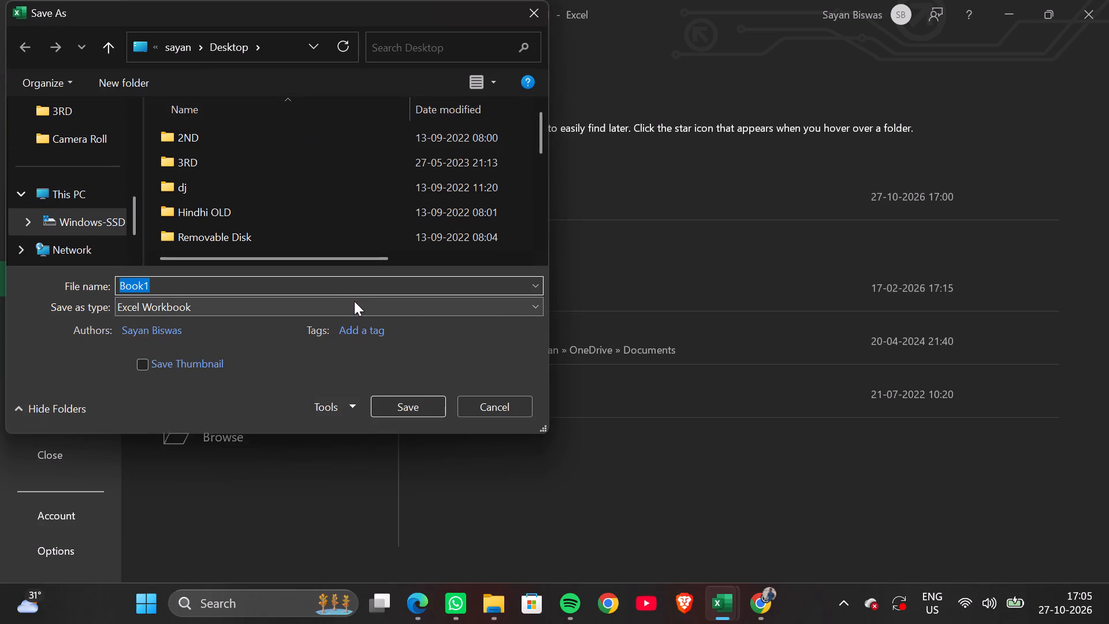
left_click(317, 280)
key("BackSpace")
key("BackSpace")
key("BackSpace")
key("BackSpace")
key("BackSpace")
key("BackSpace")
key("BackSpace")
key("BackSpace")
key("BackSpace")
key("BackSpace")
key("BackSpace")
key("BackSpace")
key("BackSpace")
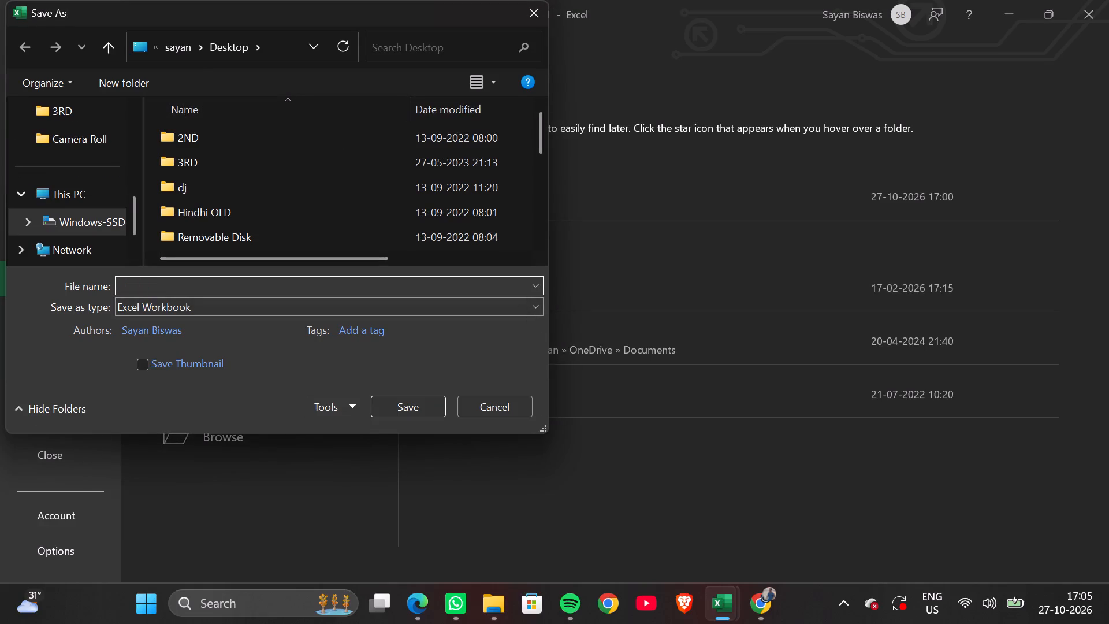
type("OP")
key("BackSpace")
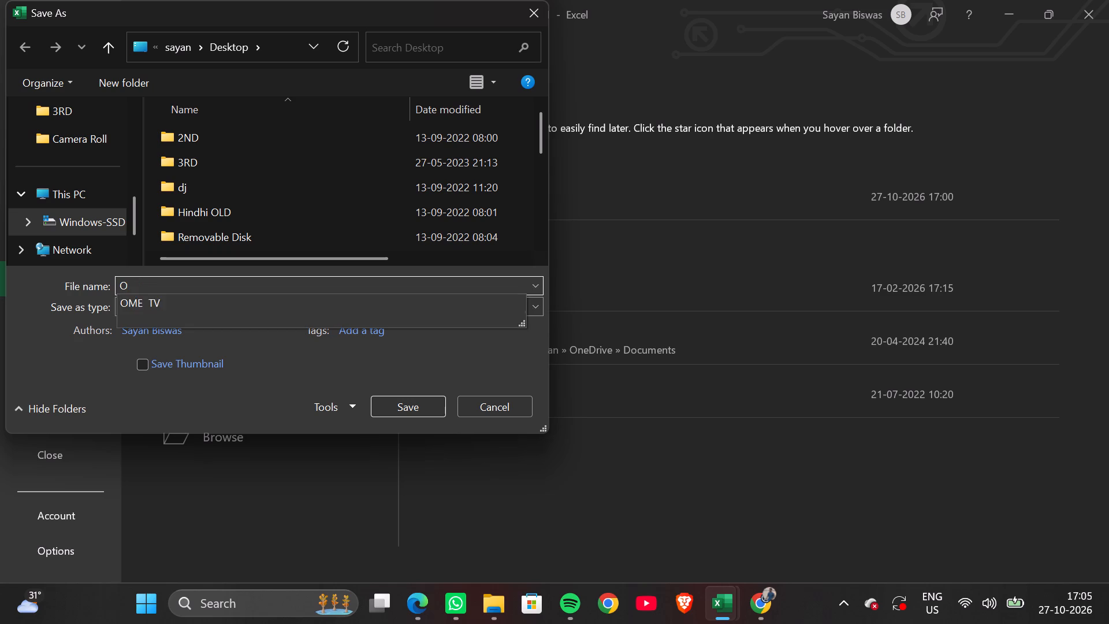
type("RA")
type("L PRESENTAT")
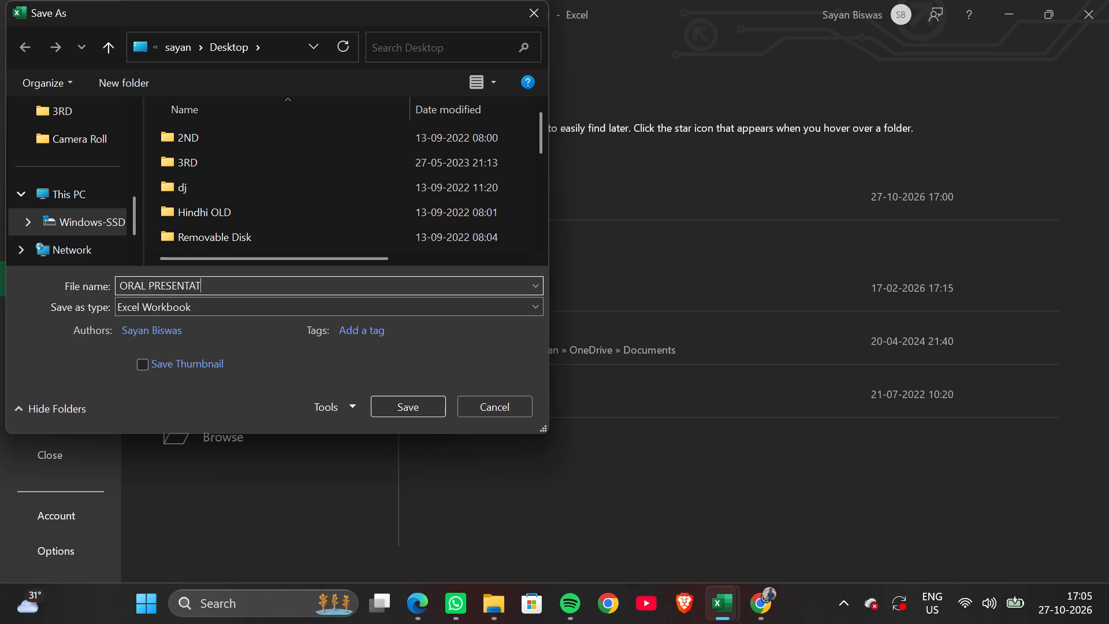
type("ION")
left_click(388, 404)
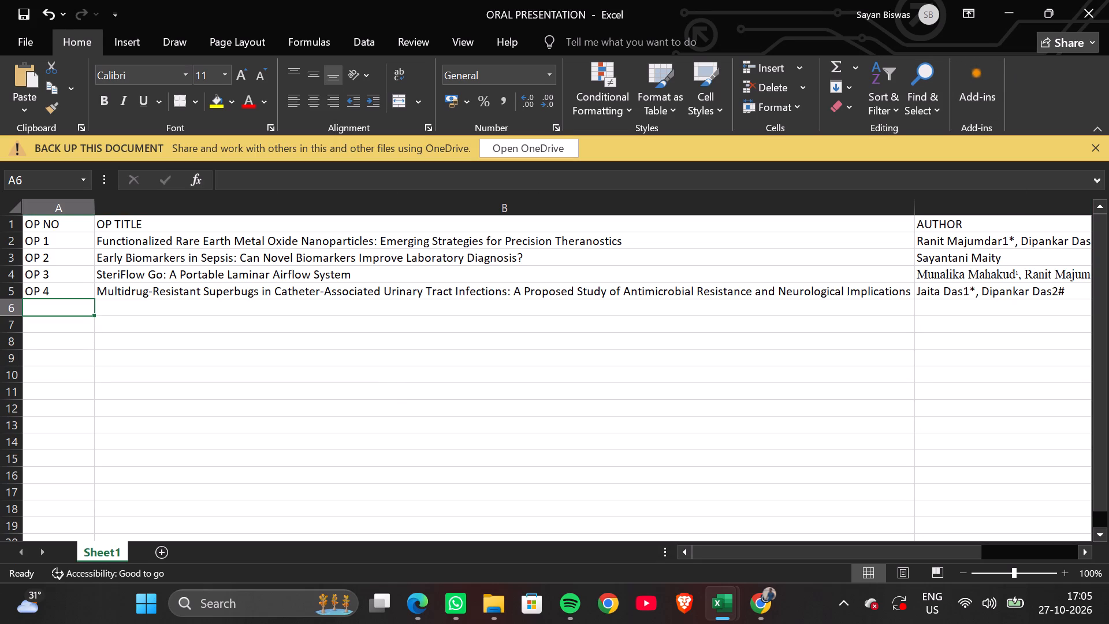
Switch to Chrome, check the PROTO-TYPE folder inside BMLS2026 for prototype abstracts, and return to the main abstracts folder.
left_click(754, 606)
double_click(405, 318)
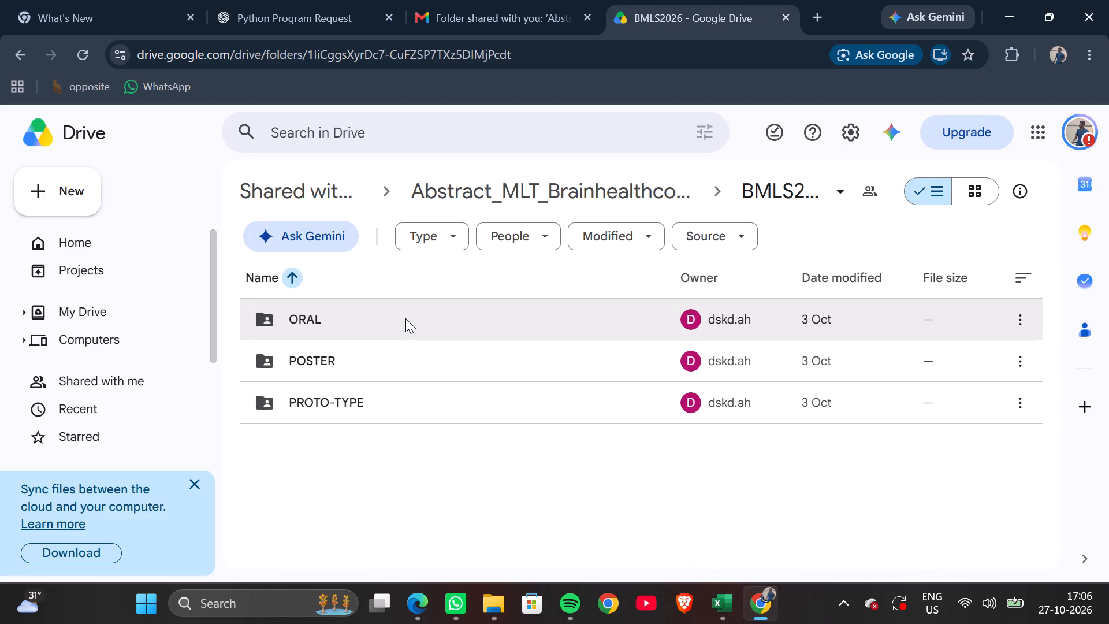
double_click(426, 393)
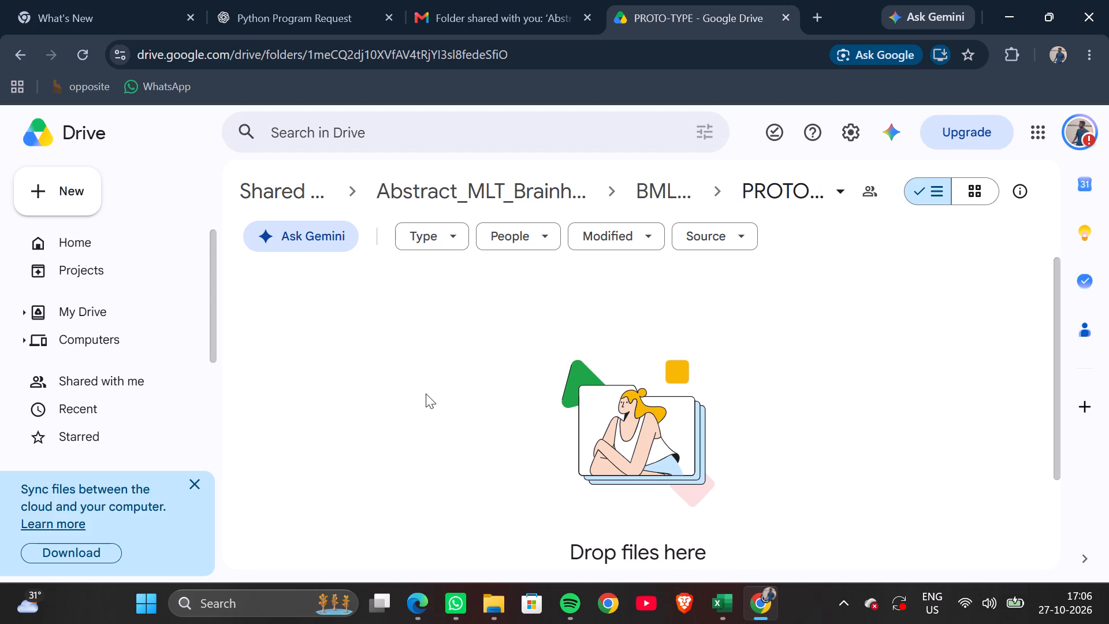
left_click(8, 51)
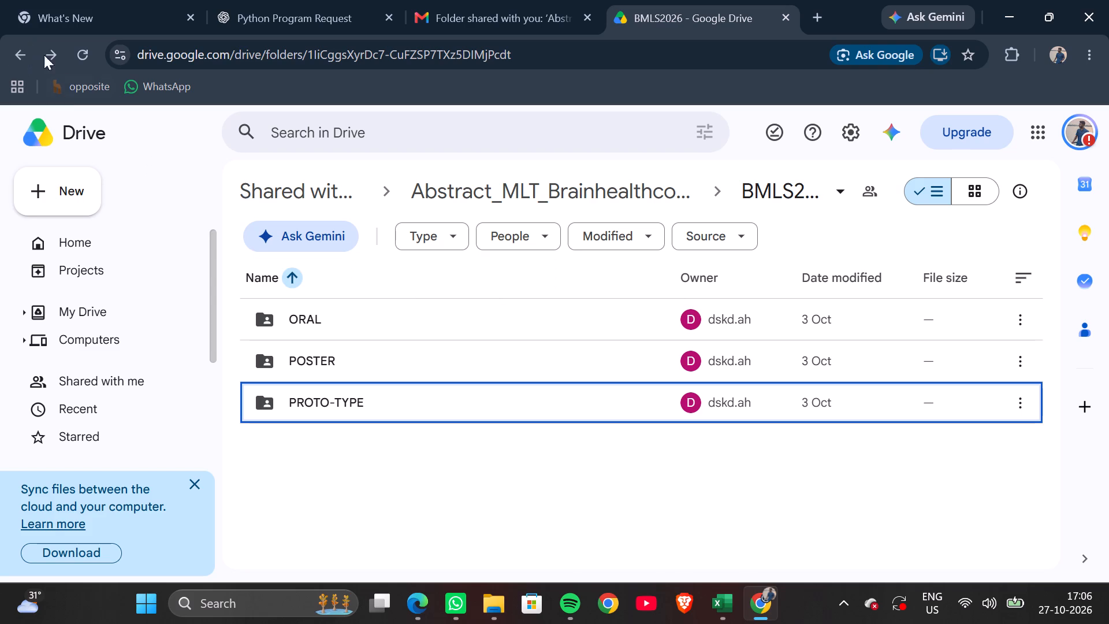
left_click(11, 62)
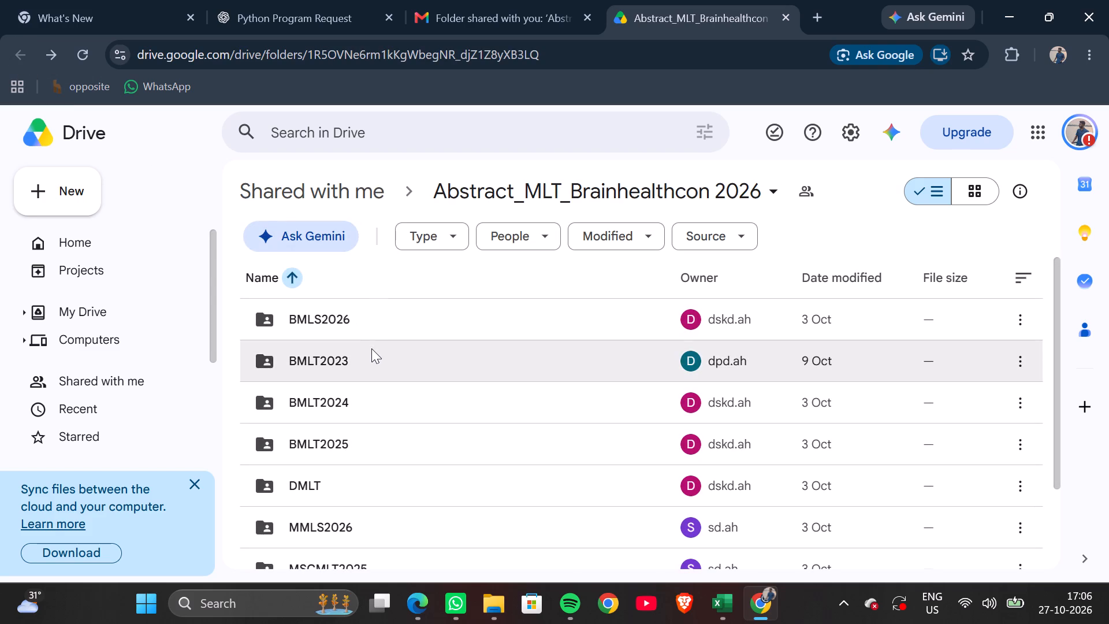
Check the BMLT2023 folder for prototype abstracts and return to the Abstract_MLT_Brainhealthcon 2026 folder.
double_click(371, 348)
double_click(373, 348)
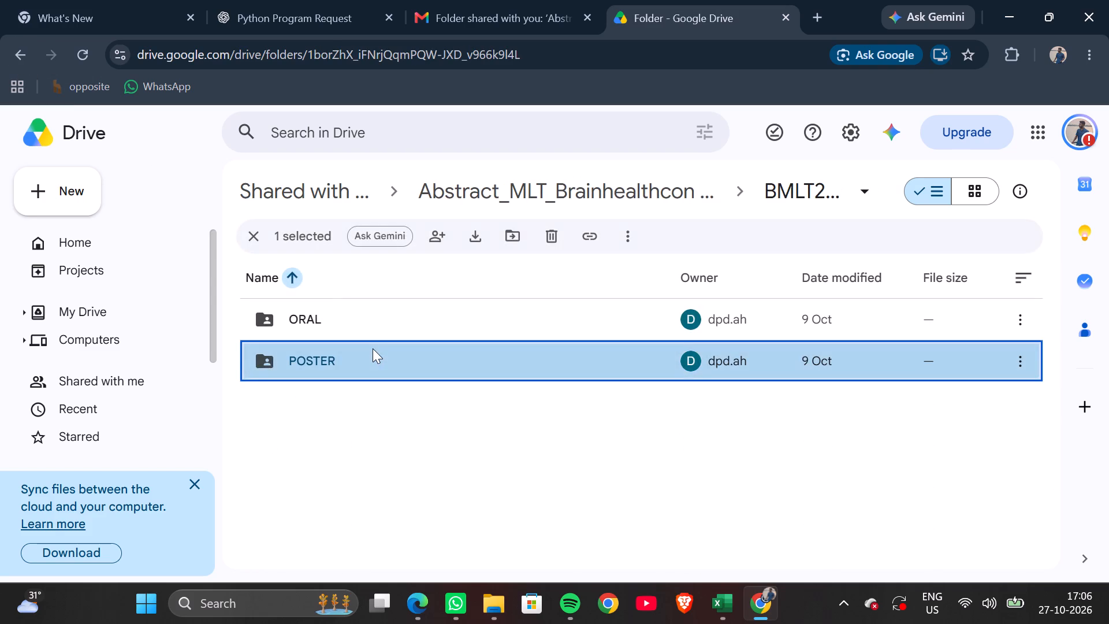
left_click(24, 57)
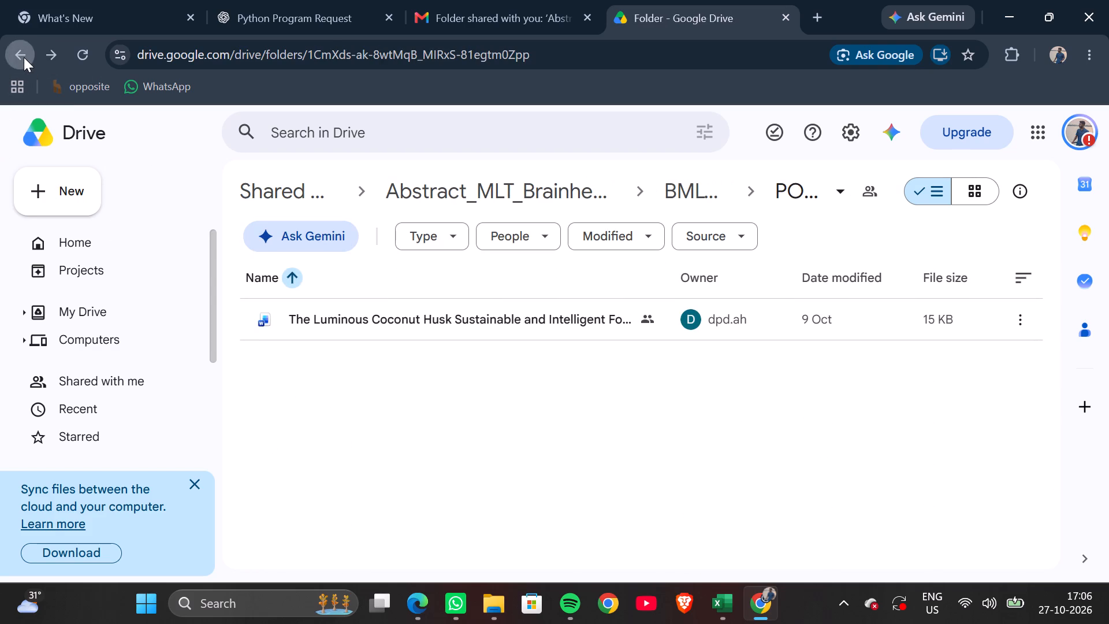
left_click(24, 57)
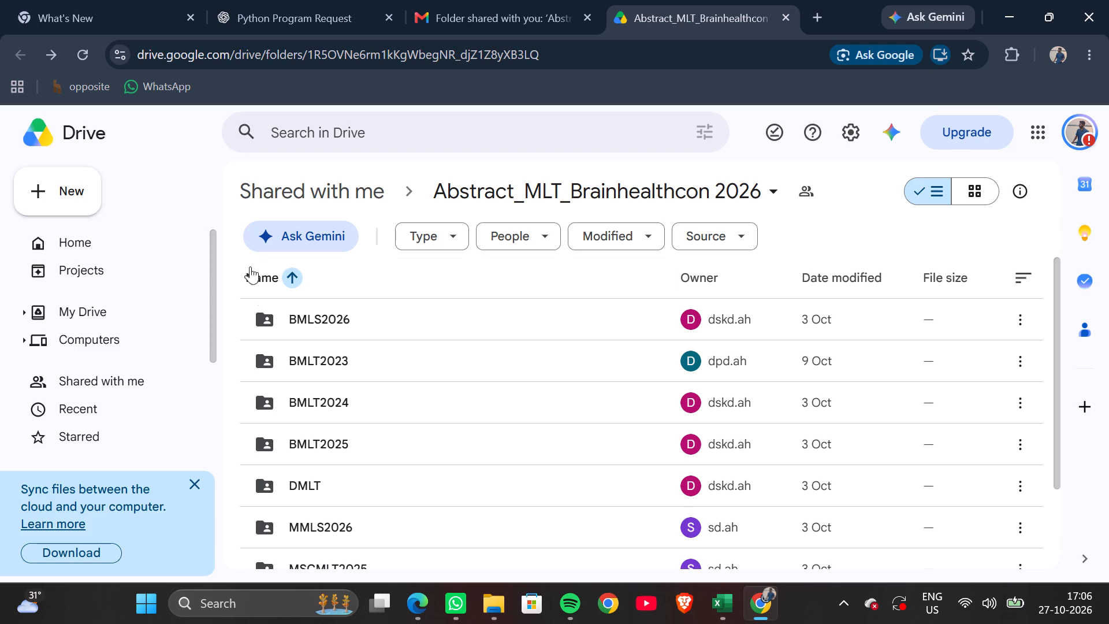
Open the Development and Functional Assessment of a Portable Hemodialysis Prototype document from the PROTO-TYPE folder inside BMLT2024.
double_click(341, 413)
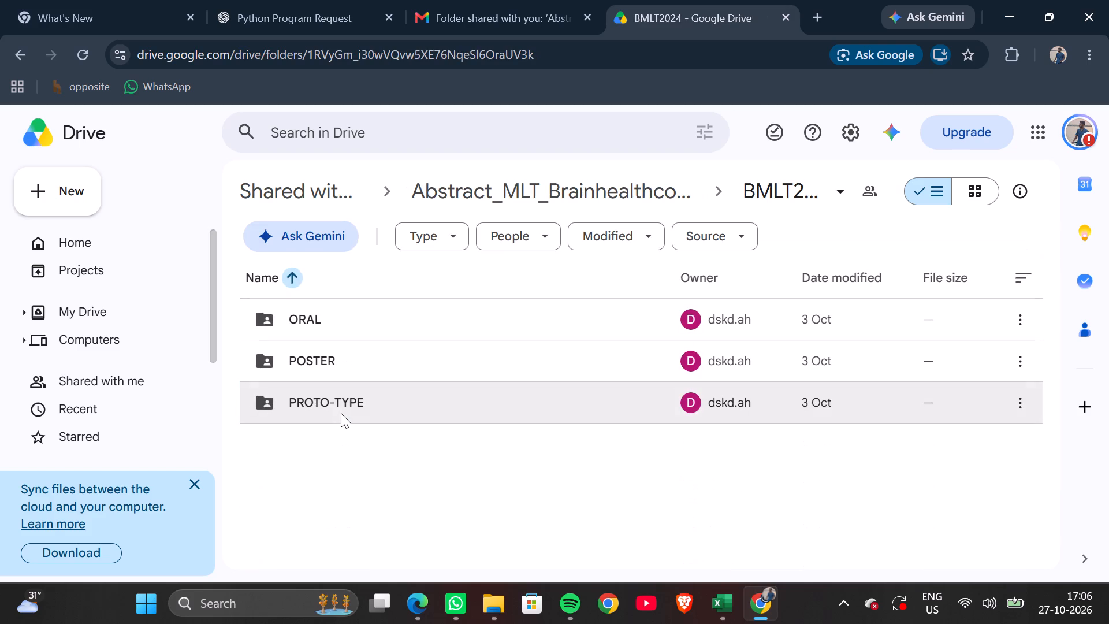
double_click(341, 413)
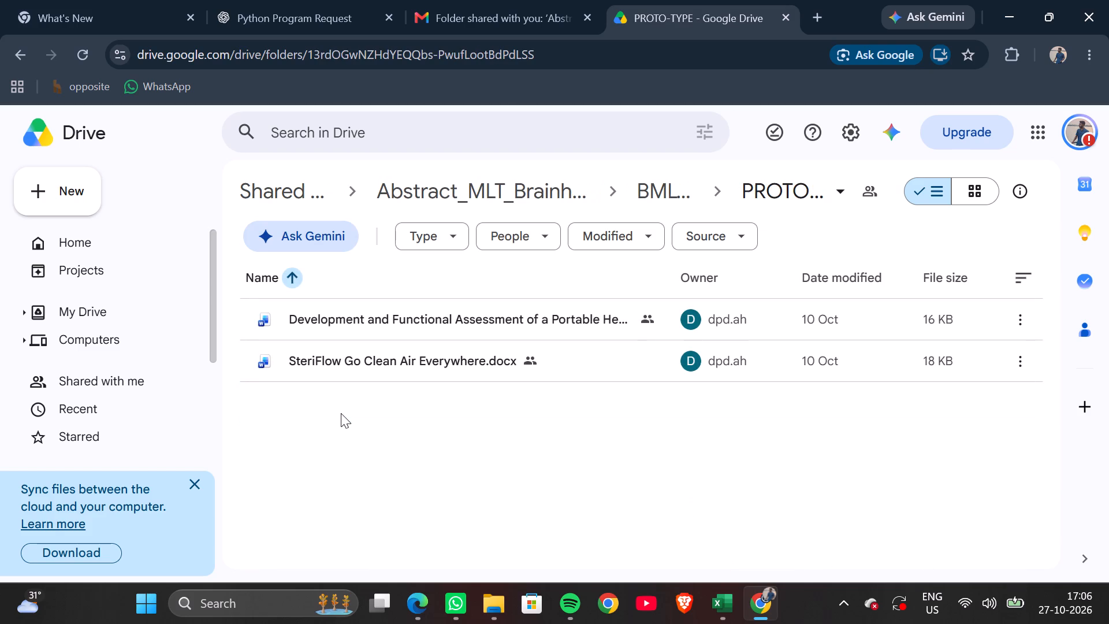
left_click(386, 313)
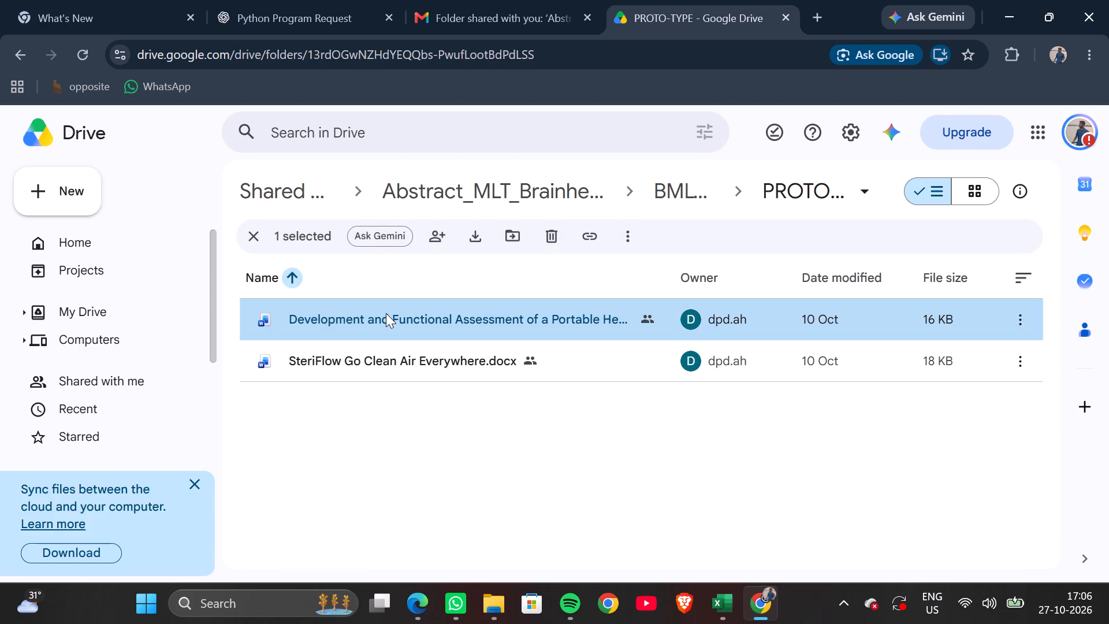
double_click(386, 313)
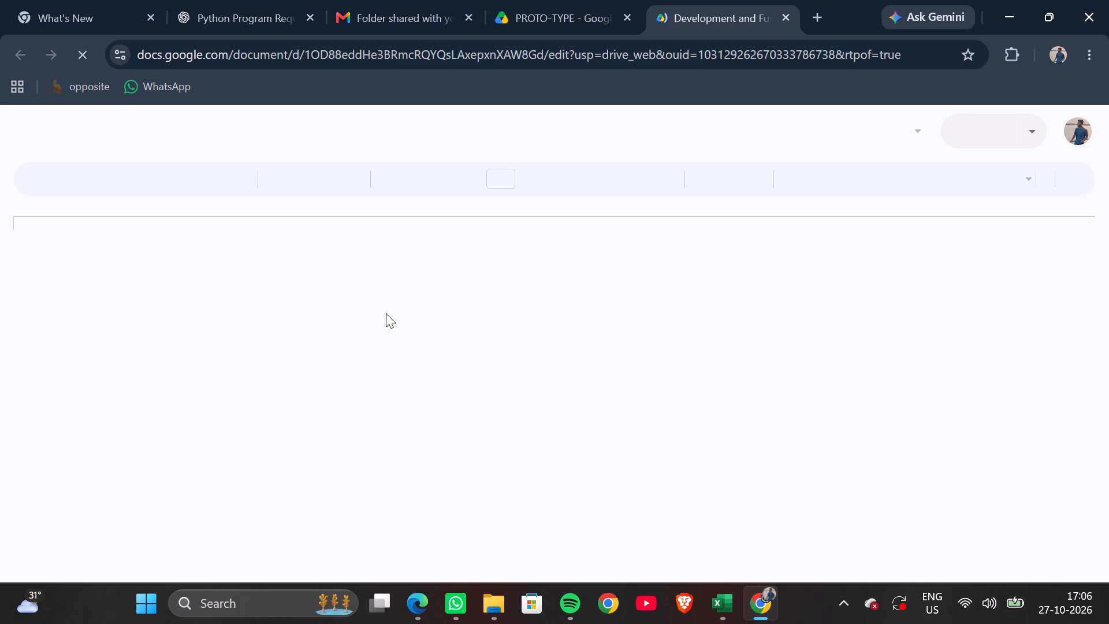
Switch to Excel and close the ORAL PRESENTATION workbook without saving changes, along with the MLT_PP_Poster workbook.
left_click(717, 608)
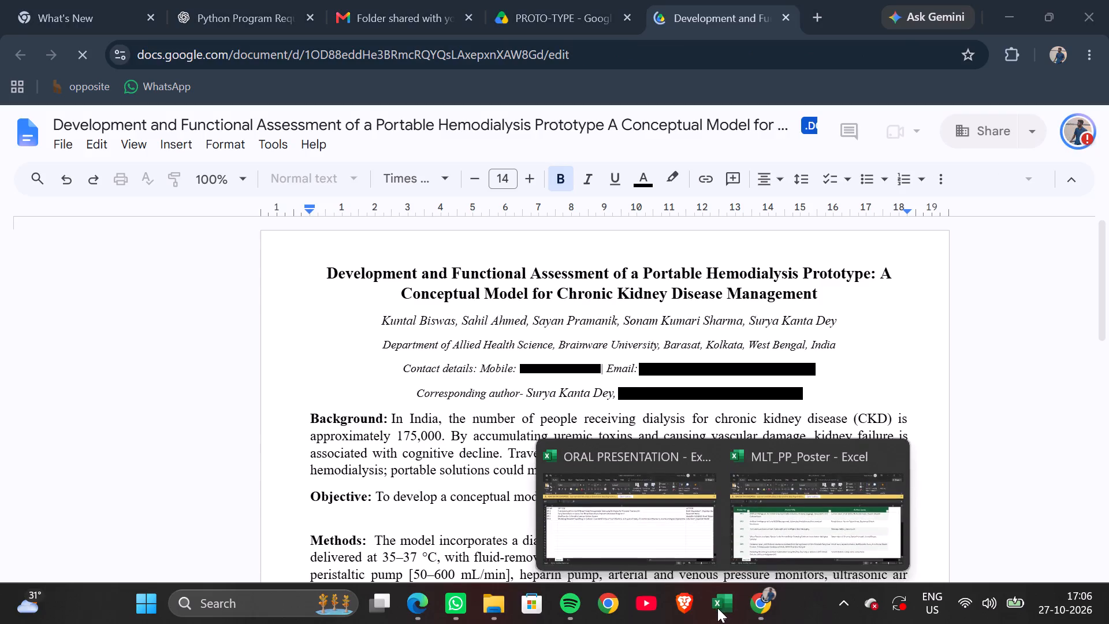
left_click(682, 545)
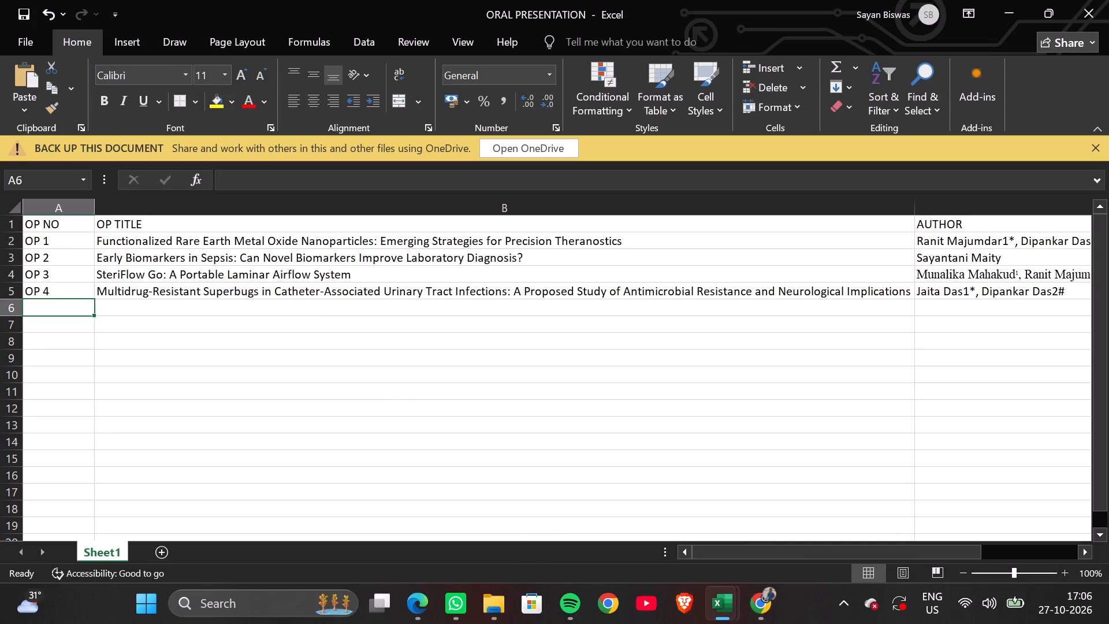
left_click(278, 239)
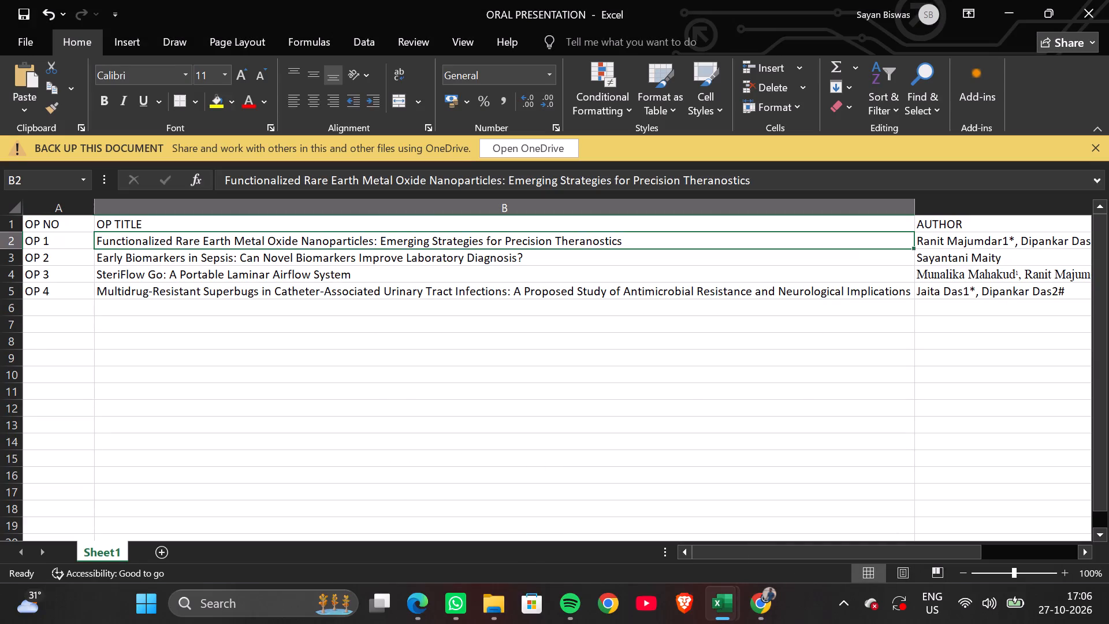
key("BackSpace")
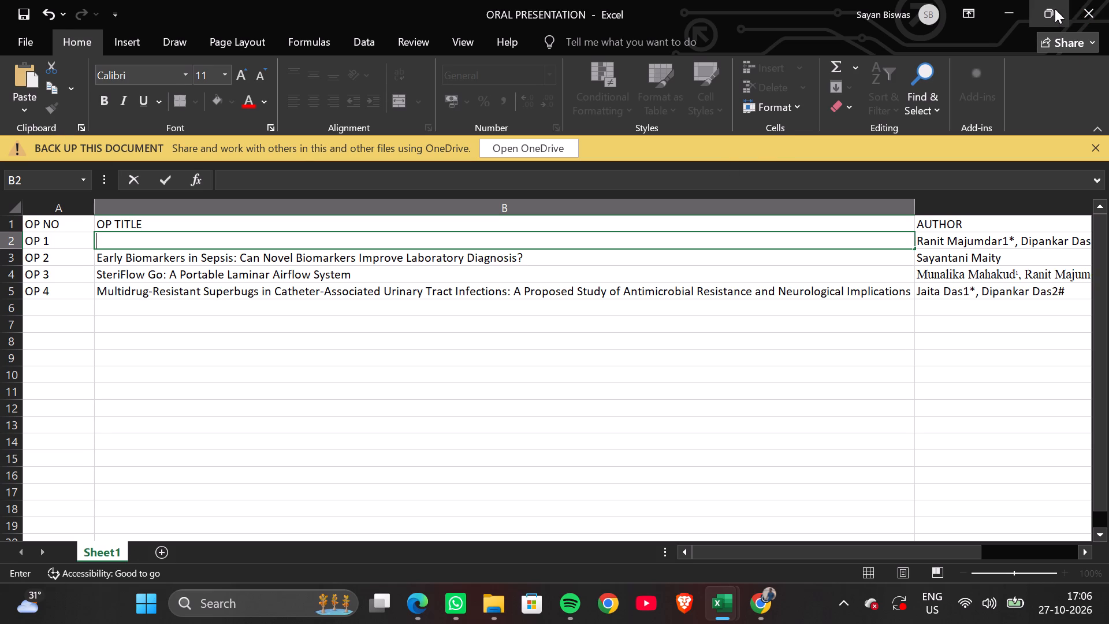
left_click(1077, 3)
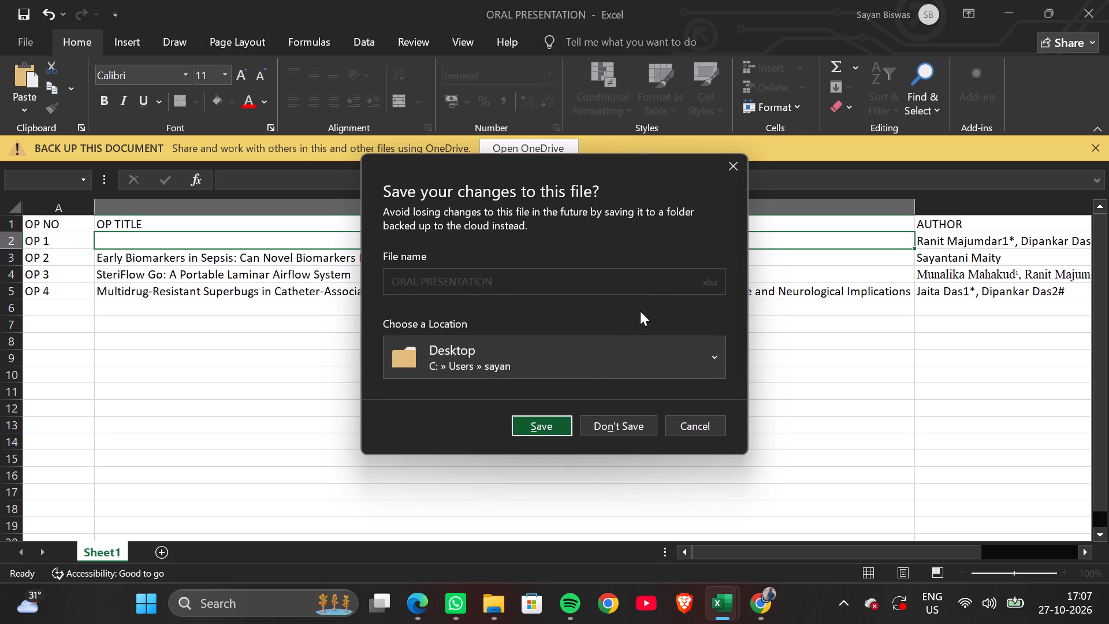
left_click(617, 432)
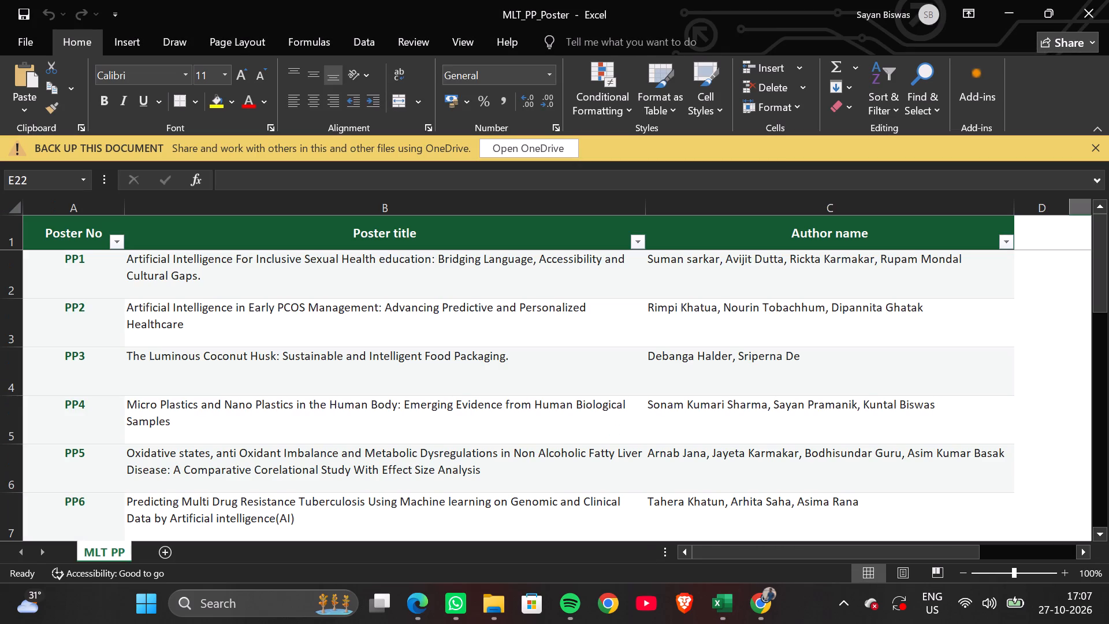
left_click(1095, 0)
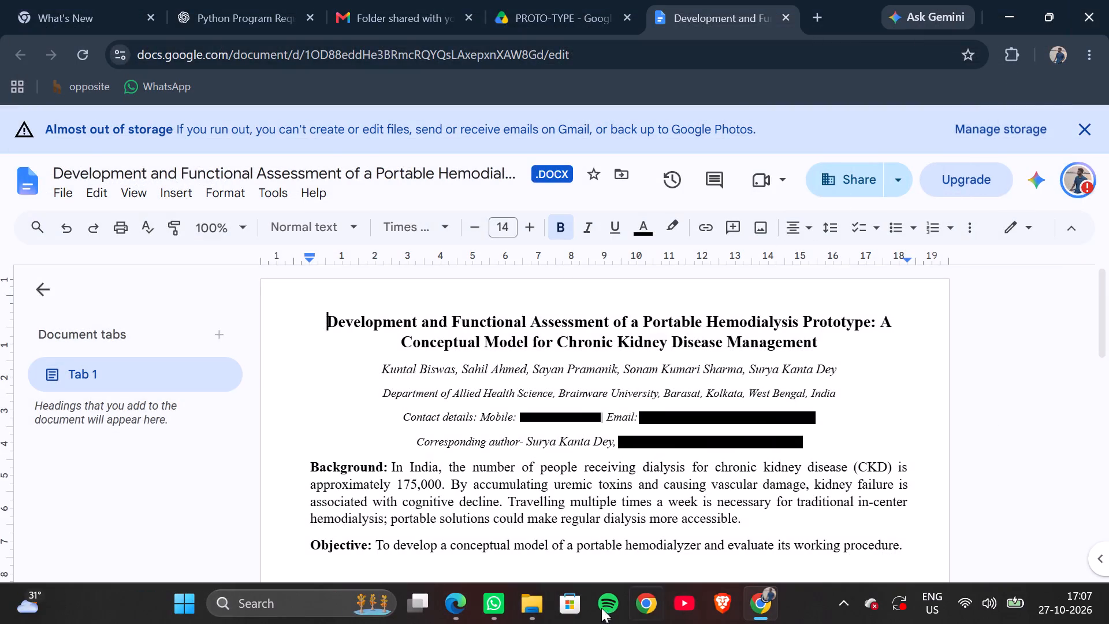
Launch Excel again and create a new blank workbook.
left_click(312, 597)
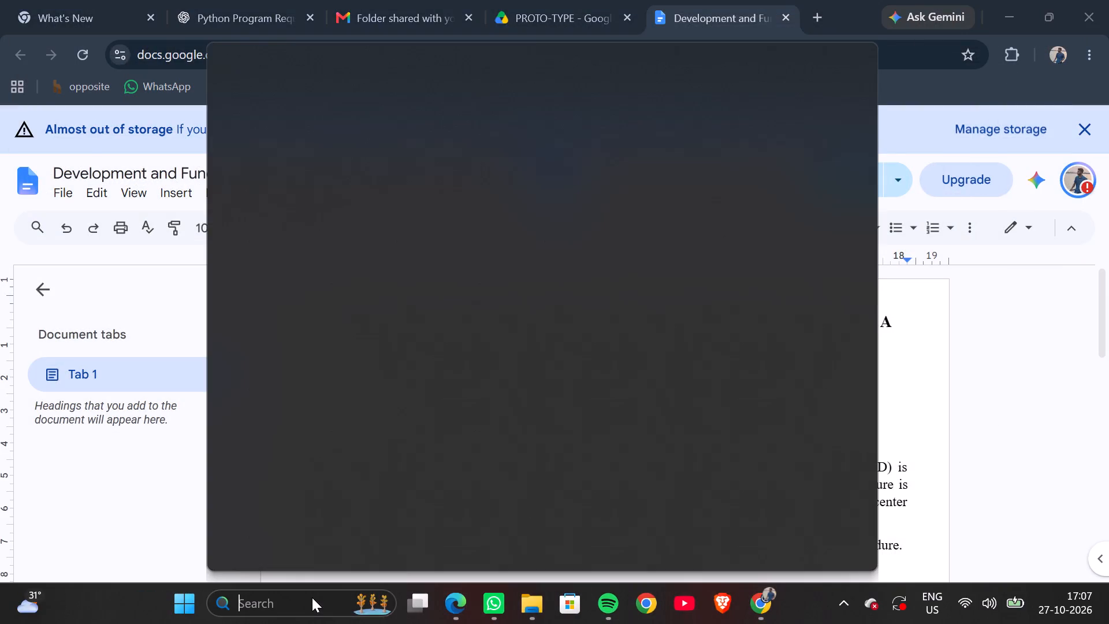
left_click(279, 105)
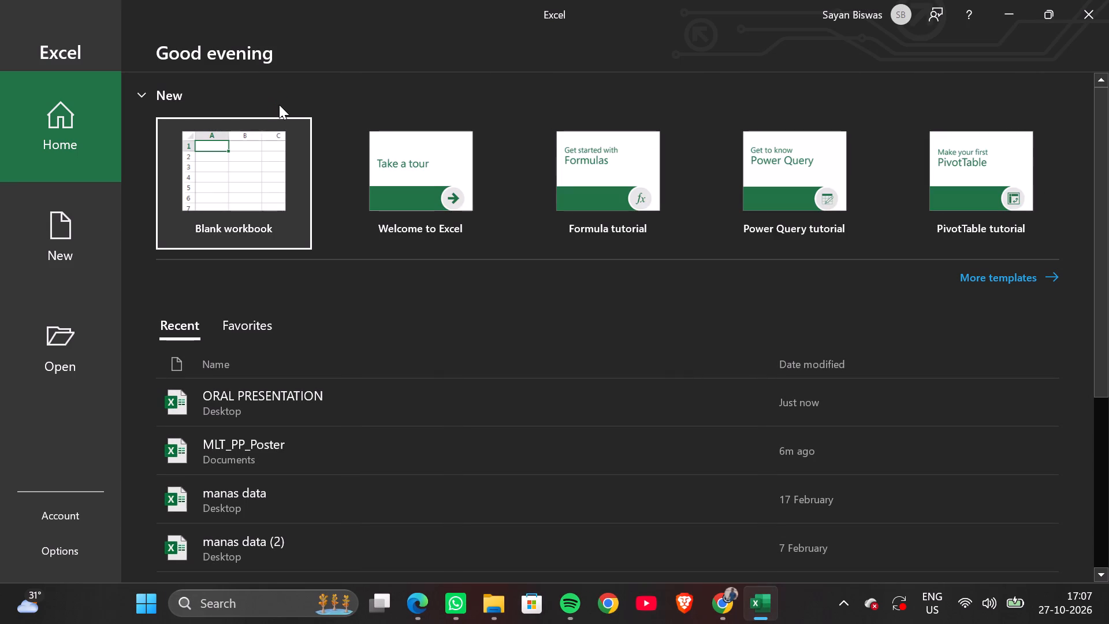
left_click(47, 267)
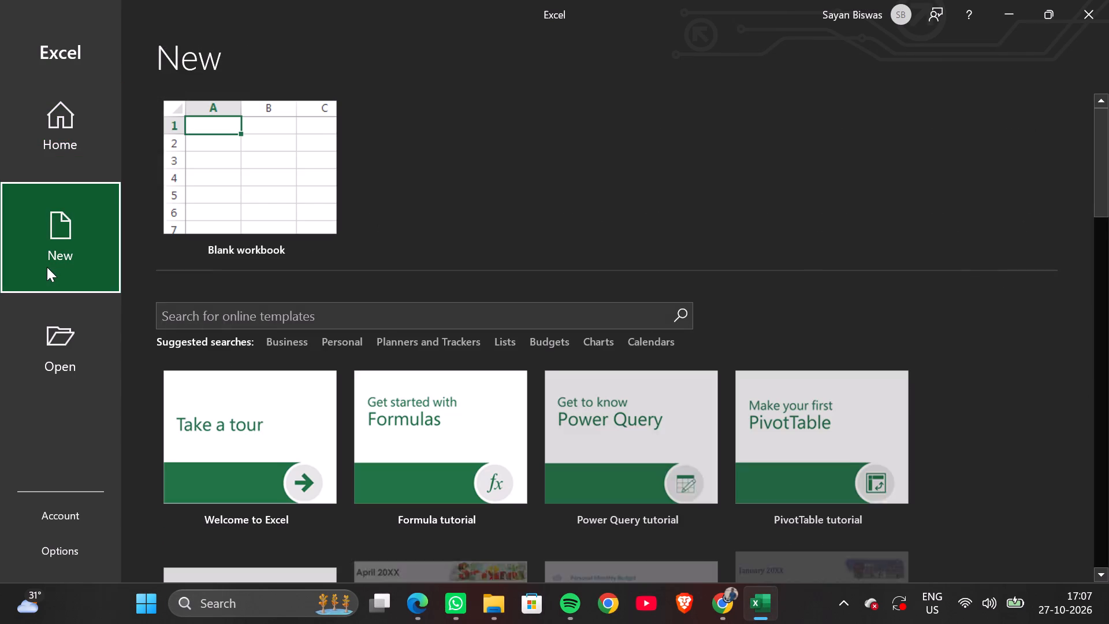
left_click(258, 188)
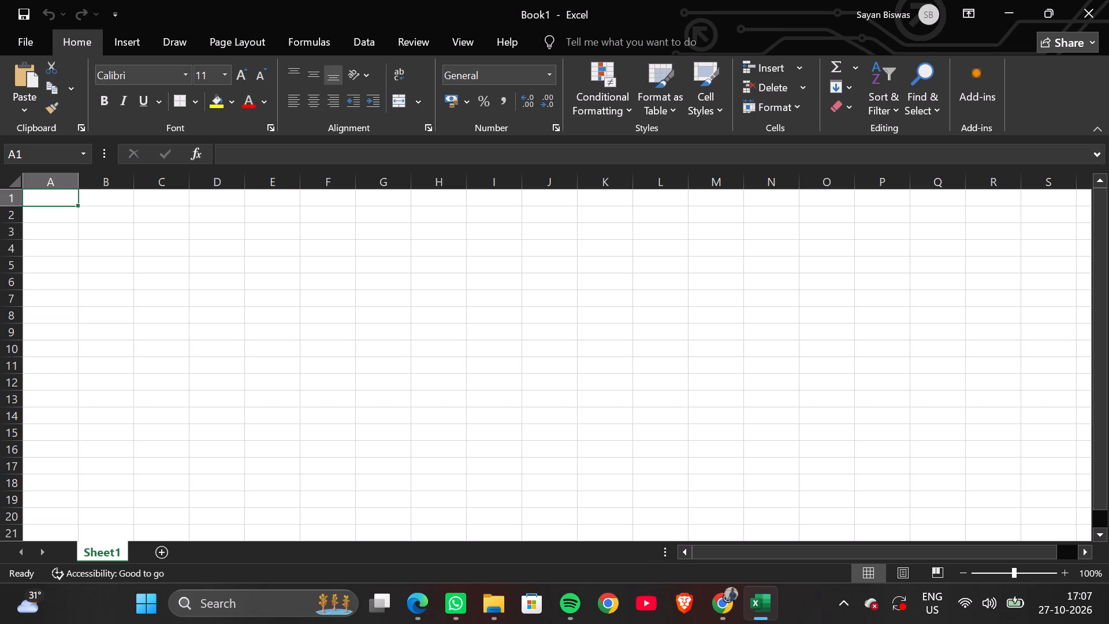
Enter the column headers PRO NO in cell A1 and PROTOTYPE TITLE in cell B1.
left_click(41, 202)
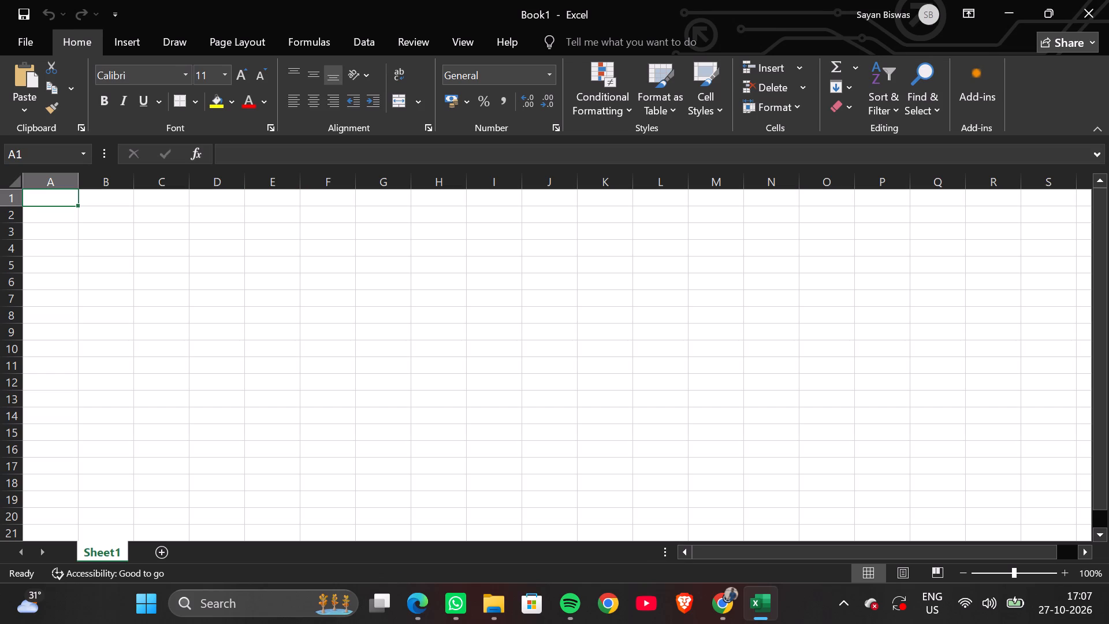
double_click(41, 202)
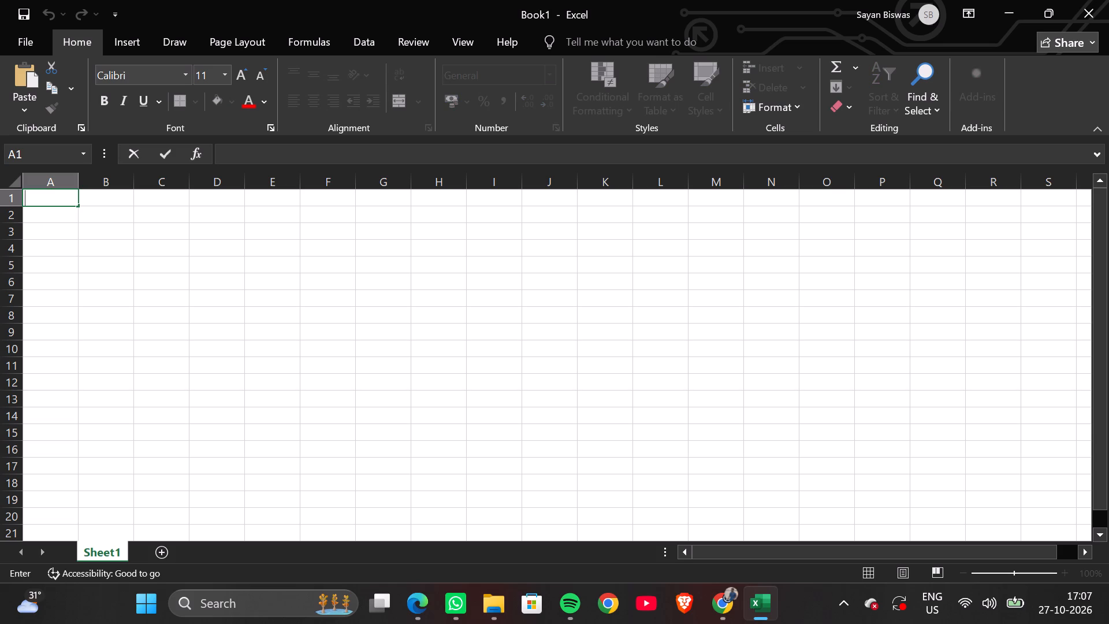
type("PRO")
key("space")
type("NO")
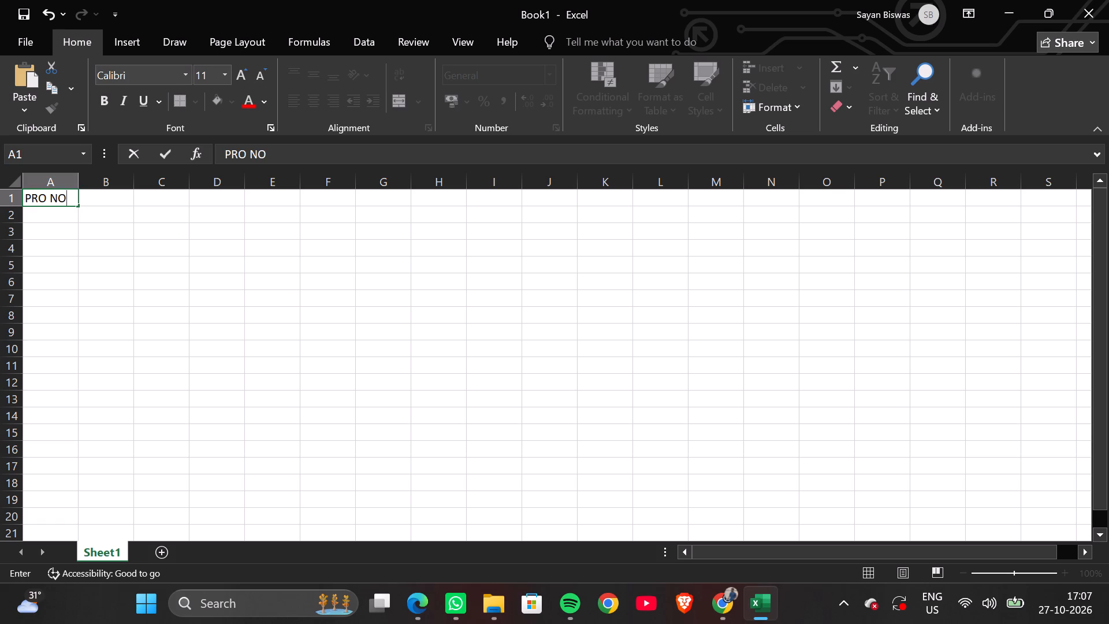
key("Right")
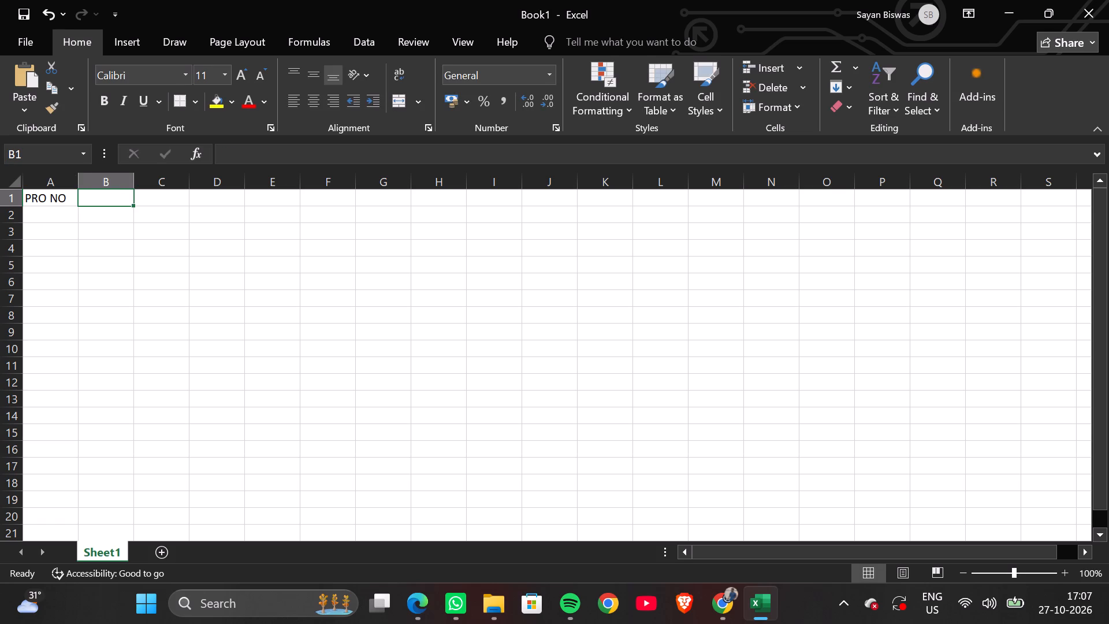
type("PRO")
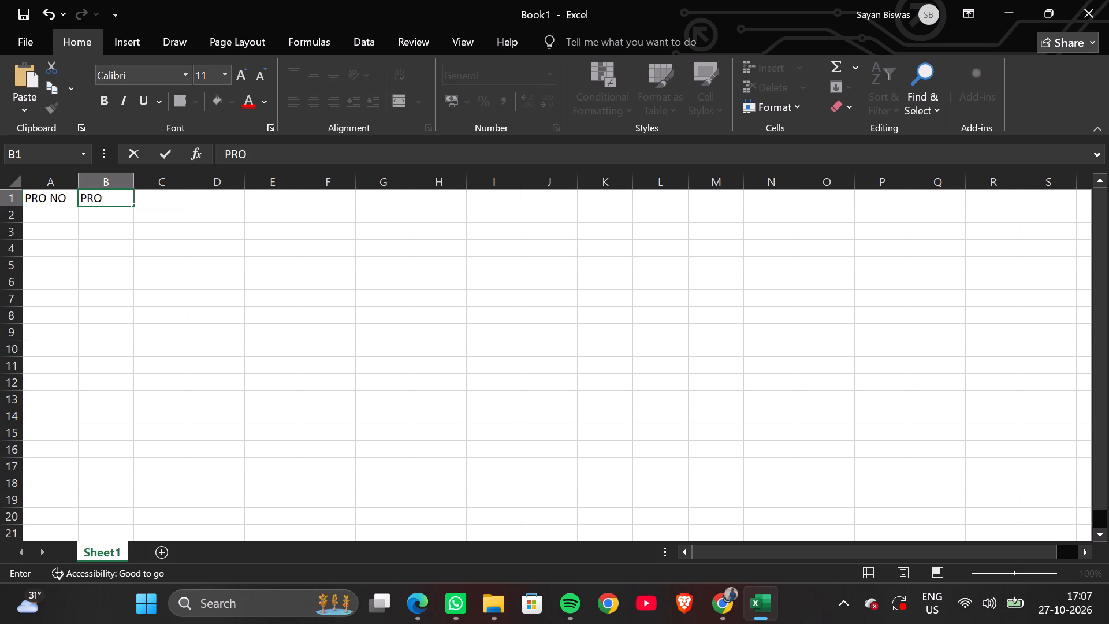
key("BackSpace")
key("BackSpace")
key("r")
type("OTO")
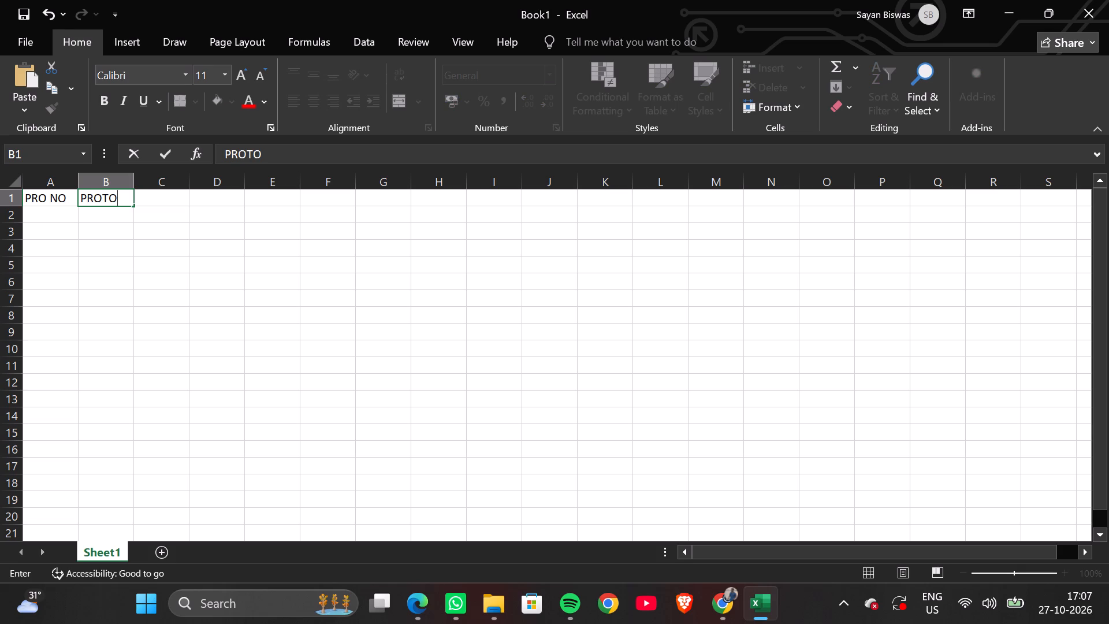
type("TYPE")
key("space")
type("TITLE")
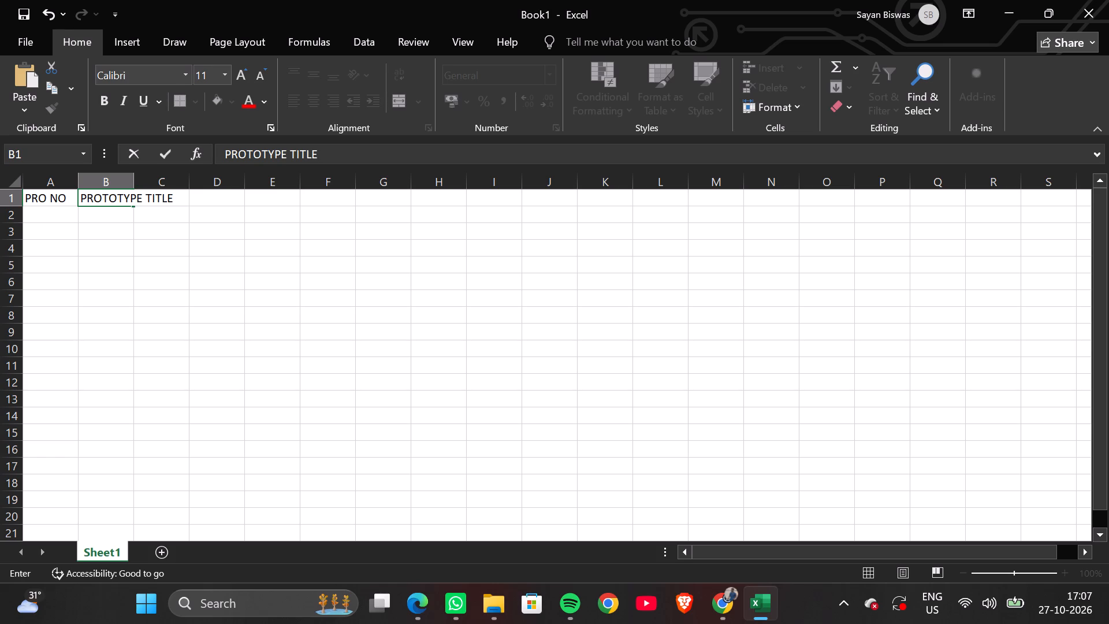
Change the header in cell A1 to PROTOTYPE NO.
left_click(49, 198)
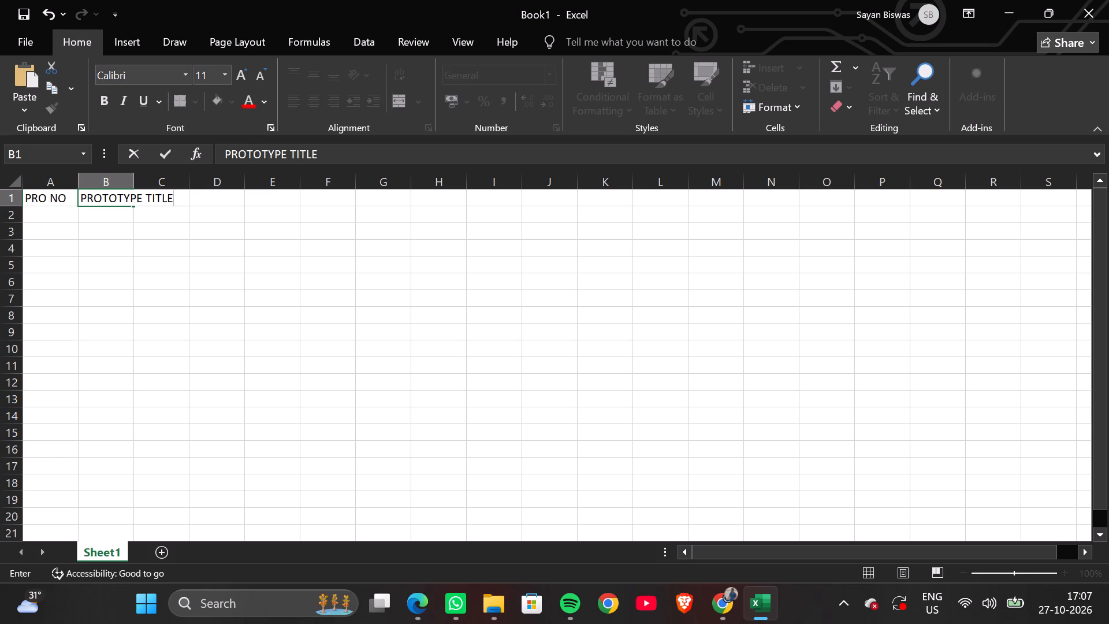
double_click(49, 198)
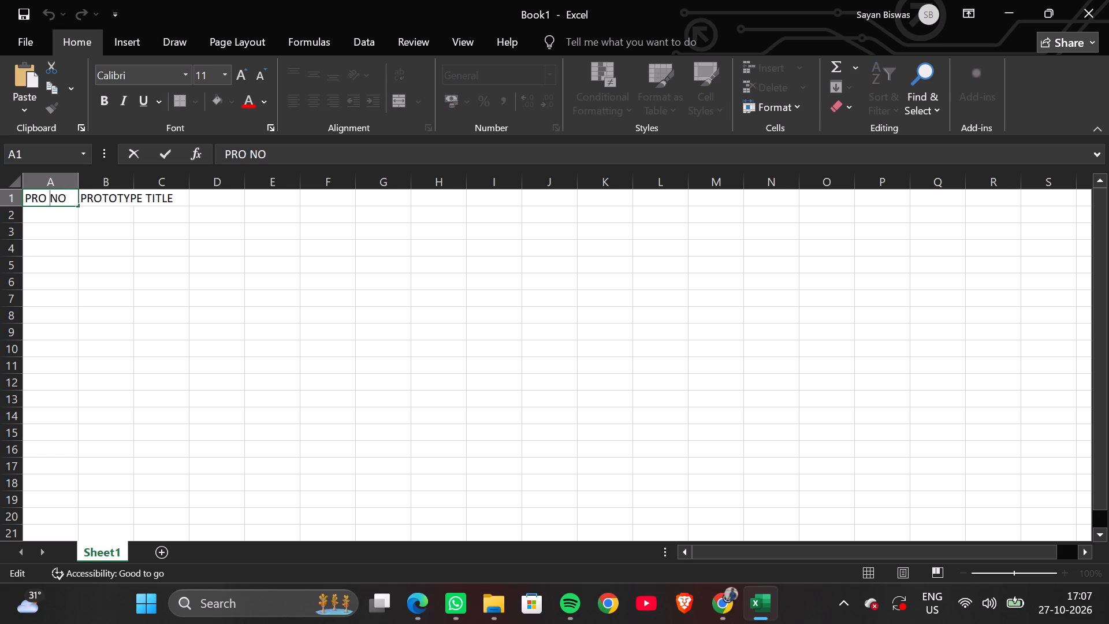
key("BackSpace")
type("TOTY")
type("PE")
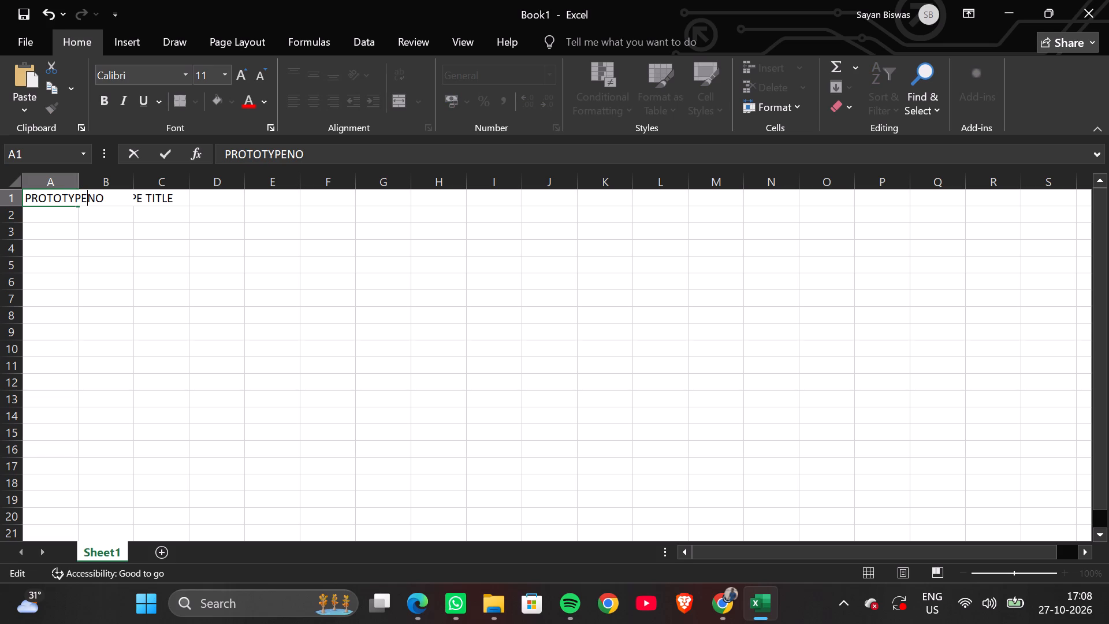
key("space")
Widen column A just enough to fit the PROTOTYPE NO header.
left_click(77, 187)
left_click_drag(77, 184, 124, 172)
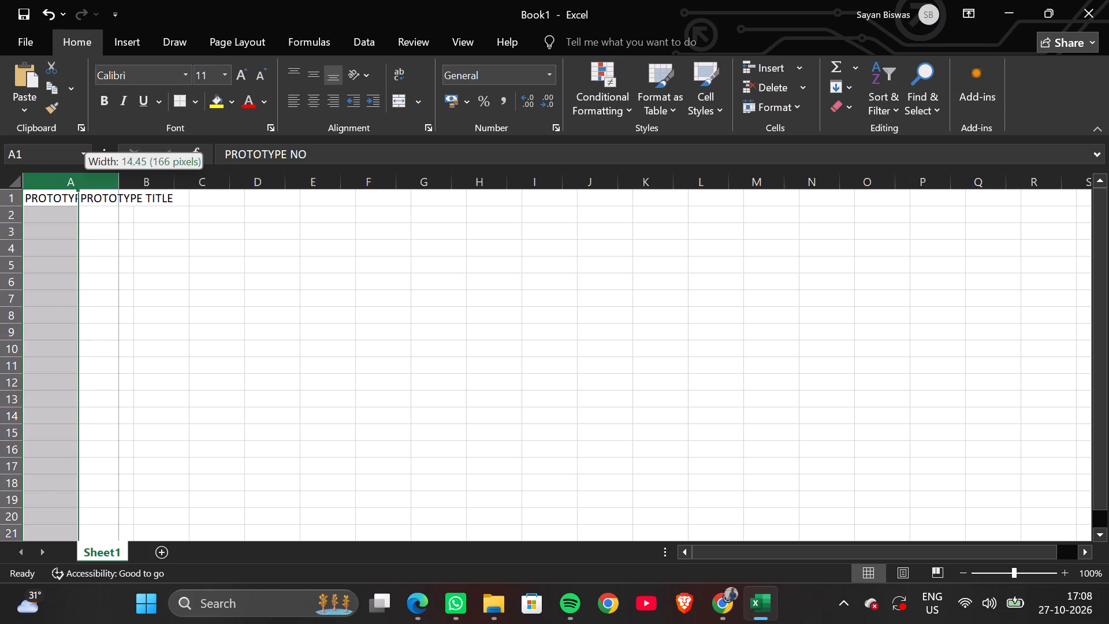
left_click_drag(124, 172, 130, 166)
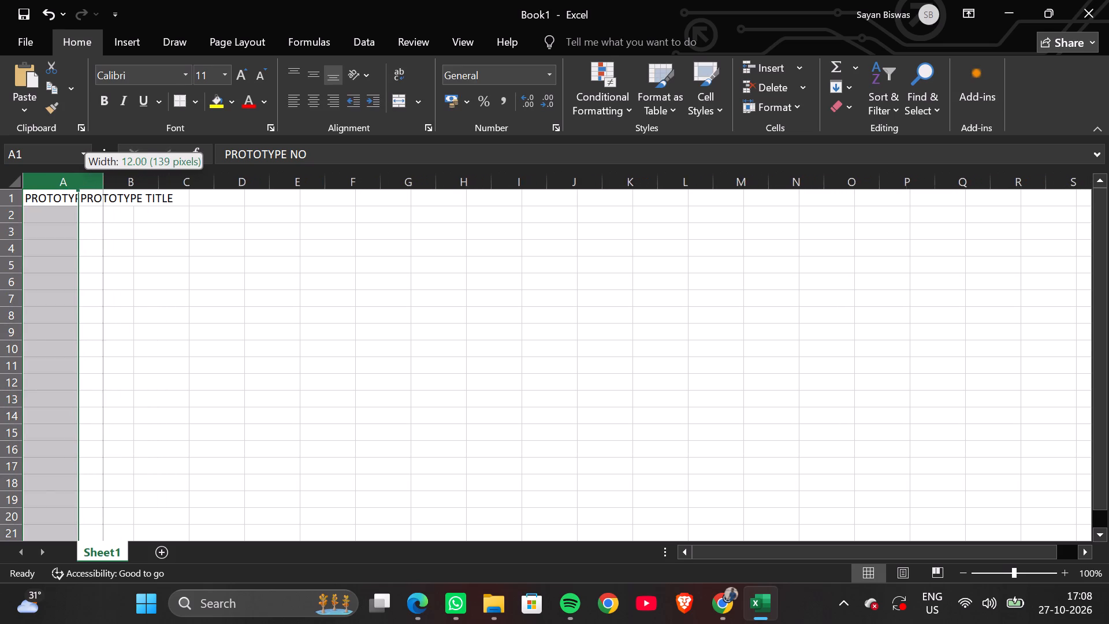
left_click_drag(130, 166, 144, 168)
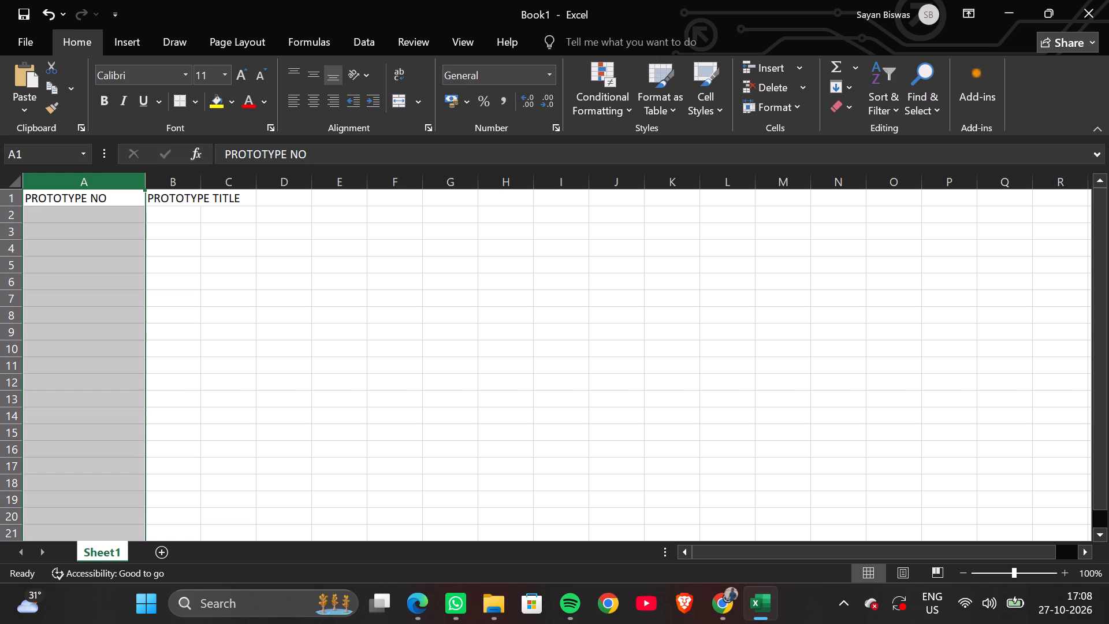
left_click_drag(146, 177, 127, 184)
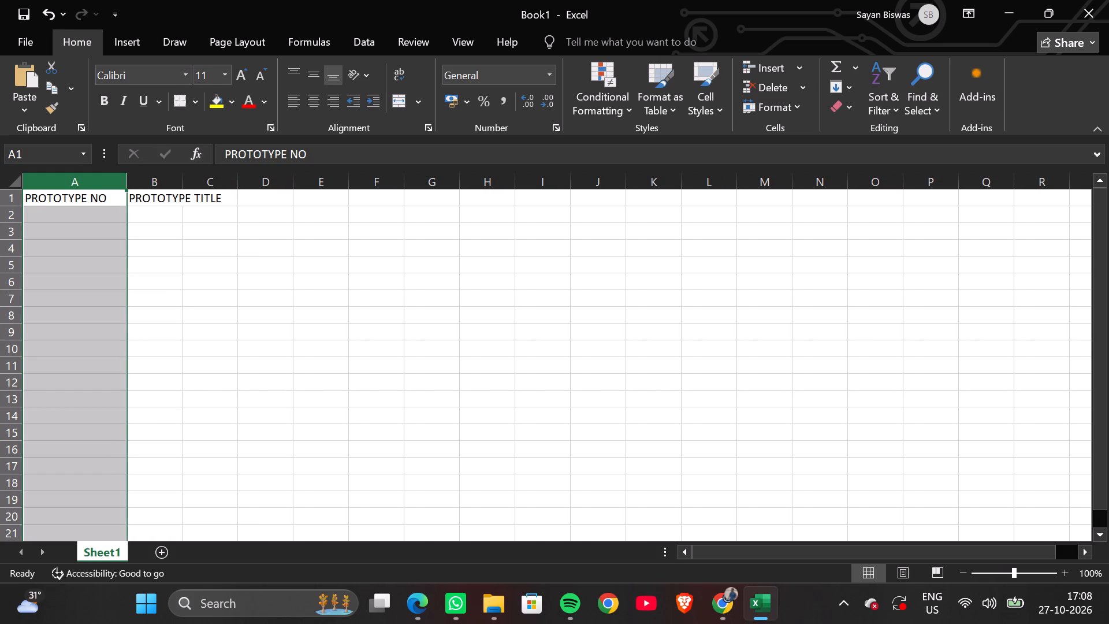
Widen column B to about 95 and column C to about 52 to make room for long entries.
left_click_drag(180, 182, 647, 204)
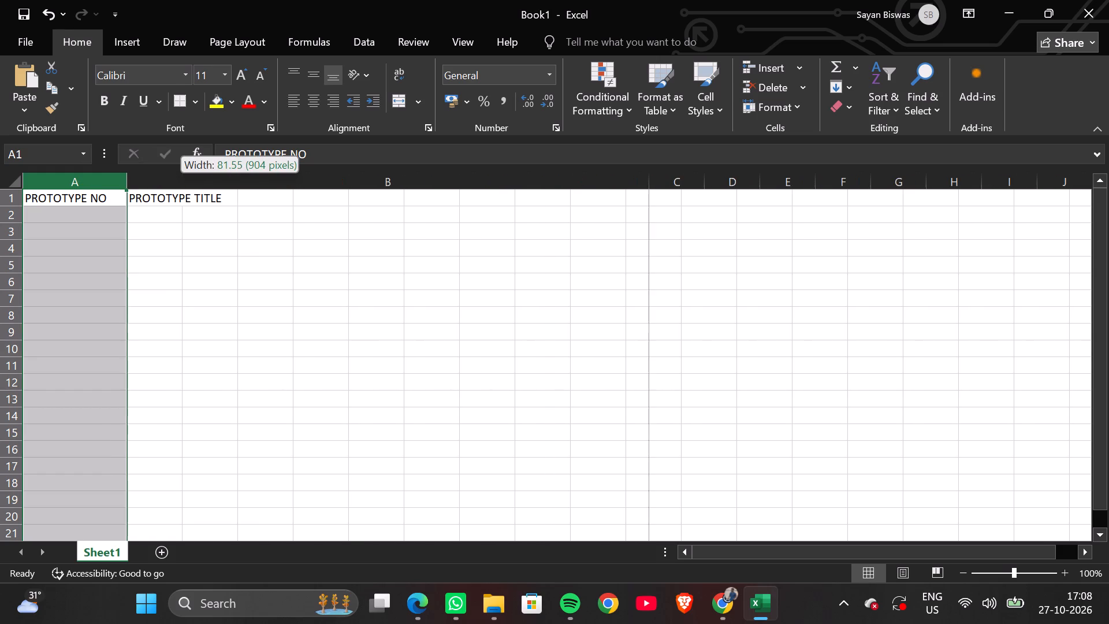
left_click_drag(647, 204, 735, 206)
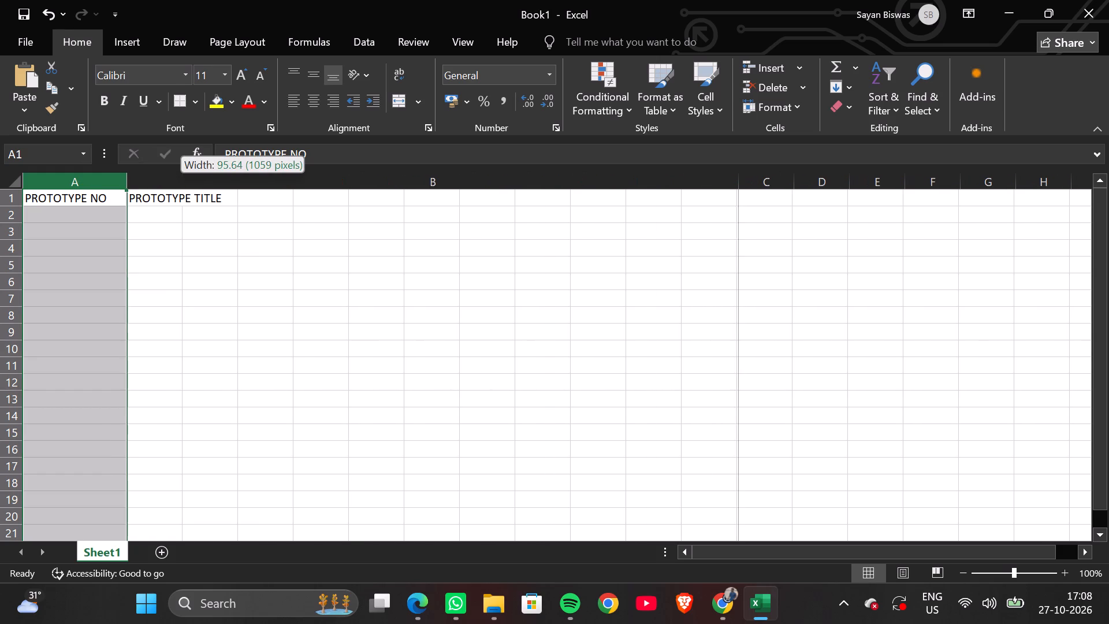
left_click_drag(735, 206, 732, 210)
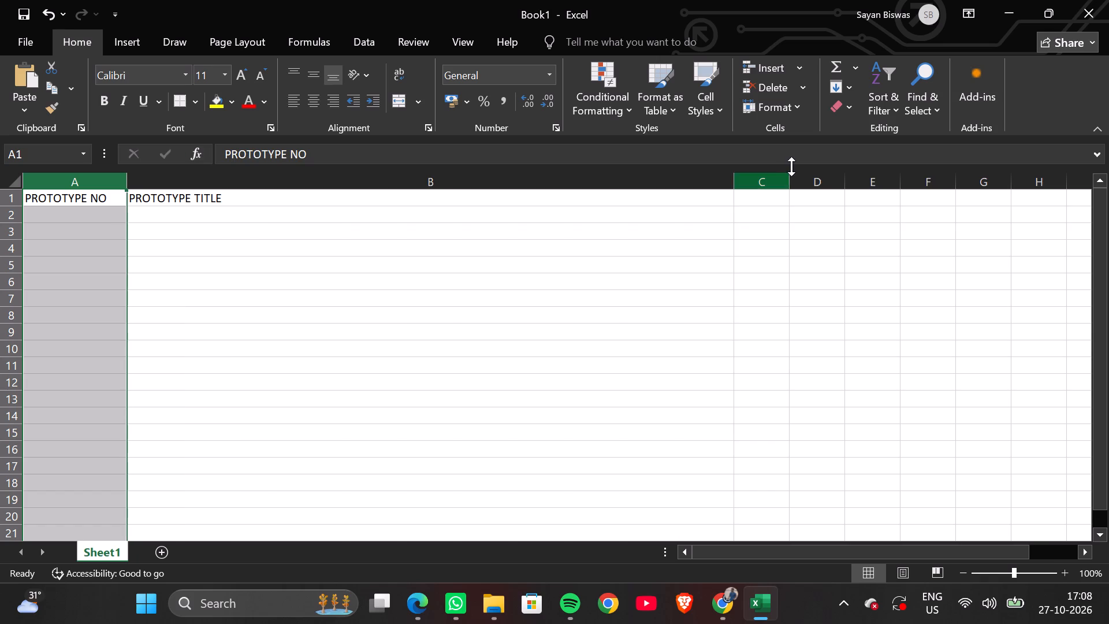
left_click_drag(788, 178, 984, 176)
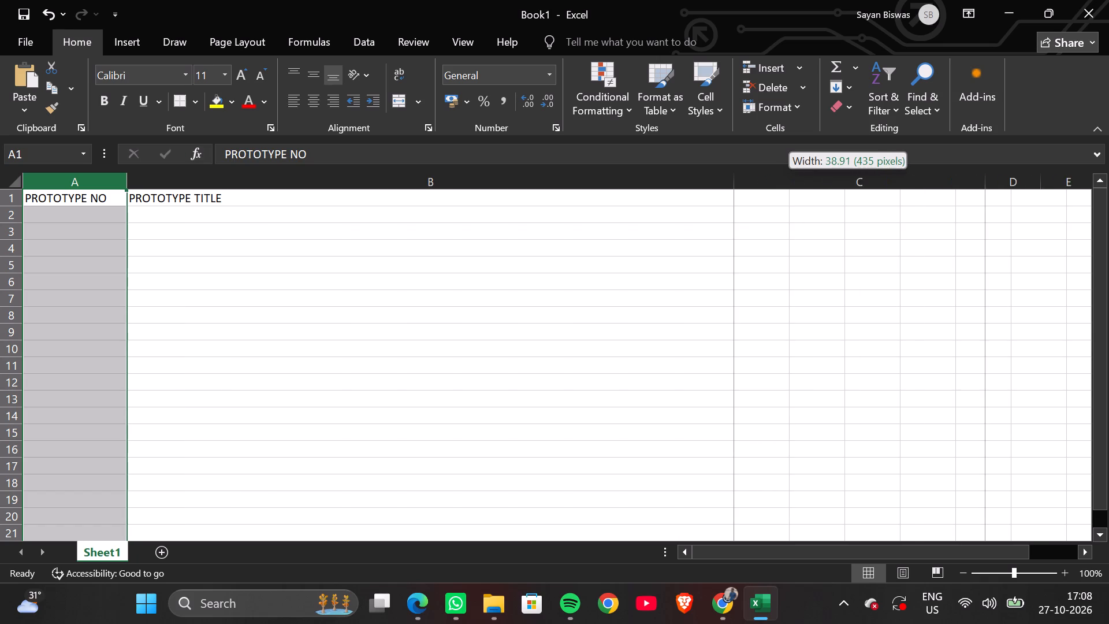
left_click_drag(984, 176, 1108, 173)
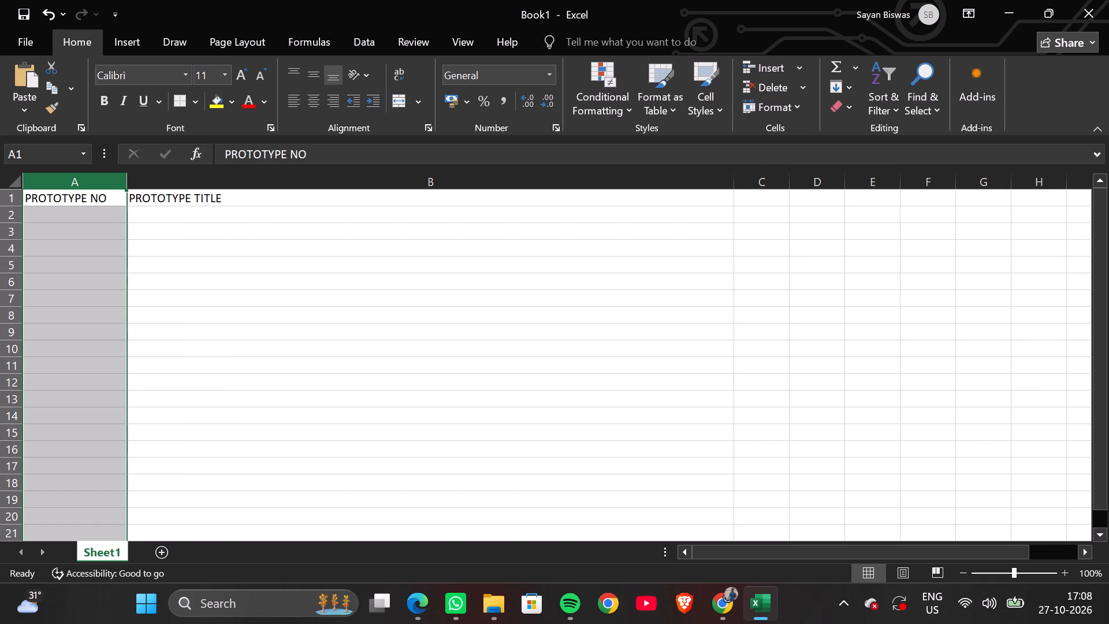
left_click_drag(788, 183, 1074, 189)
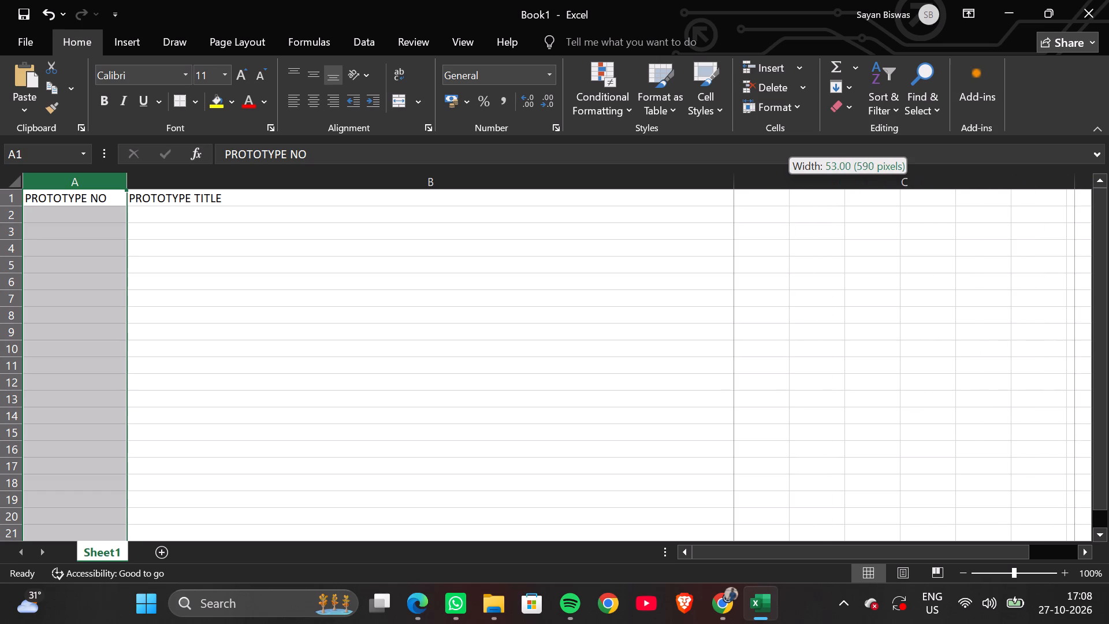
left_click_drag(1074, 189, 1066, 196)
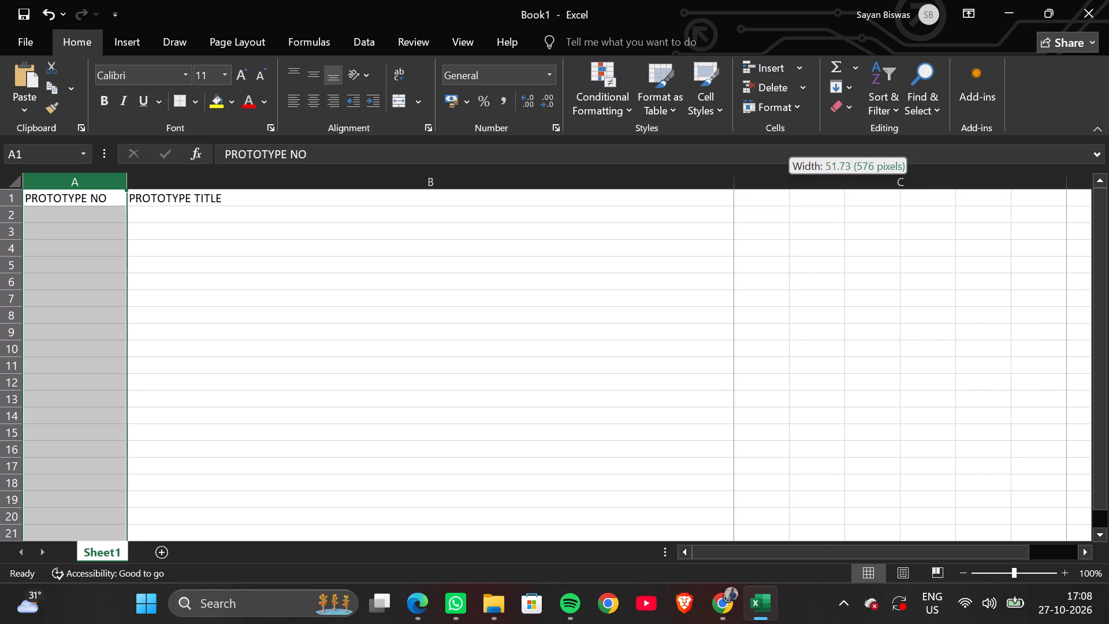
left_click_drag(1066, 196, 1065, 196)
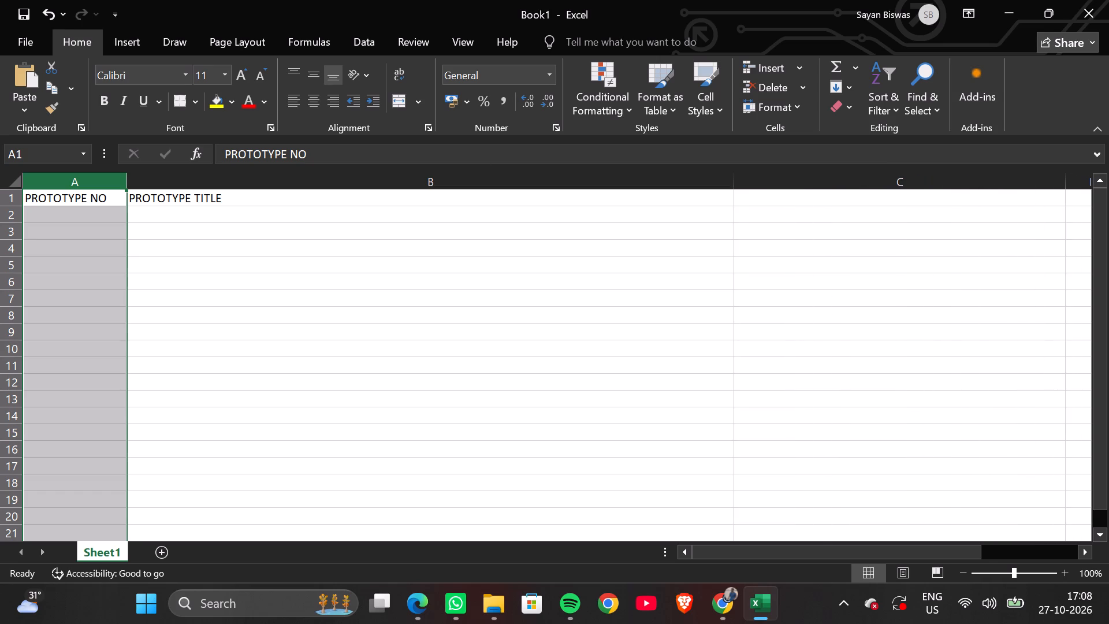
Enter the column header AUTHOR in cell C1.
left_click(784, 199)
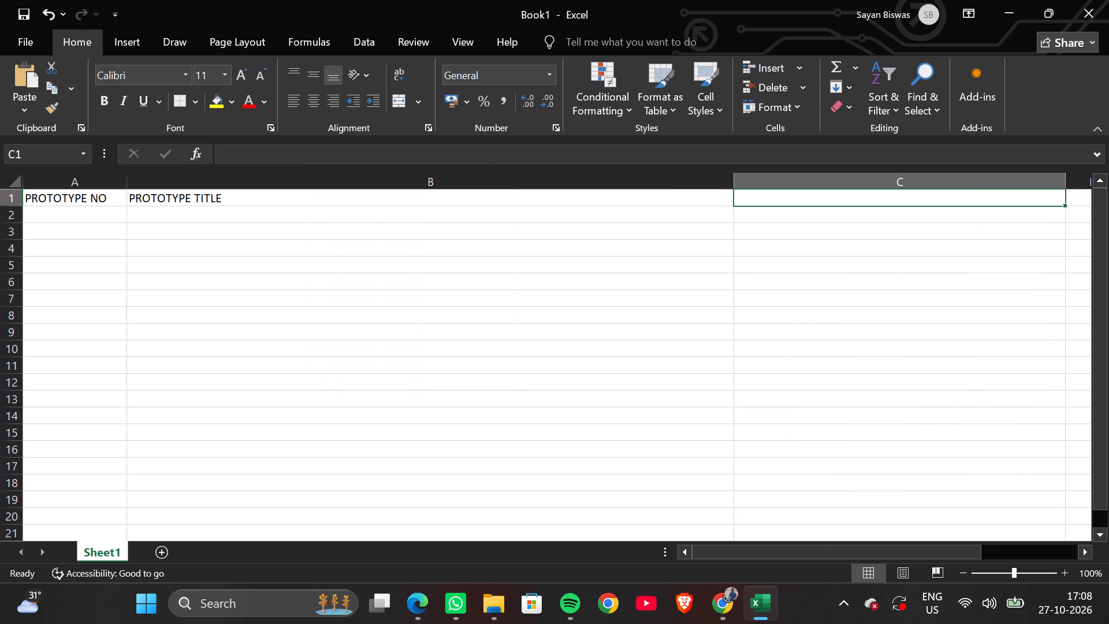
type("AUTHOR")
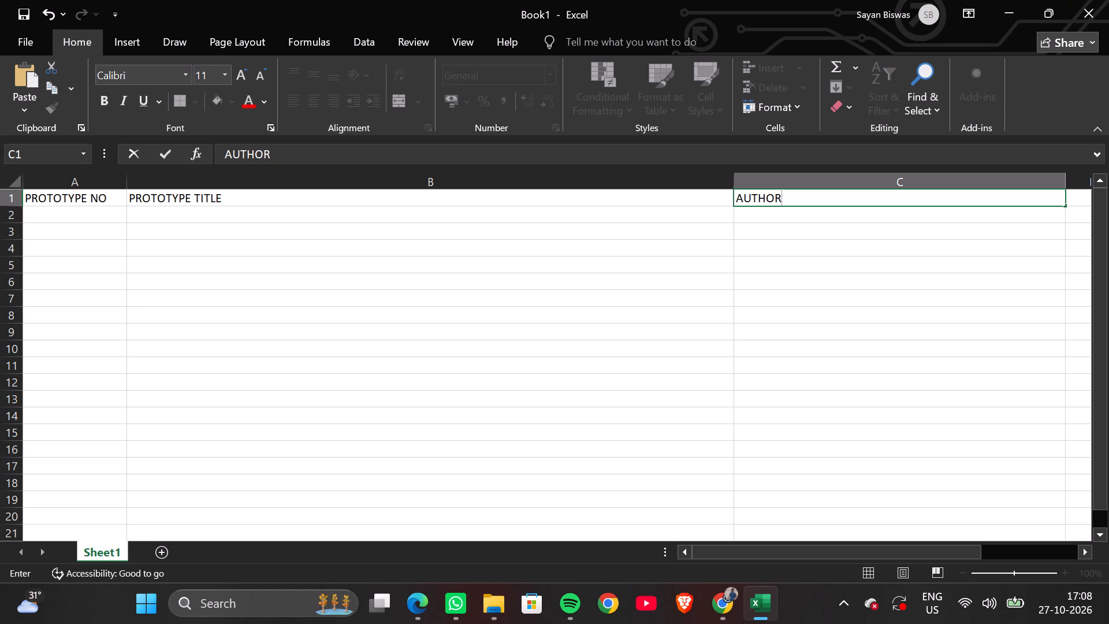
Number the prototype rows by entering PT 1 in cell A2 and filling the series down to PT 8 in A9.
left_click(104, 214)
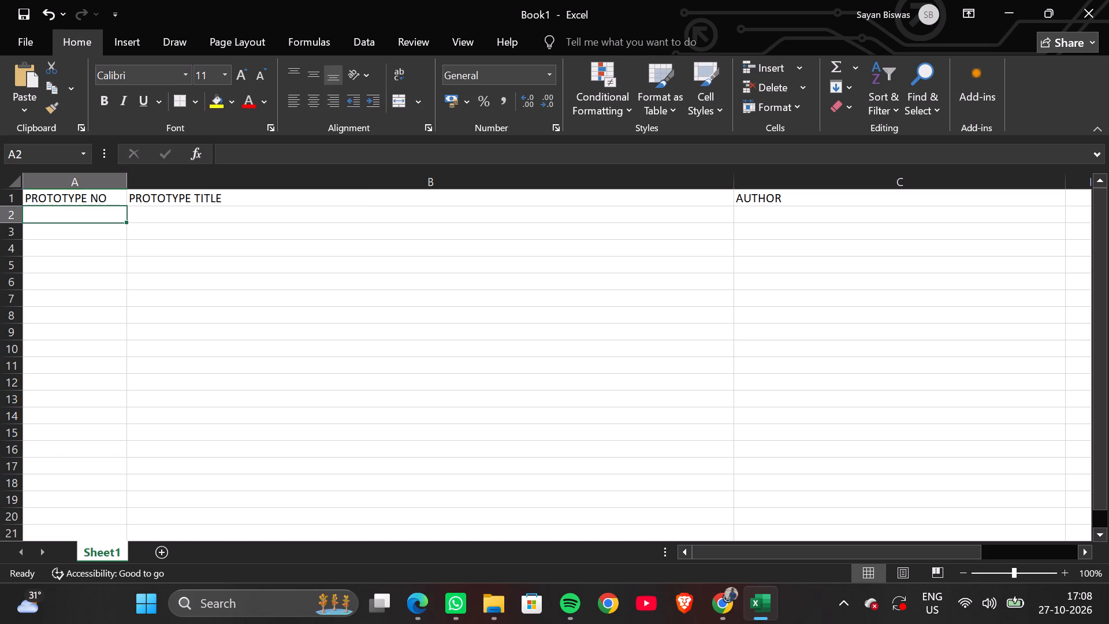
type("PR 1")
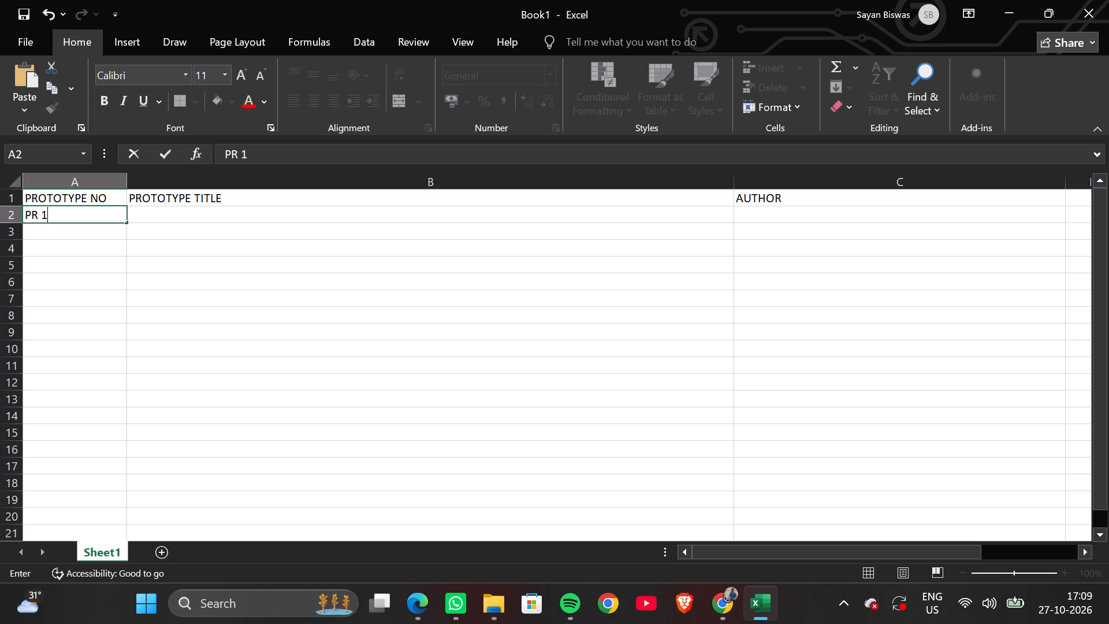
key("BackSpace")
key("BackSpace")
key("BackSpace")
type("T 1")
left_click_drag(126, 220, 117, 311)
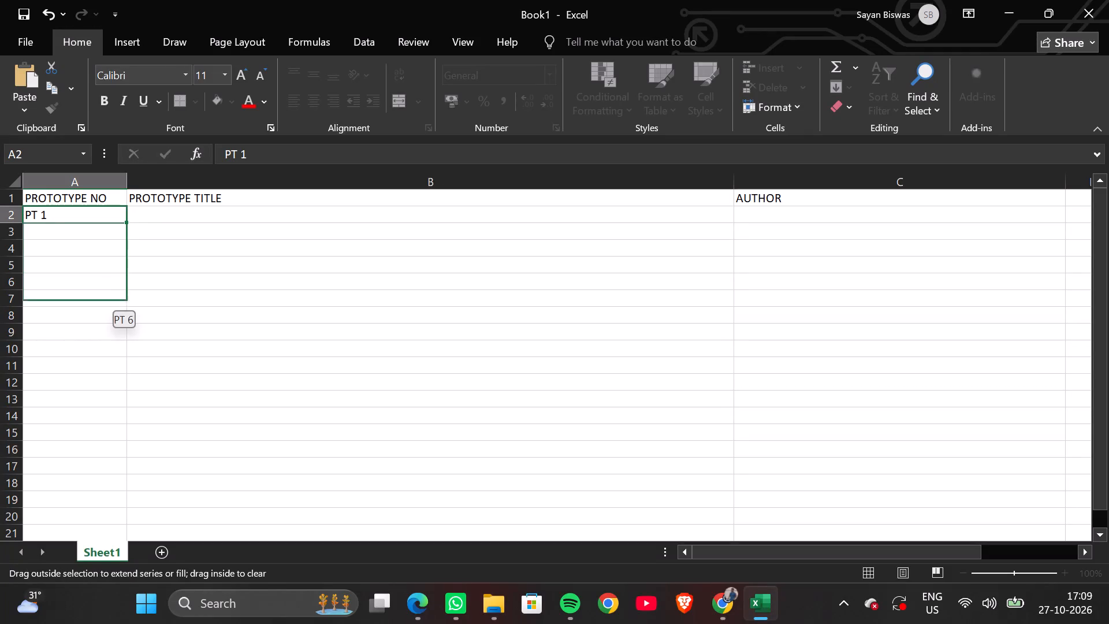
left_click_drag(117, 311, 119, 340)
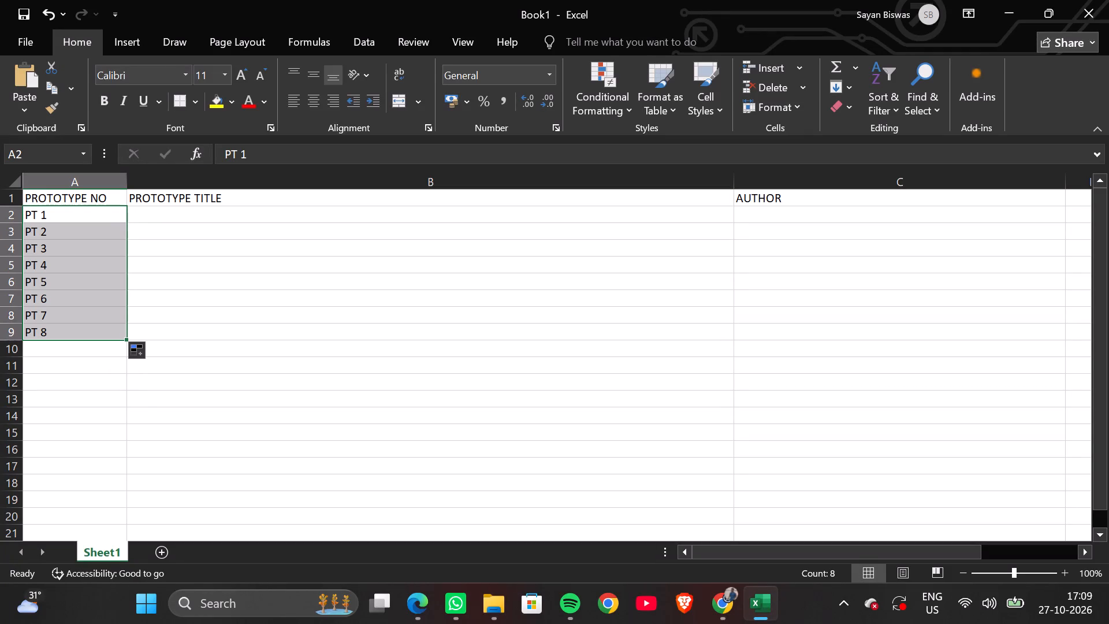
Copy the full title of the Portable Hemodialysis Prototype document from Chrome and paste it into cell B2 of the Excel workbook.
left_click(177, 217)
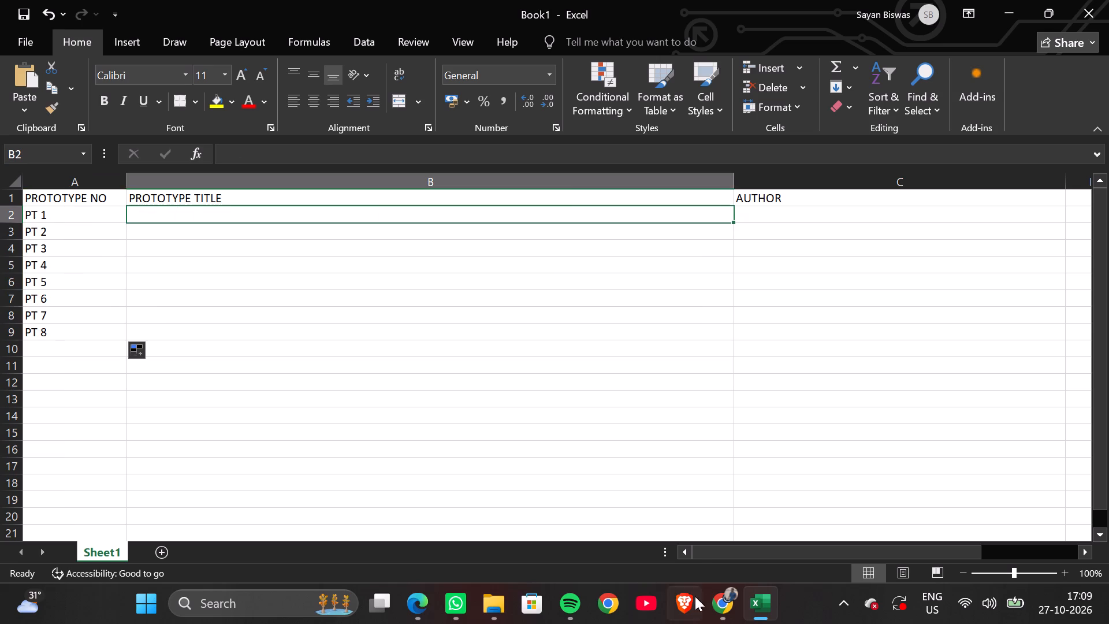
left_click(727, 537)
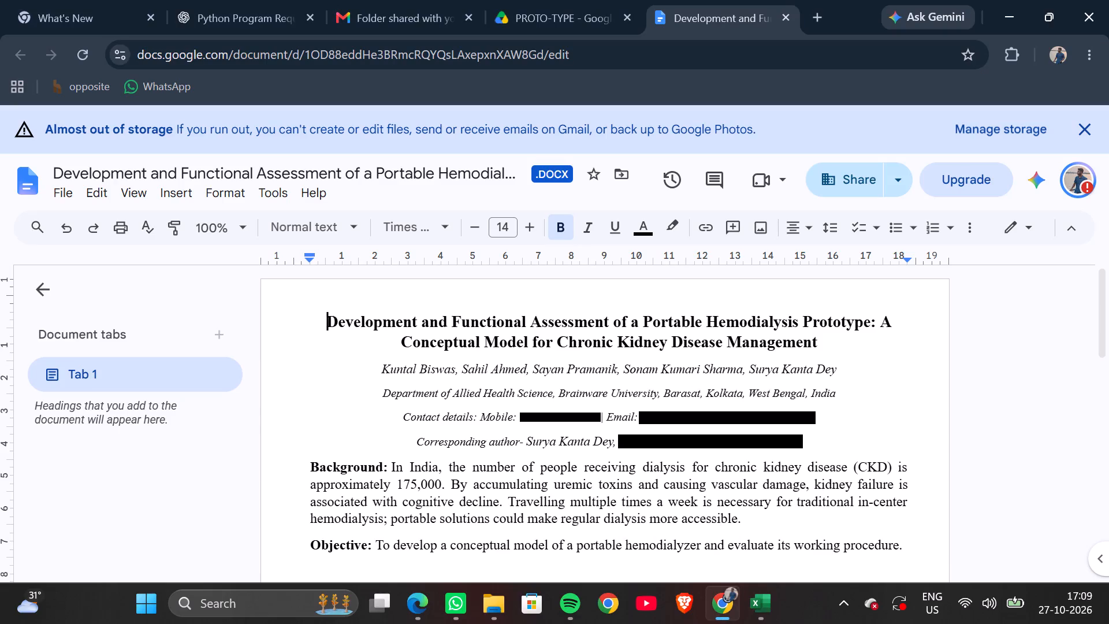
left_click_drag(326, 318, 769, 344)
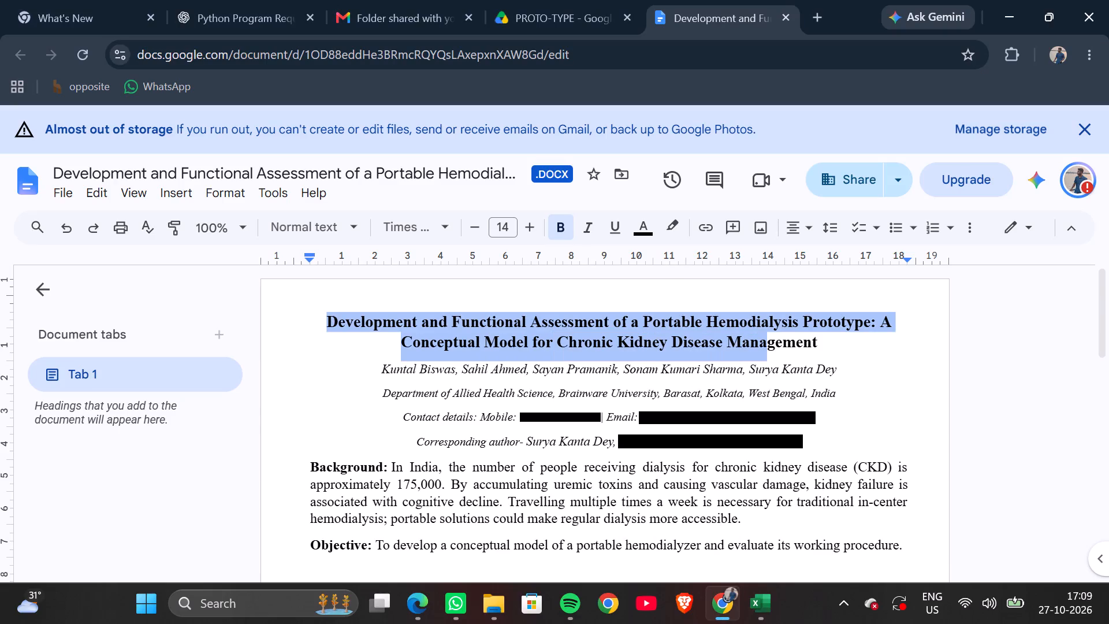
left_click_drag(769, 344, 819, 347)
key("ctrl+c")
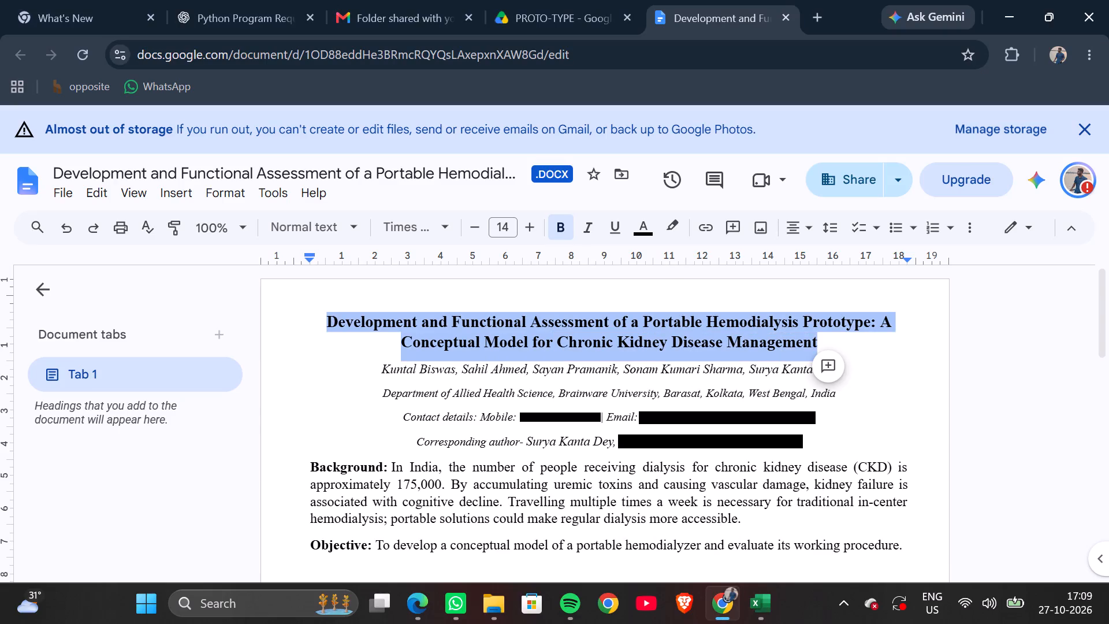
left_click(761, 608)
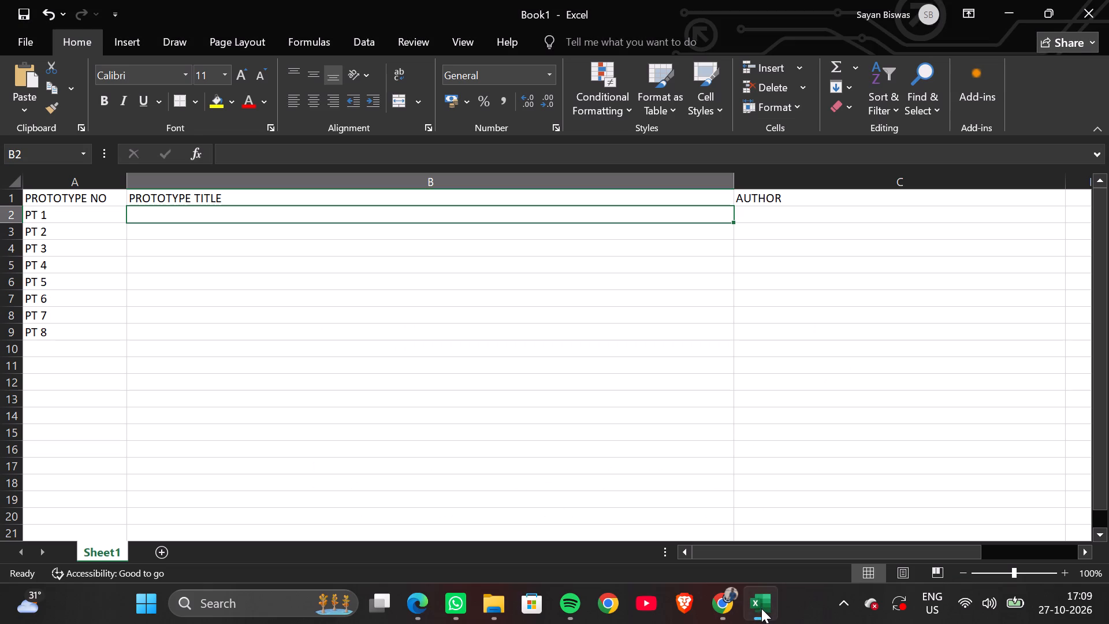
left_click(235, 211)
left_click(235, 211)
key("ctrl+v")
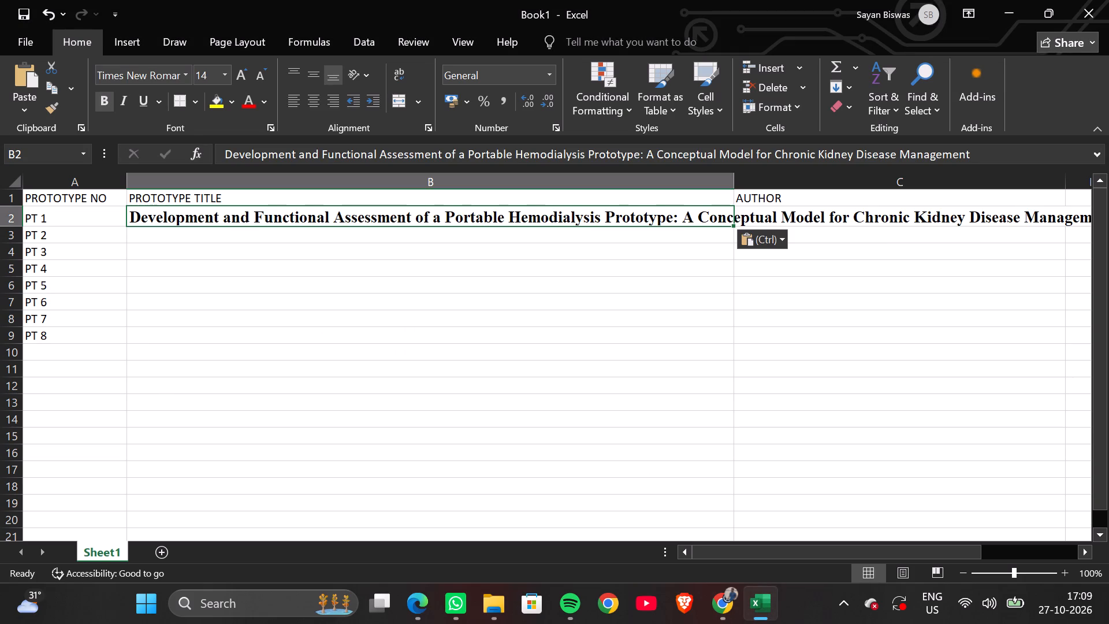
Set the font size of the Portable Hemodialysis Prototype title in cell B2 to 11.
double_click(134, 218)
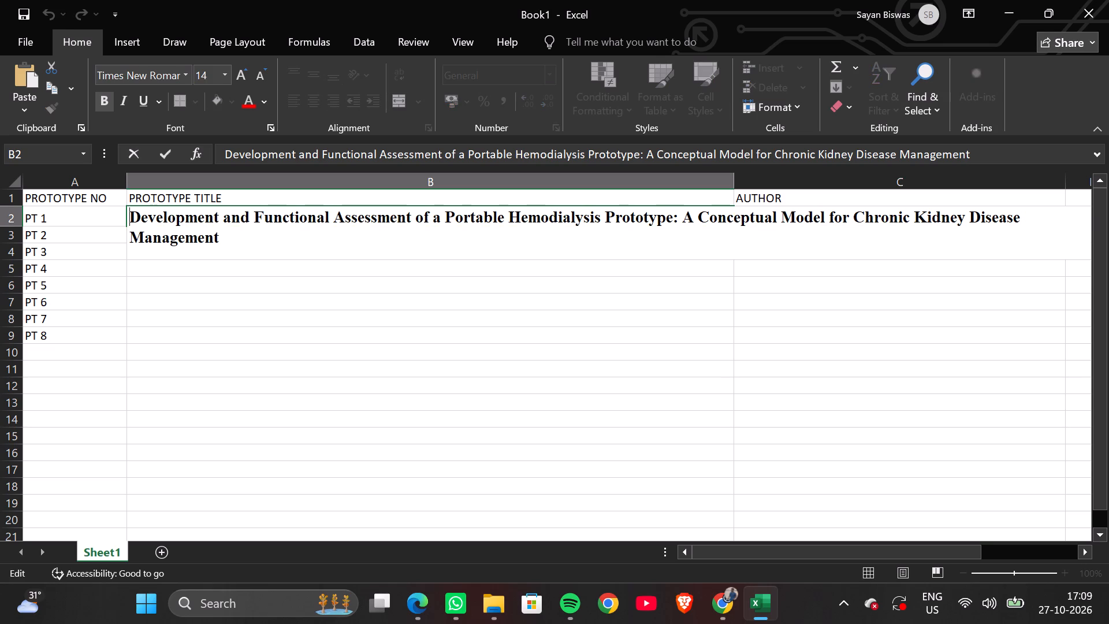
left_click_drag(131, 215, 222, 236)
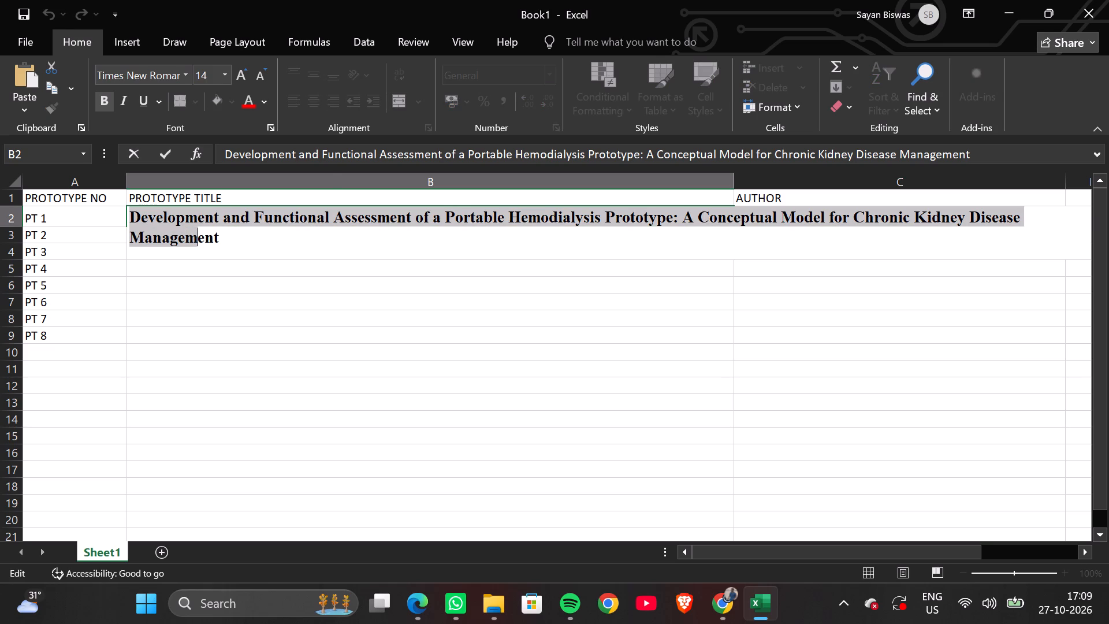
left_click_drag(222, 236, 226, 235)
left_click(323, 187)
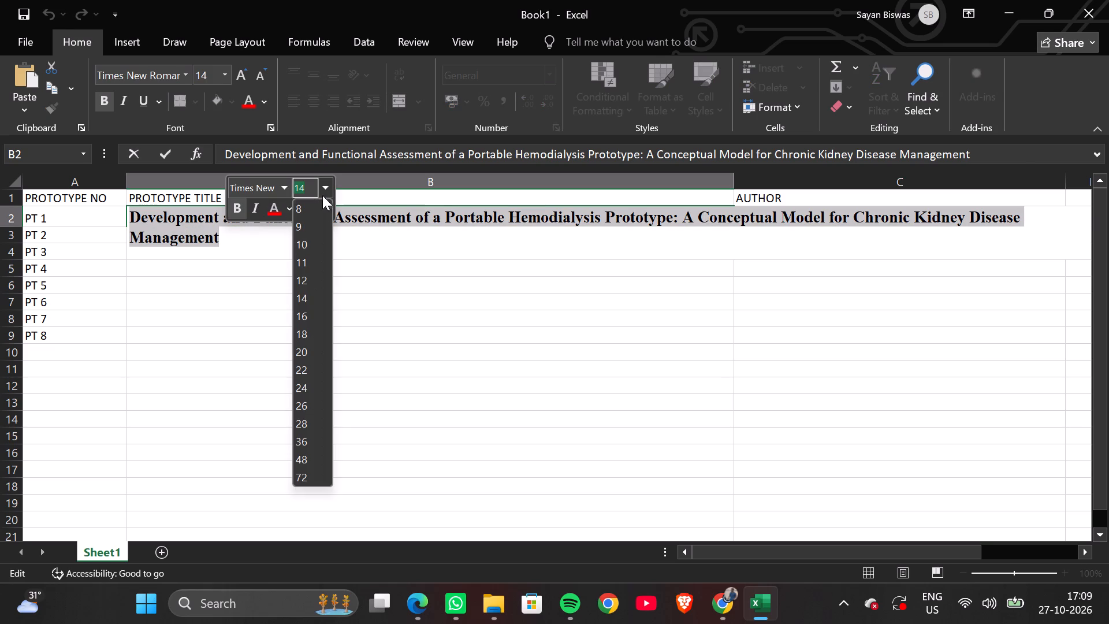
left_click(303, 259)
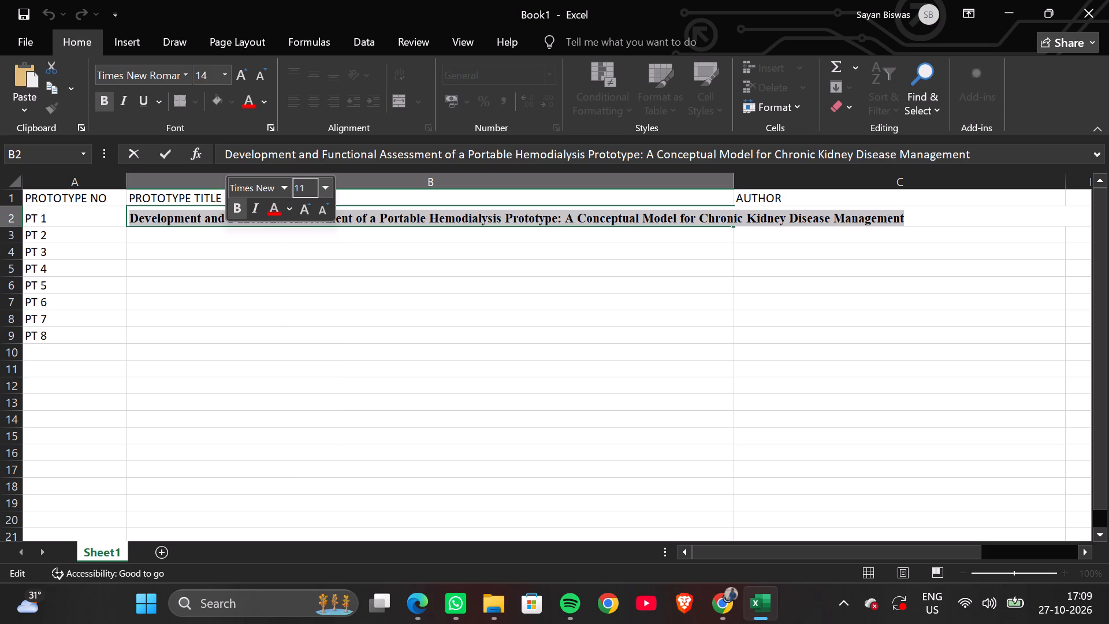
Widen column B so the full bold title in cell B2 fits inside it.
left_click(716, 184)
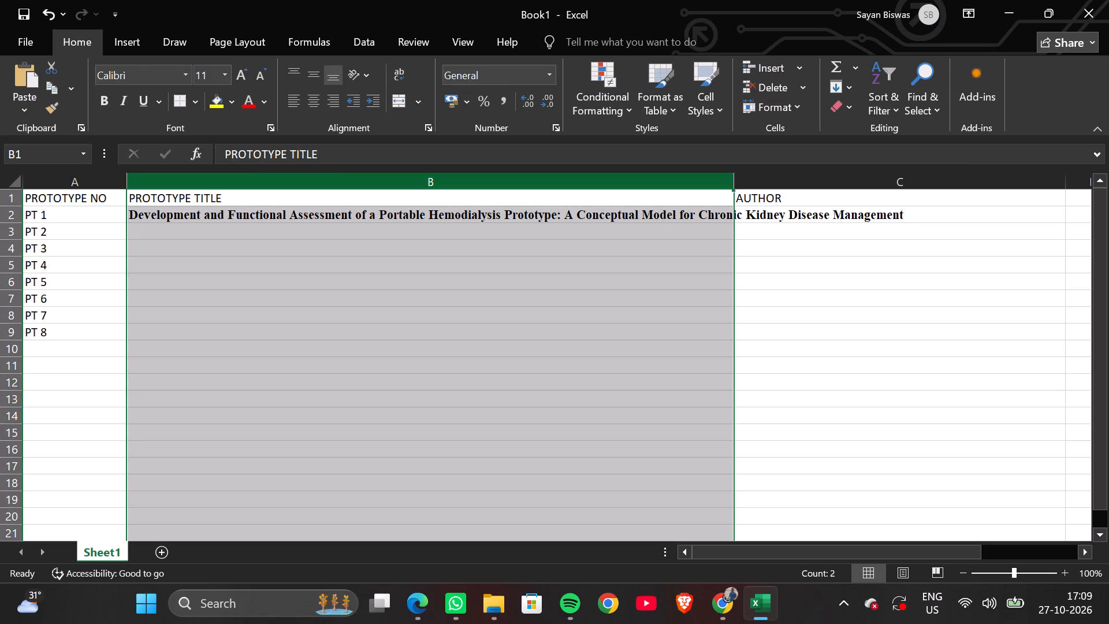
left_click(719, 186)
left_click_drag(735, 181, 898, 181)
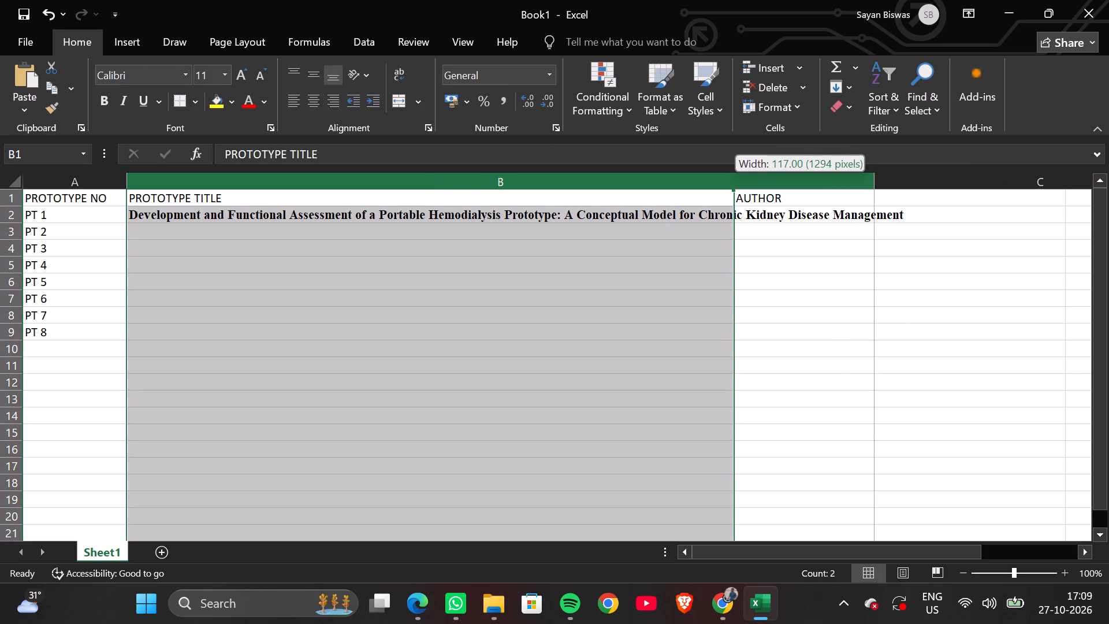
left_click_drag(898, 181, 913, 184)
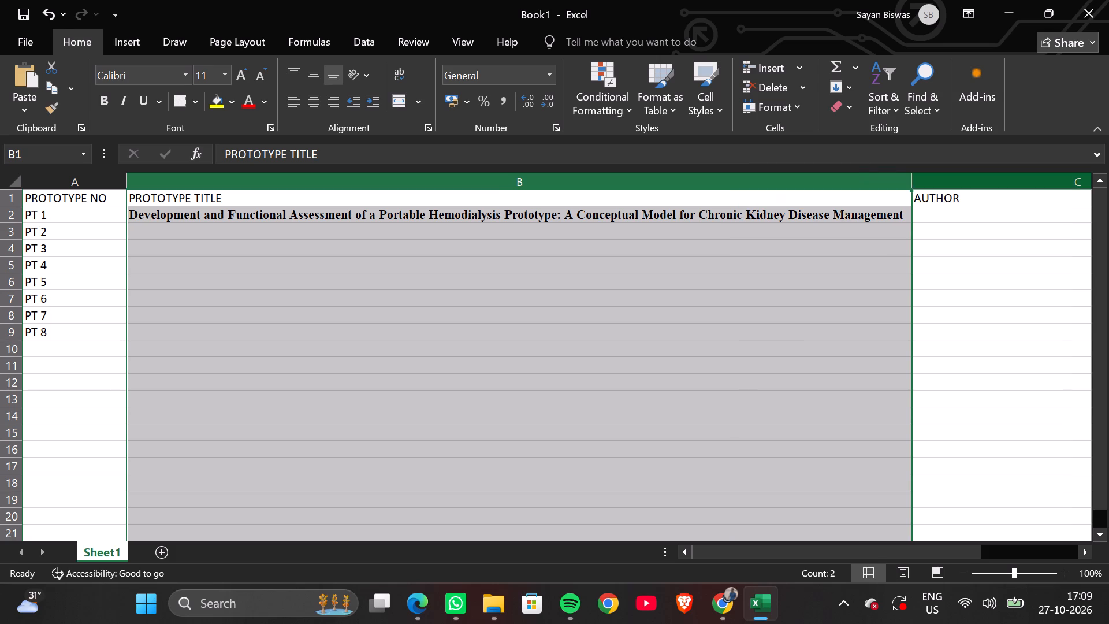
Copy the author line of the Portable Hemodialysis Prototype document from Chrome and paste it into cell C2 of the Excel workbook.
left_click(944, 211)
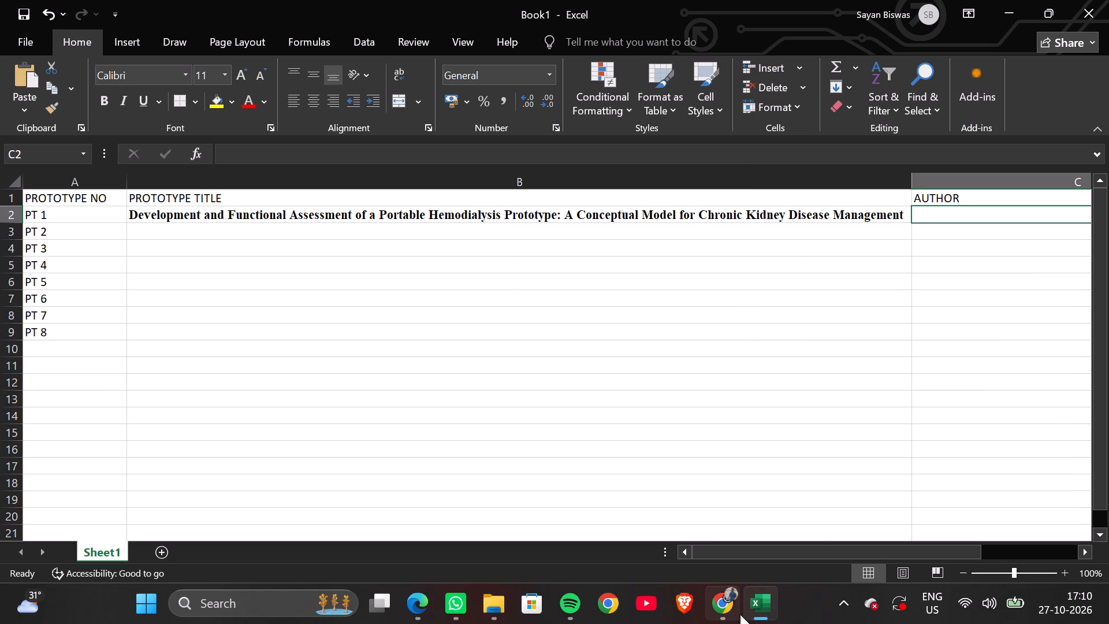
left_click(716, 512)
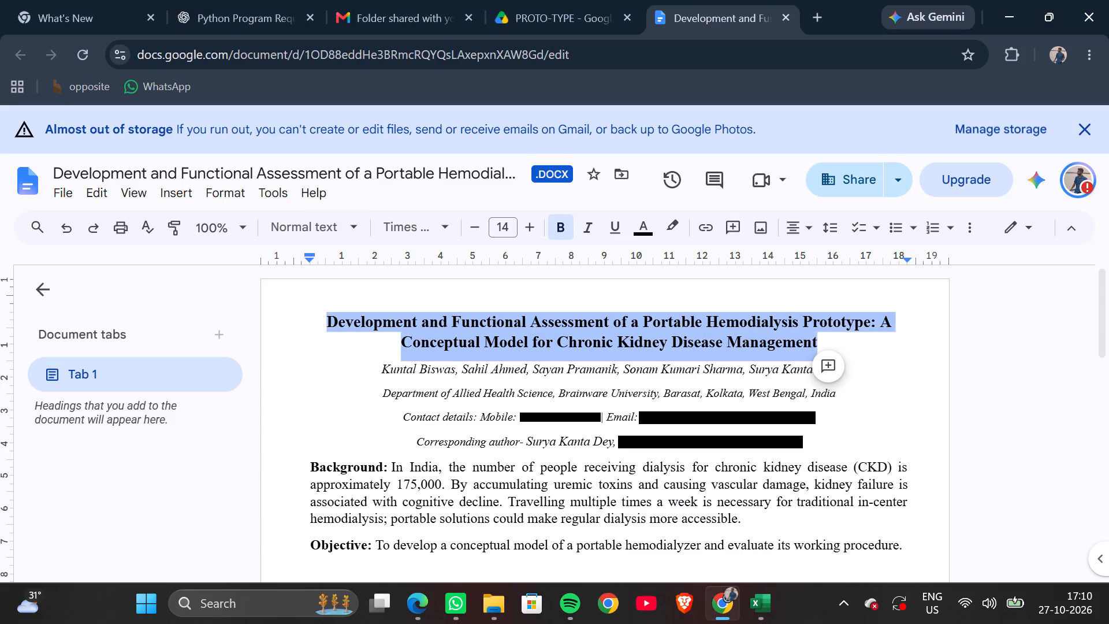
left_click_drag(380, 370, 789, 372)
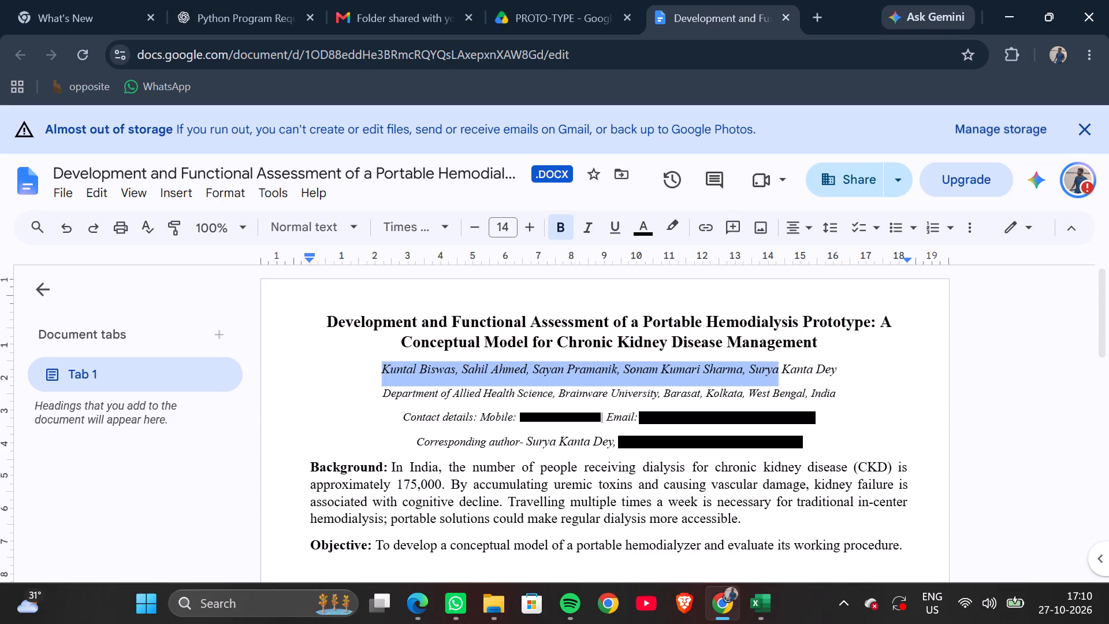
left_click_drag(789, 372, 847, 363)
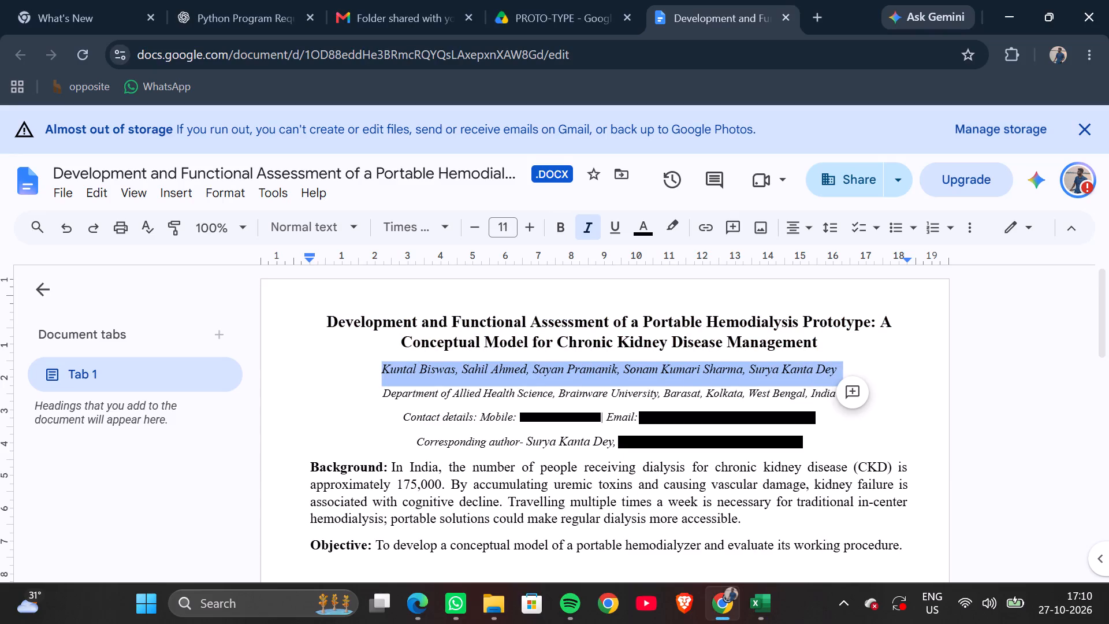
key("ctrl+c")
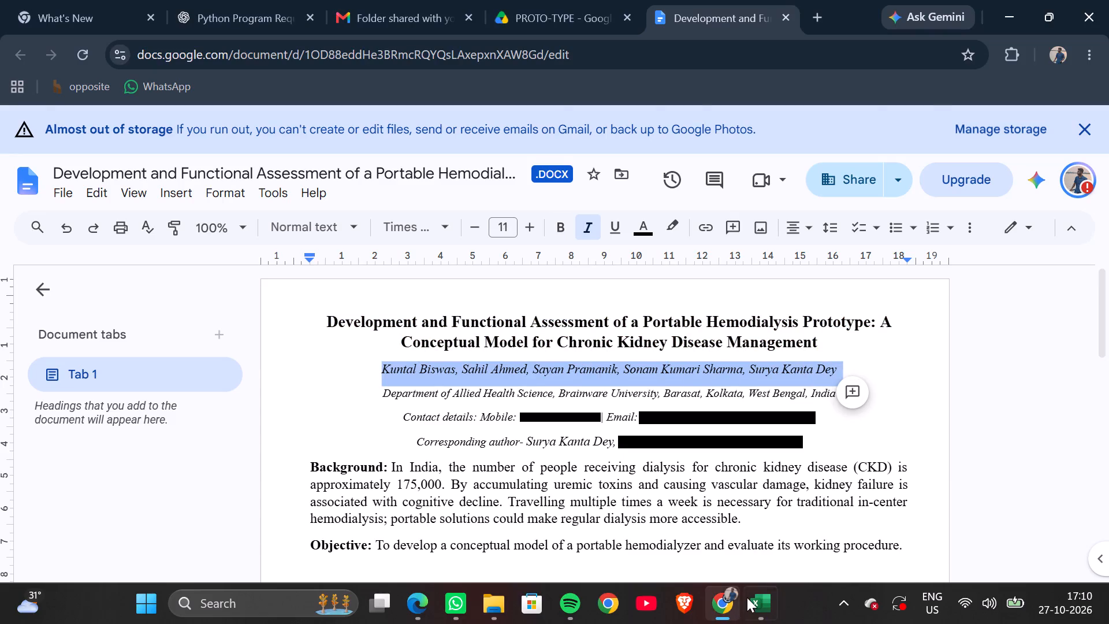
left_click(753, 599)
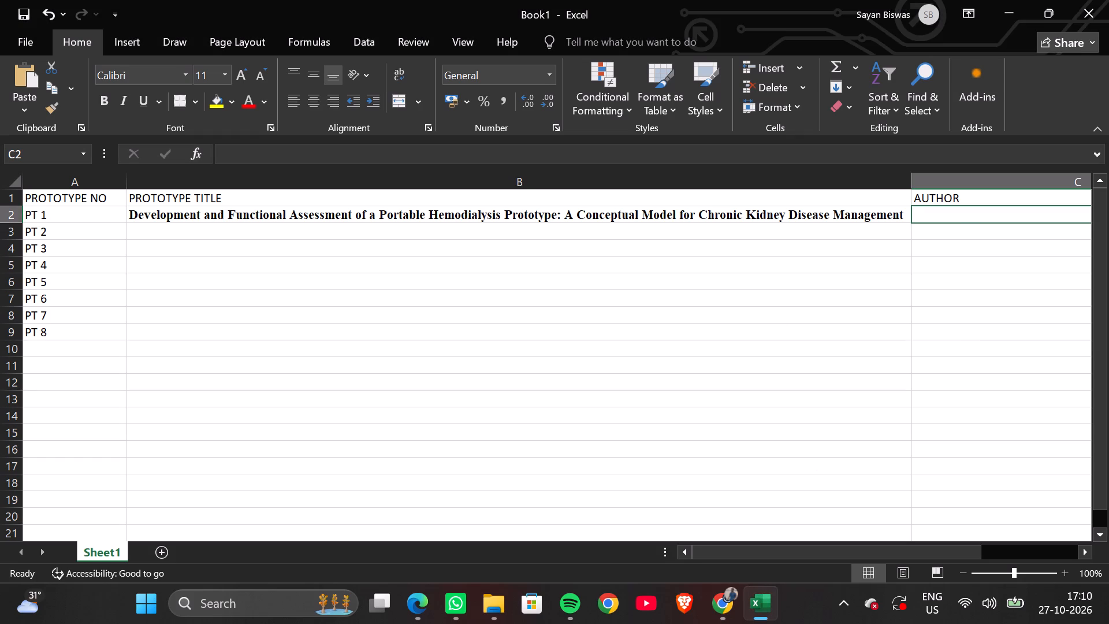
left_click(934, 217)
key("ctrl+v")
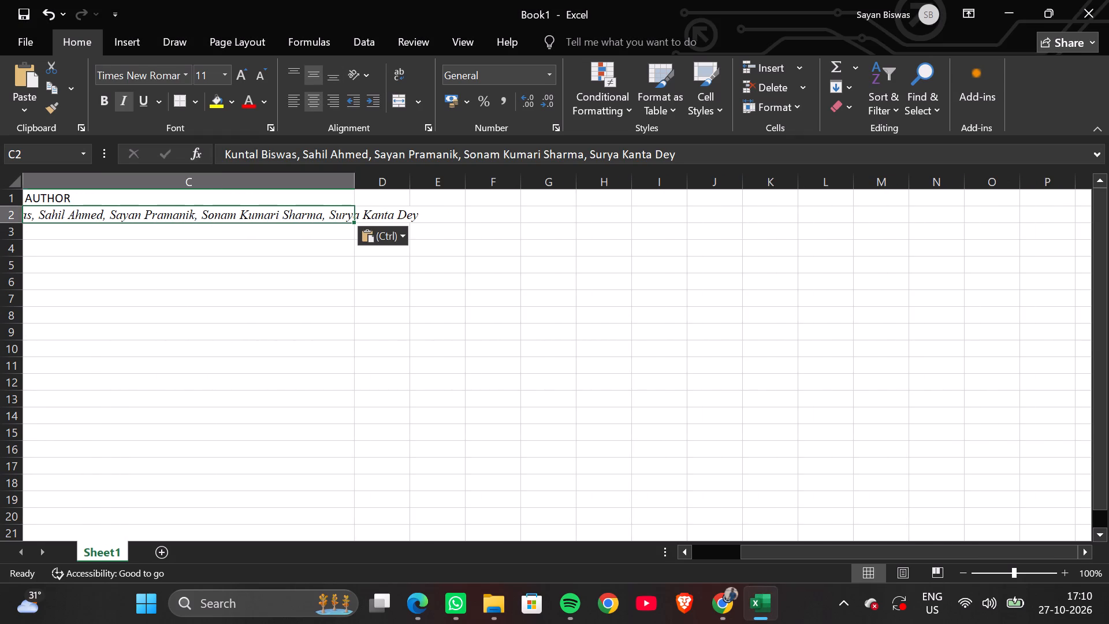
Widen column C until the whole author list in cell C2 fits inside it.
left_click(683, 544)
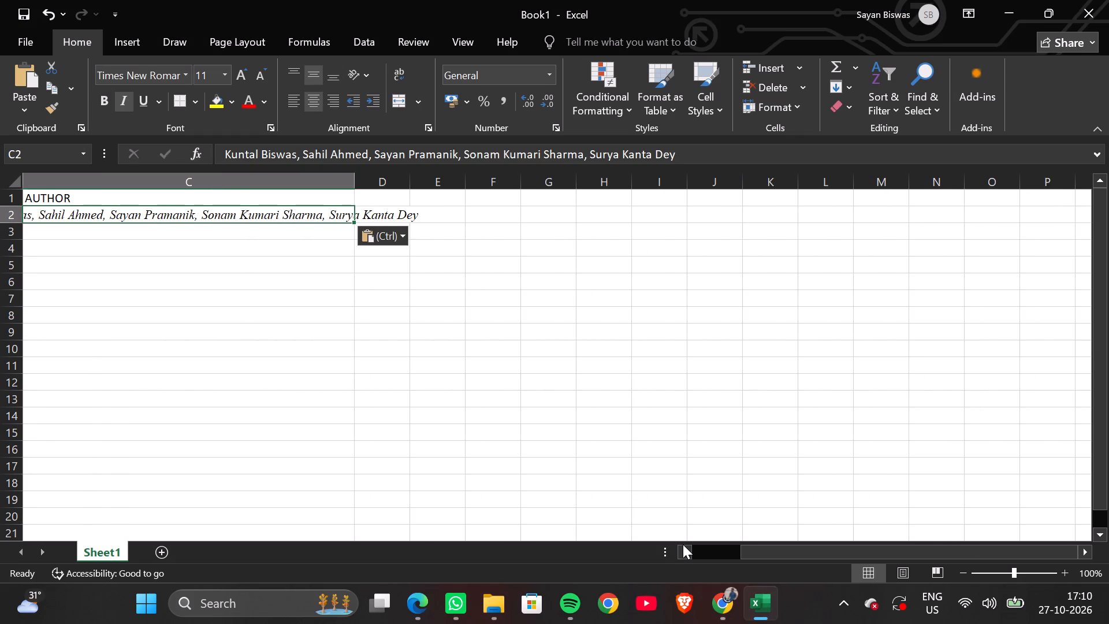
double_click(683, 544)
left_click(341, 177)
left_click_drag(355, 179, 388, 183)
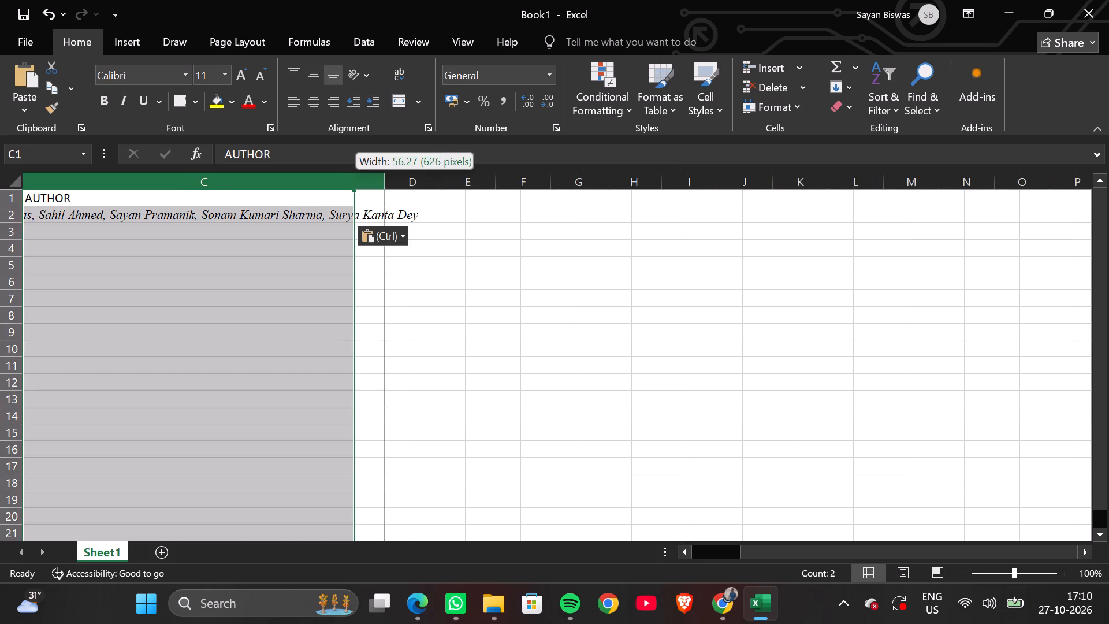
left_click_drag(388, 183, 424, 184)
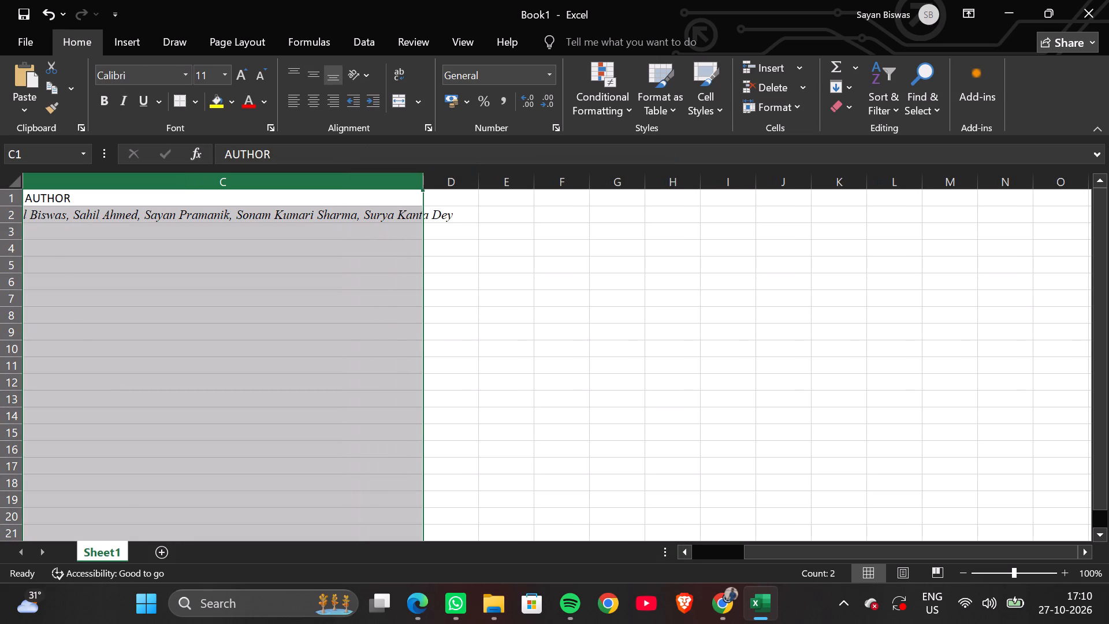
left_click_drag(424, 184, 480, 189)
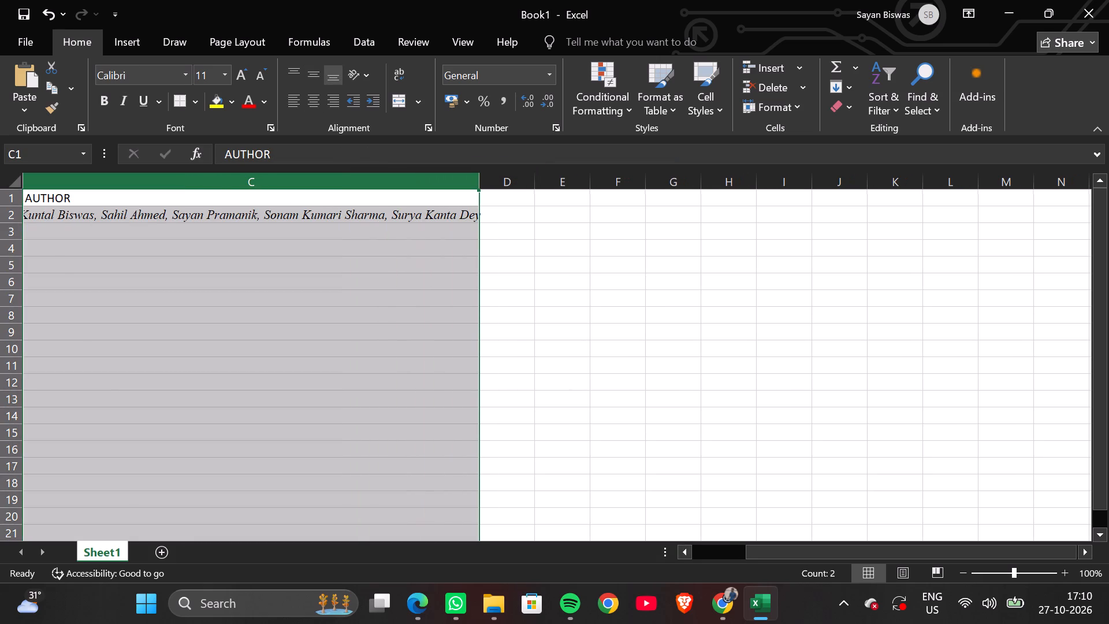
left_click_drag(480, 189, 506, 184)
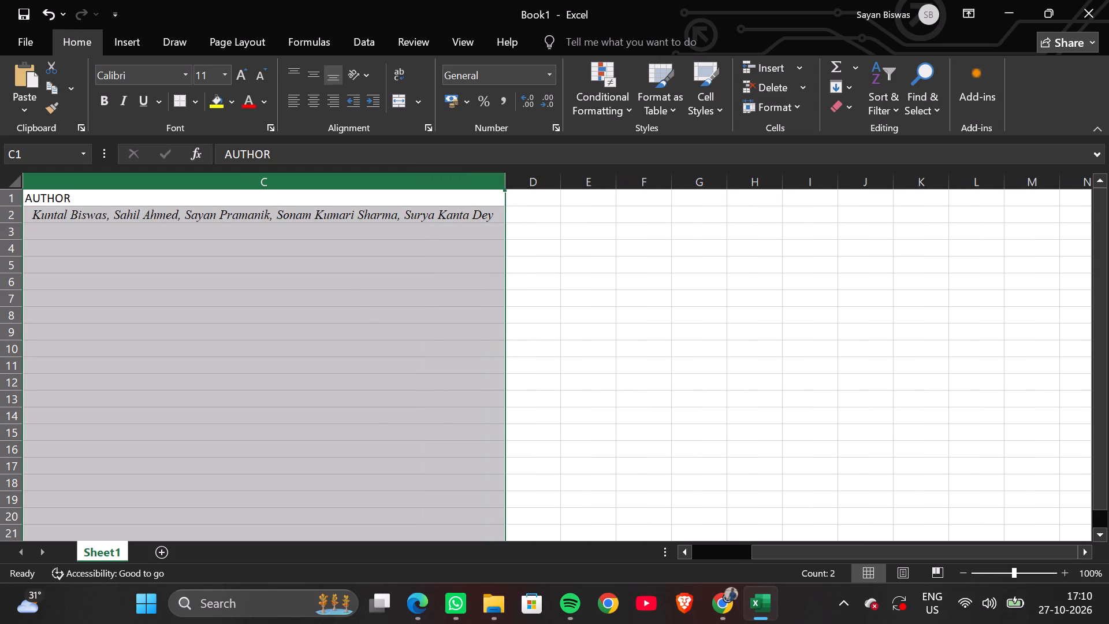
Remove the bold formatting from the Portable Hemodialysis Prototype title in cell B2.
left_click(678, 549)
left_click(678, 548)
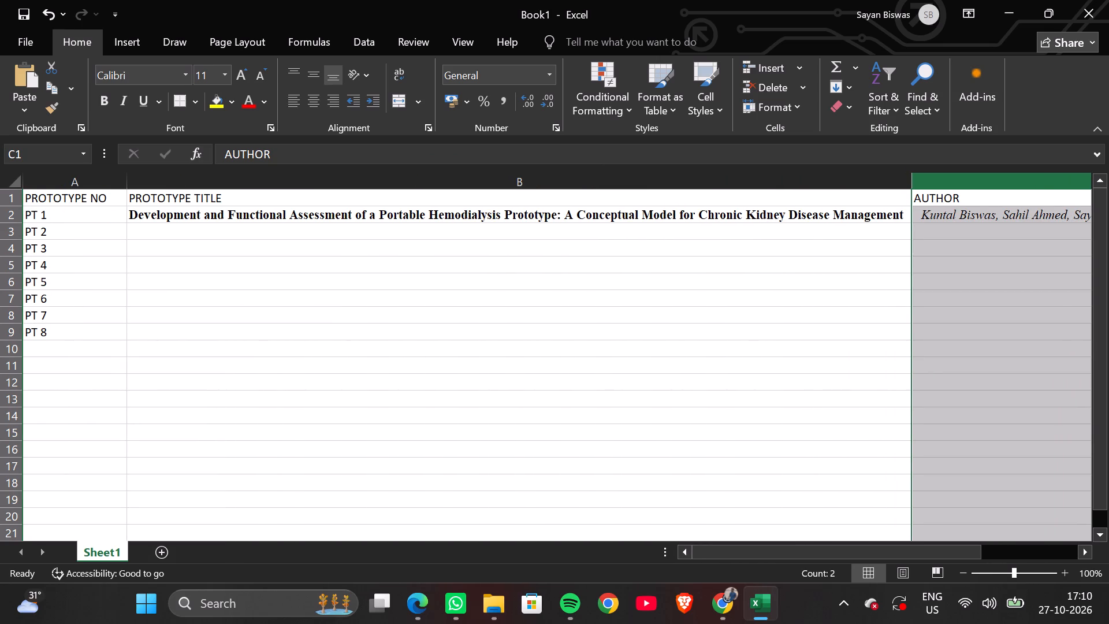
left_click(904, 211)
left_click(905, 215)
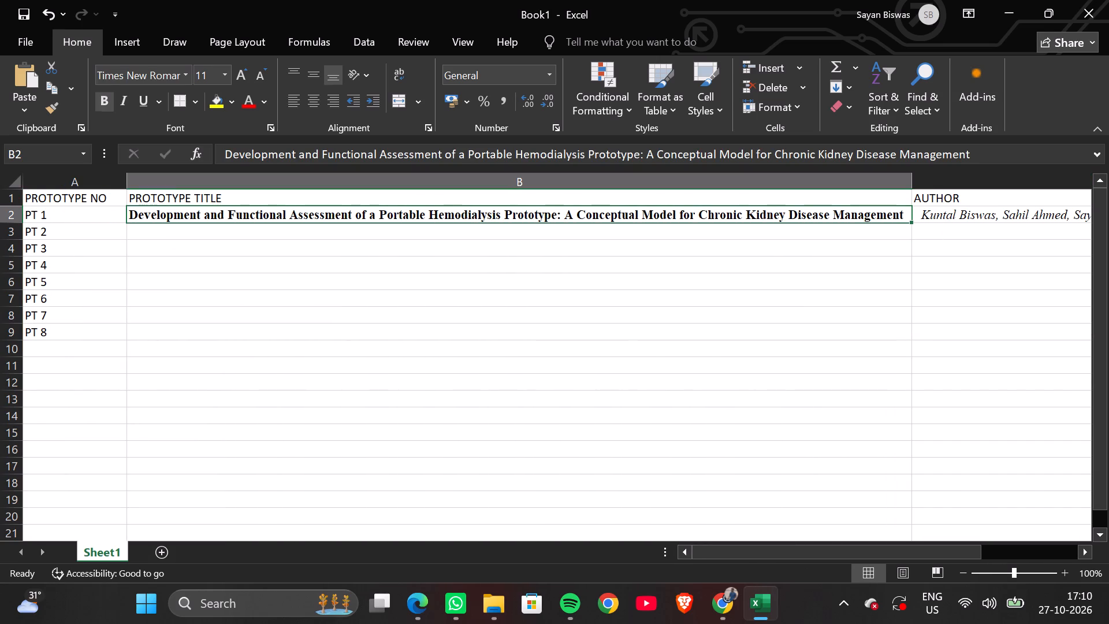
left_click_drag(905, 215, 63, 227)
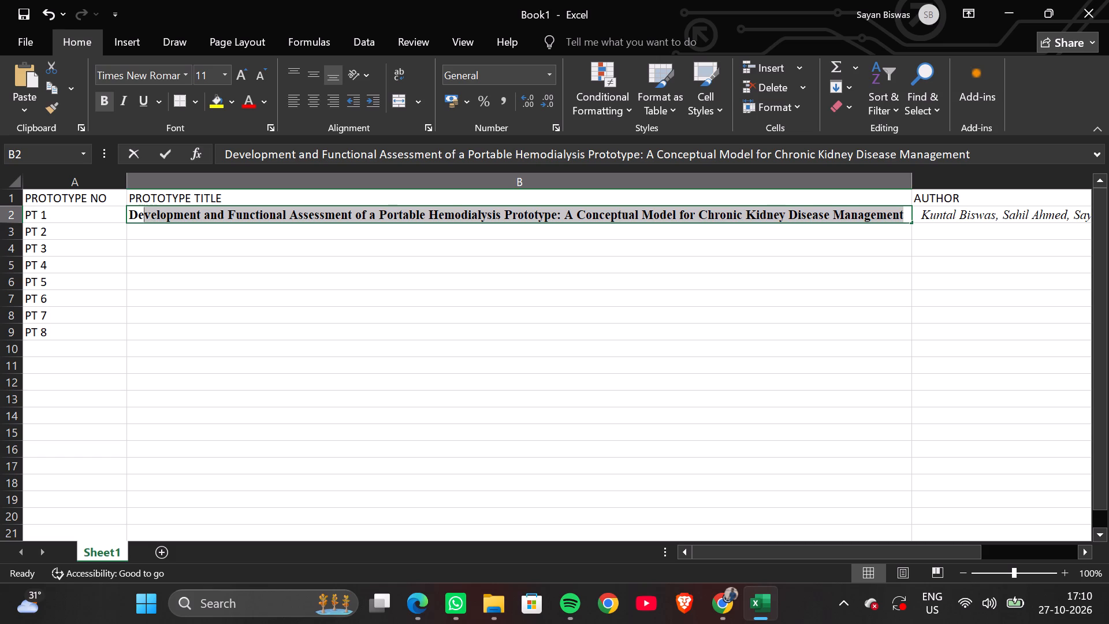
left_click_drag(63, 227, 56, 229)
left_click(73, 202)
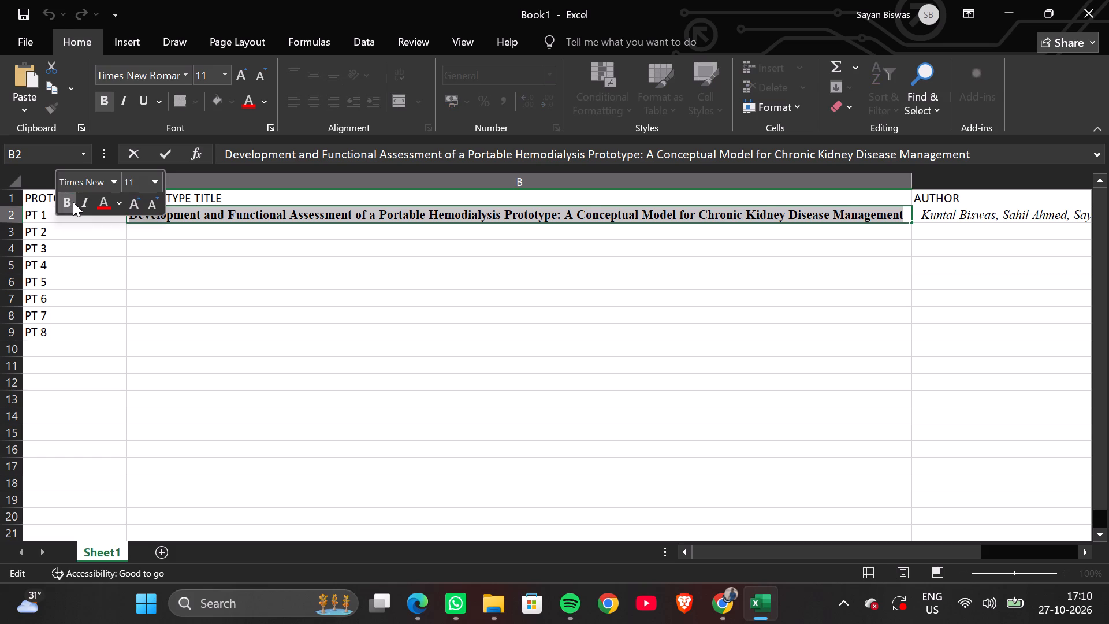
Narrow column B to just past the end of the title in cell B2.
left_click(911, 183)
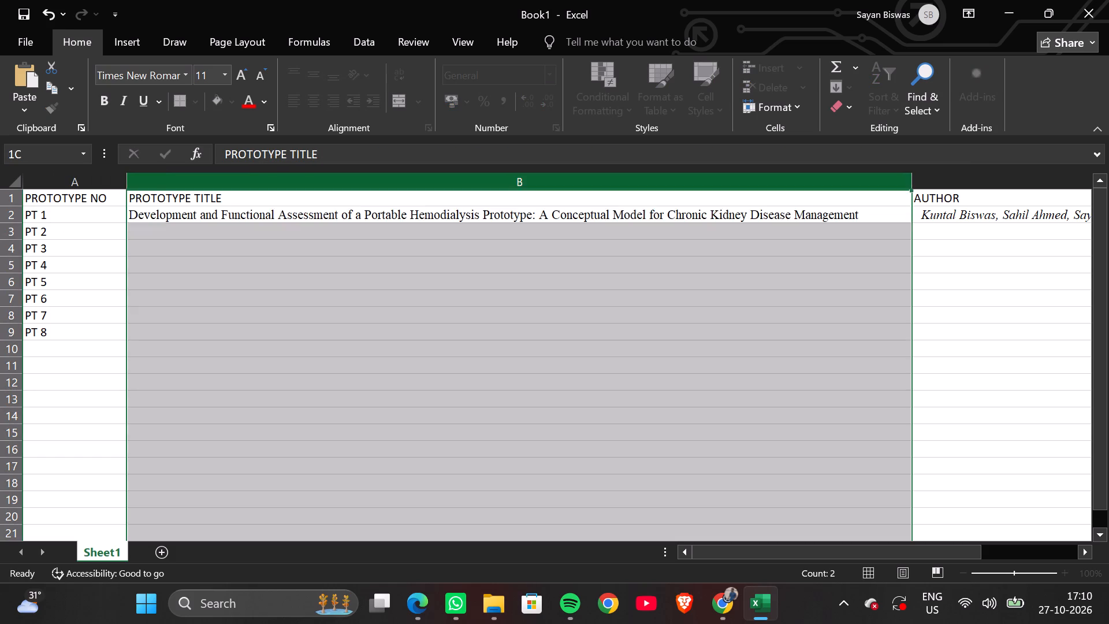
left_click_drag(911, 183, 870, 178)
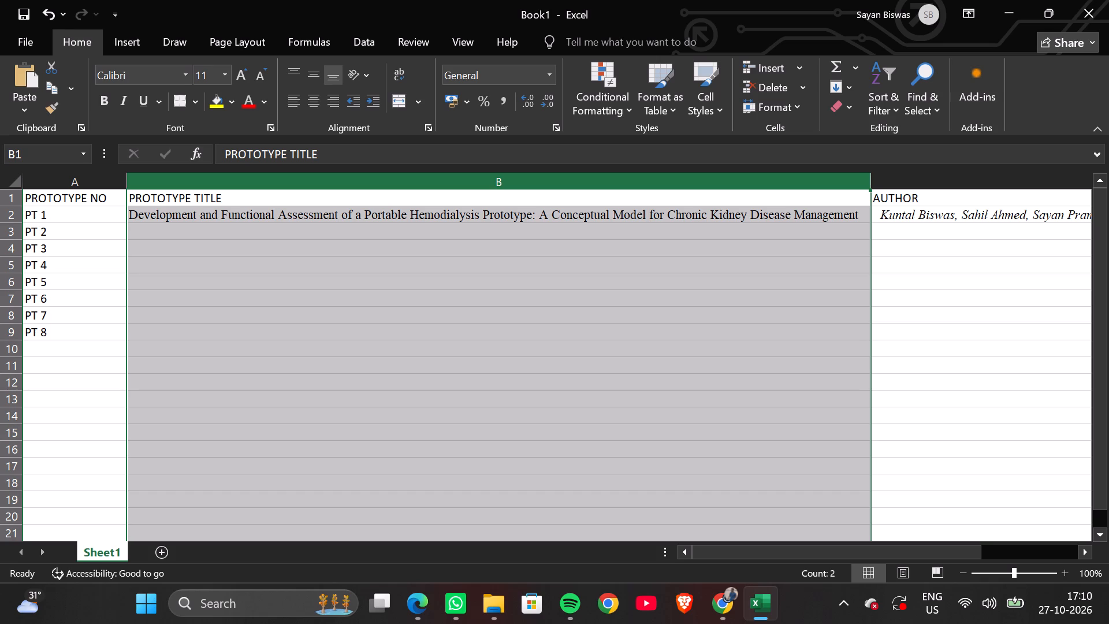
Switch to Chrome, close the hemodialysis document and open SteriFlow Go Clean Air Everywhere.docx from the PROTO-TYPE Drive folder.
left_click(159, 235)
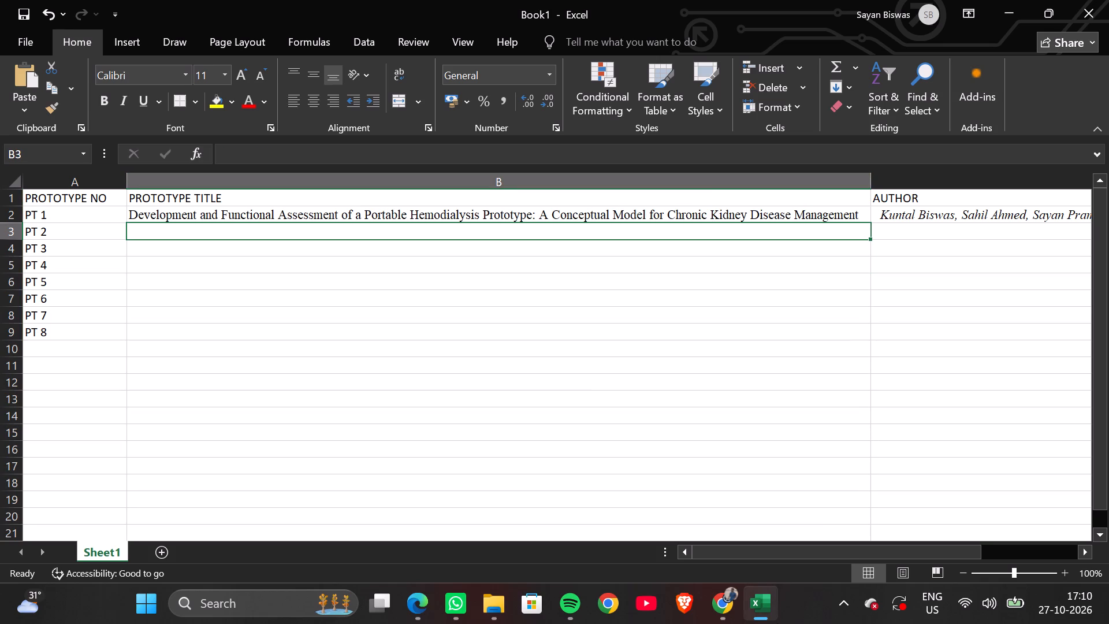
left_click(715, 600)
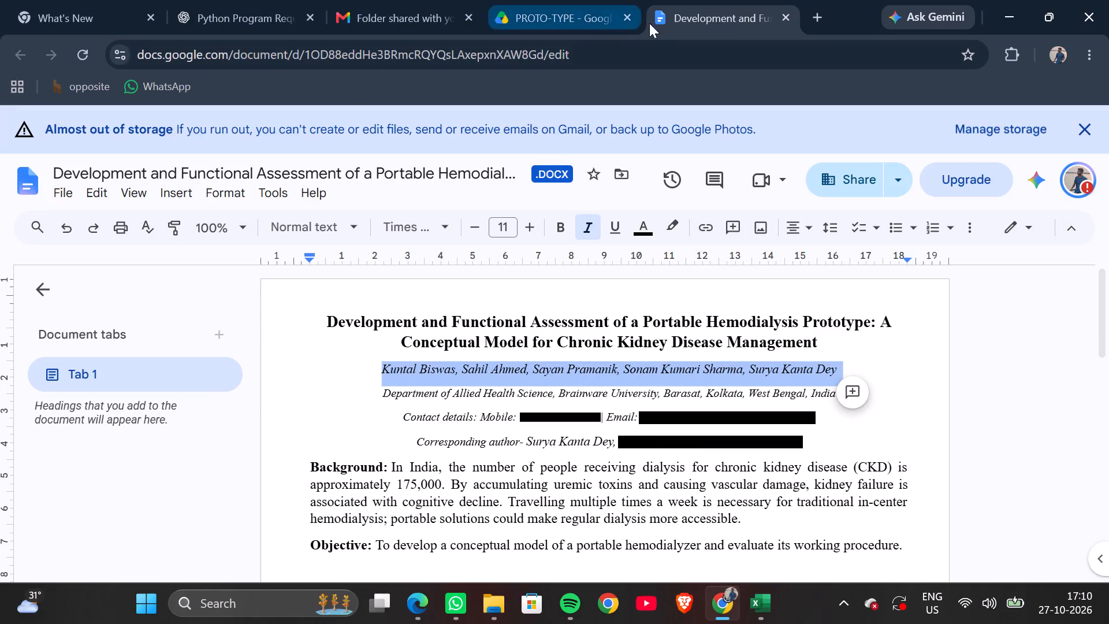
left_click(791, 14)
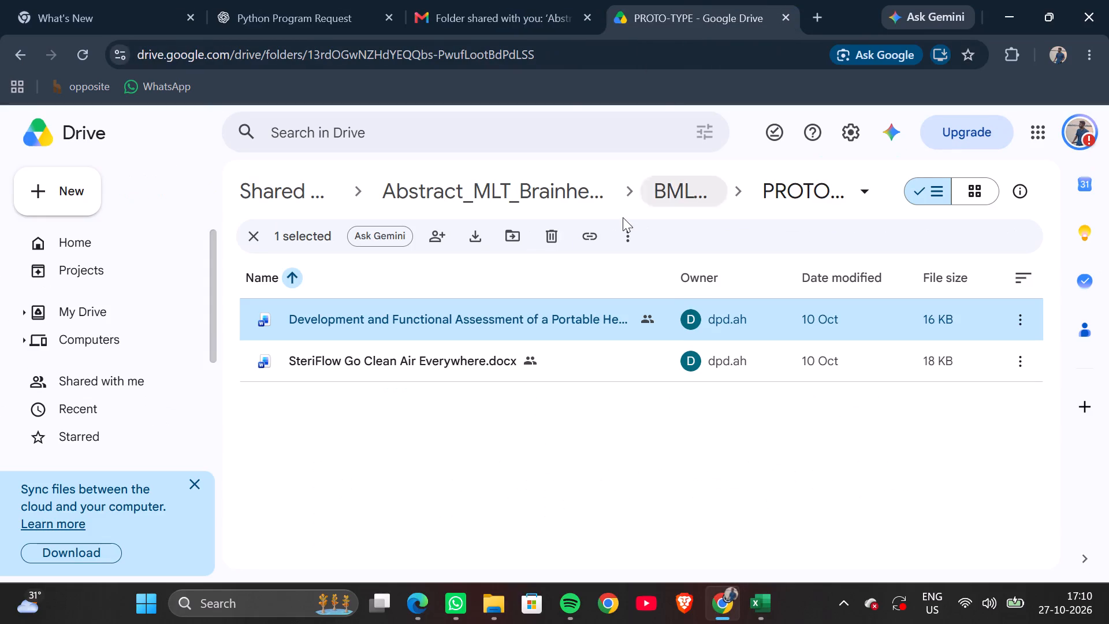
double_click(550, 357)
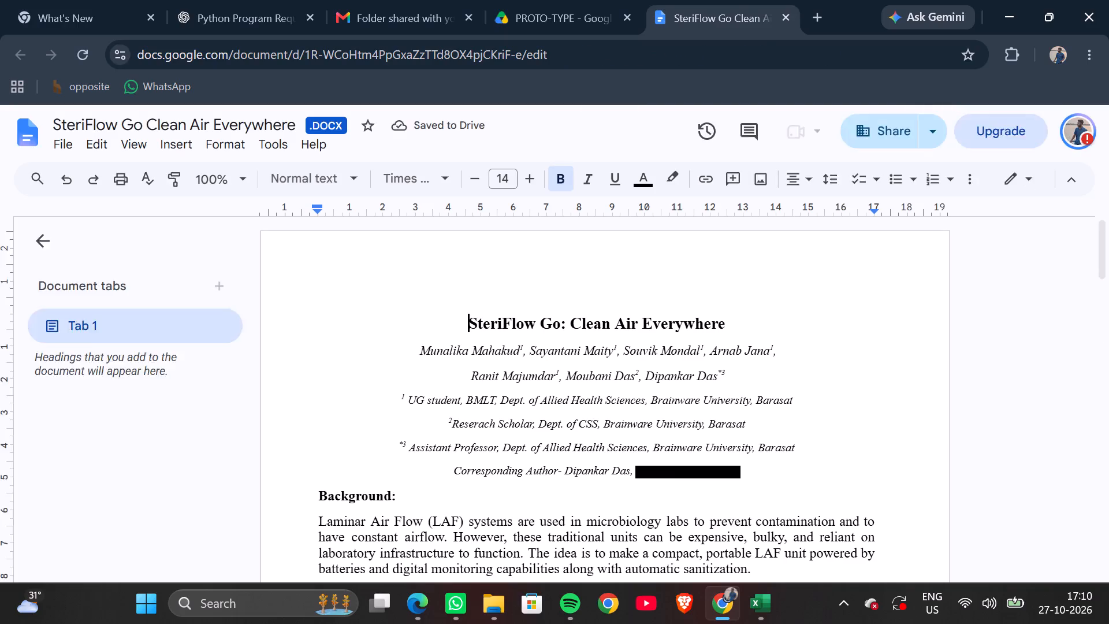
Copy the title SteriFlow Go: Clean Air Everywhere from the document and paste it into cell B3 of the Excel workbook.
left_click_drag(468, 369, 699, 371)
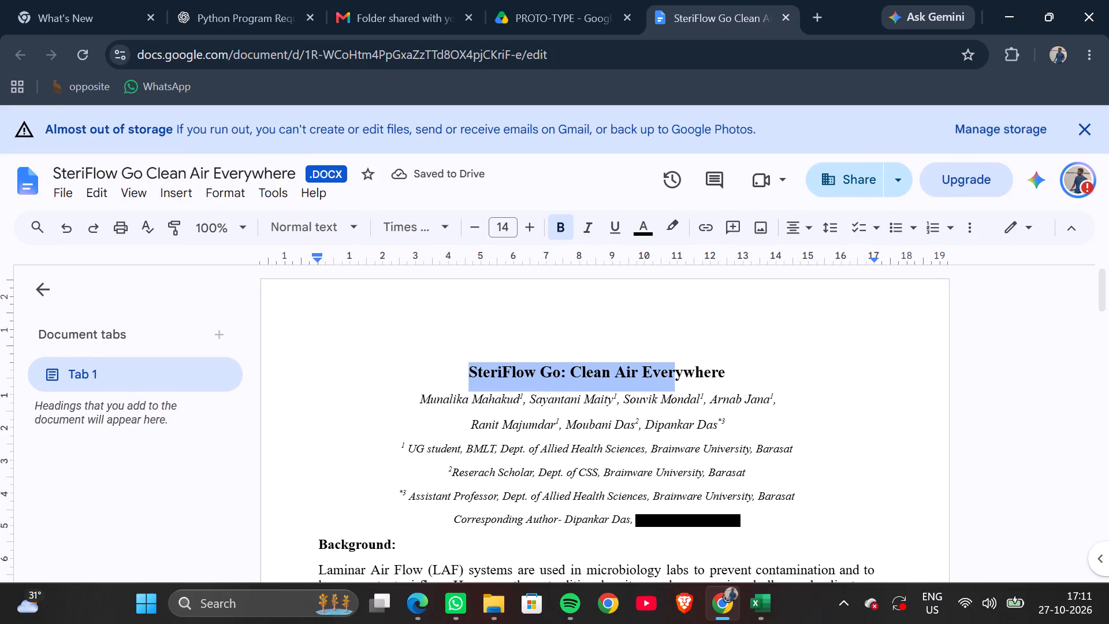
left_click_drag(699, 371, 770, 352)
key("ctrl+c")
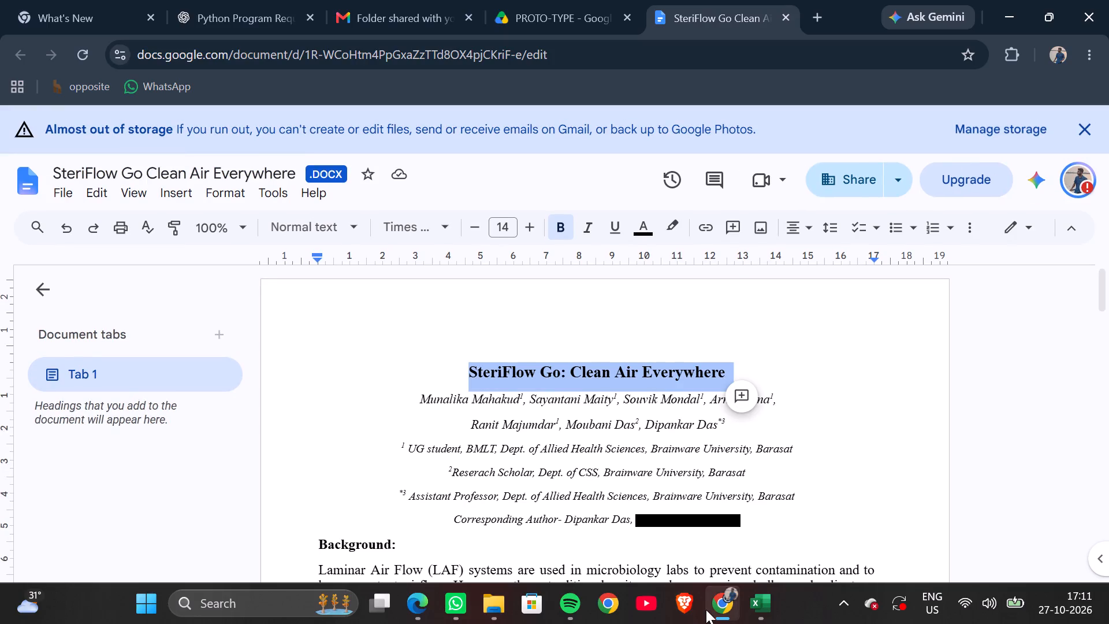
left_click(750, 603)
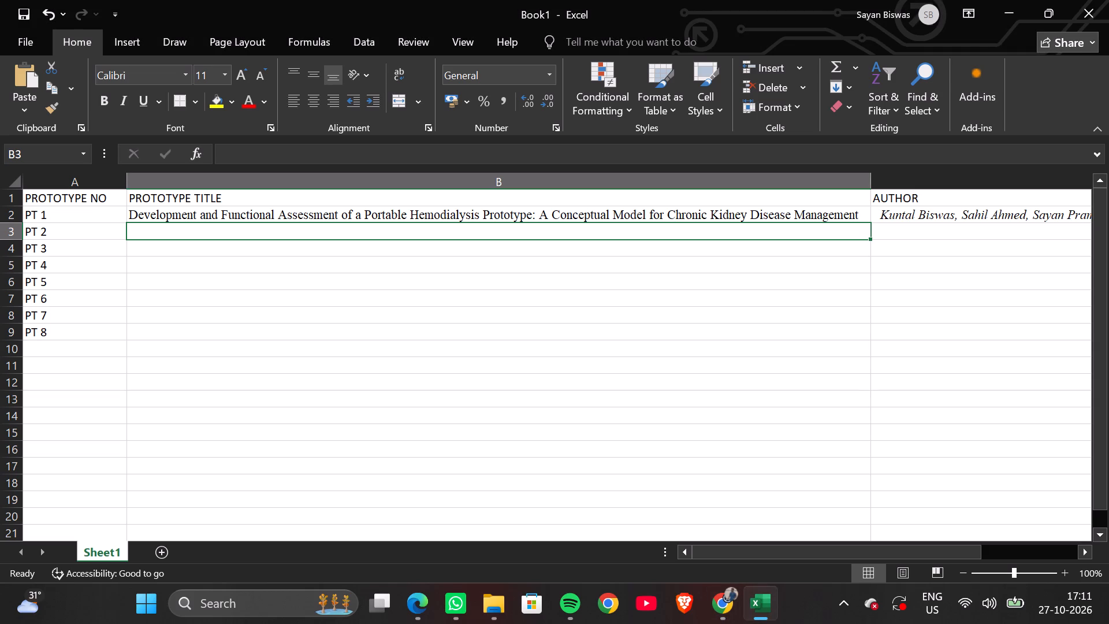
left_click(338, 233)
key("ctrl+v")
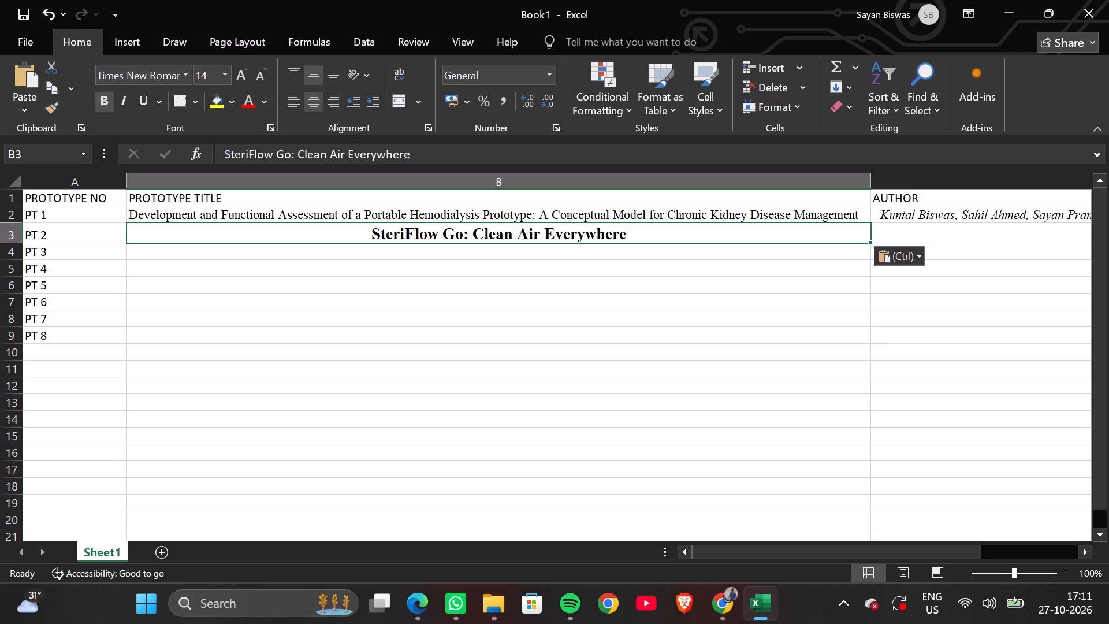
Remove the bold formatting from the SteriFlow Go: Clean Air Everywhere title in cell B3 and set its font size to 11.
left_click_drag(631, 236, 557, 228)
left_click_drag(557, 228, 534, 228)
left_click(625, 231)
left_click_drag(625, 231, 626, 231)
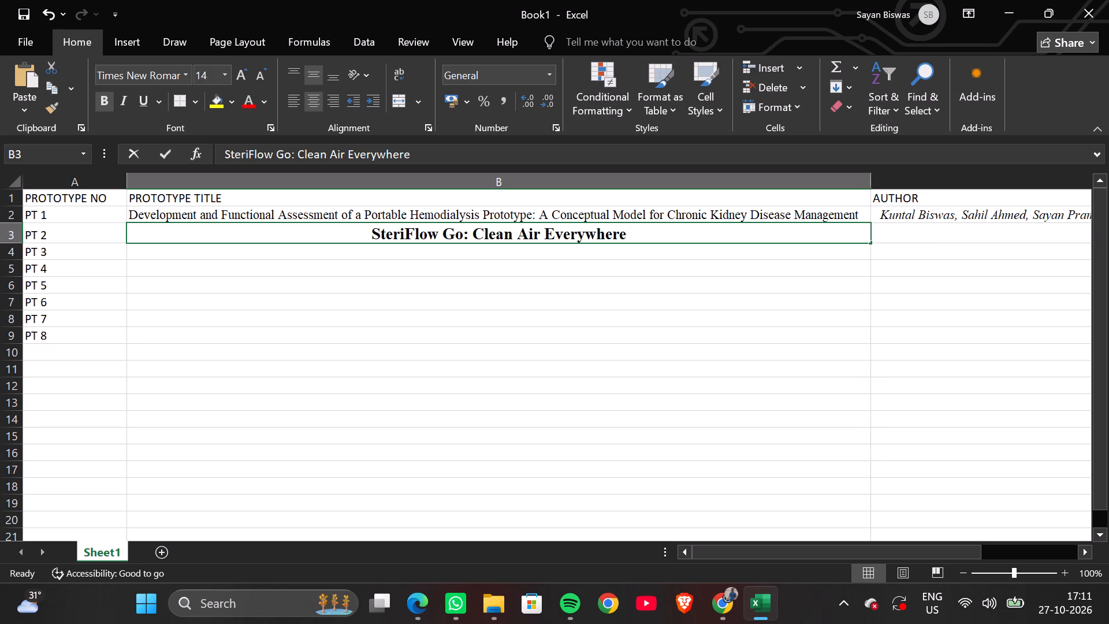
left_click_drag(626, 231, 355, 225)
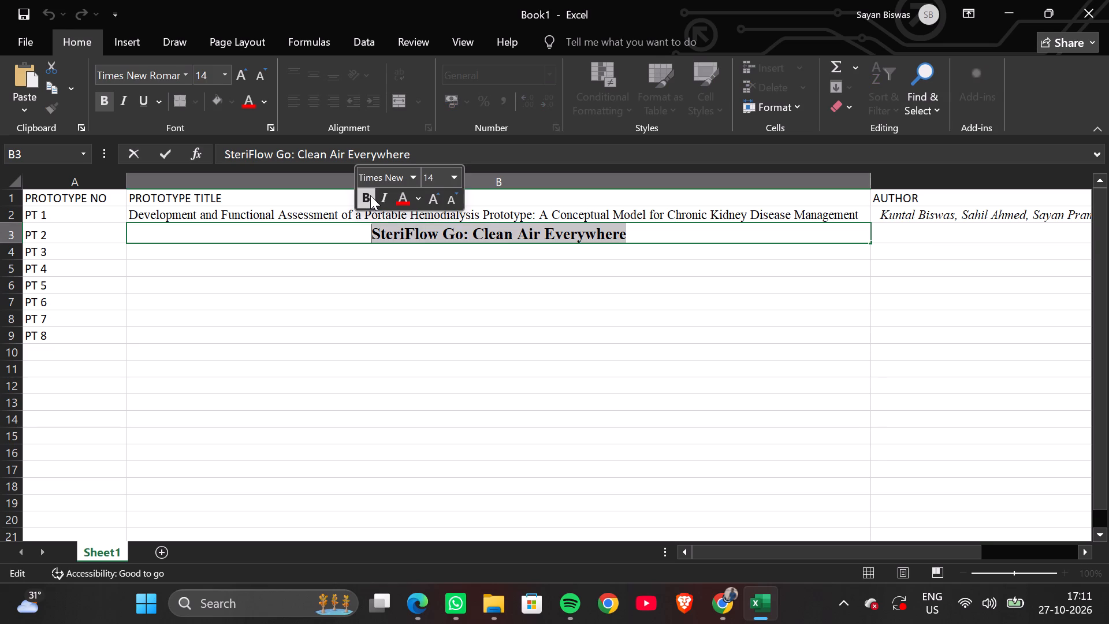
left_click(371, 193)
left_click(454, 175)
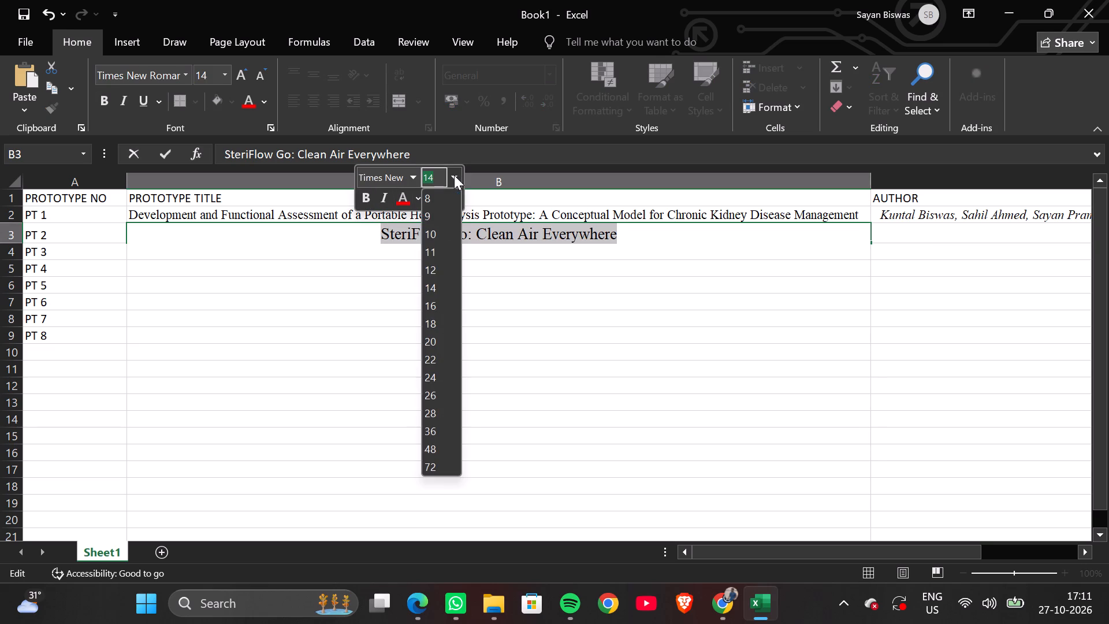
left_click(430, 244)
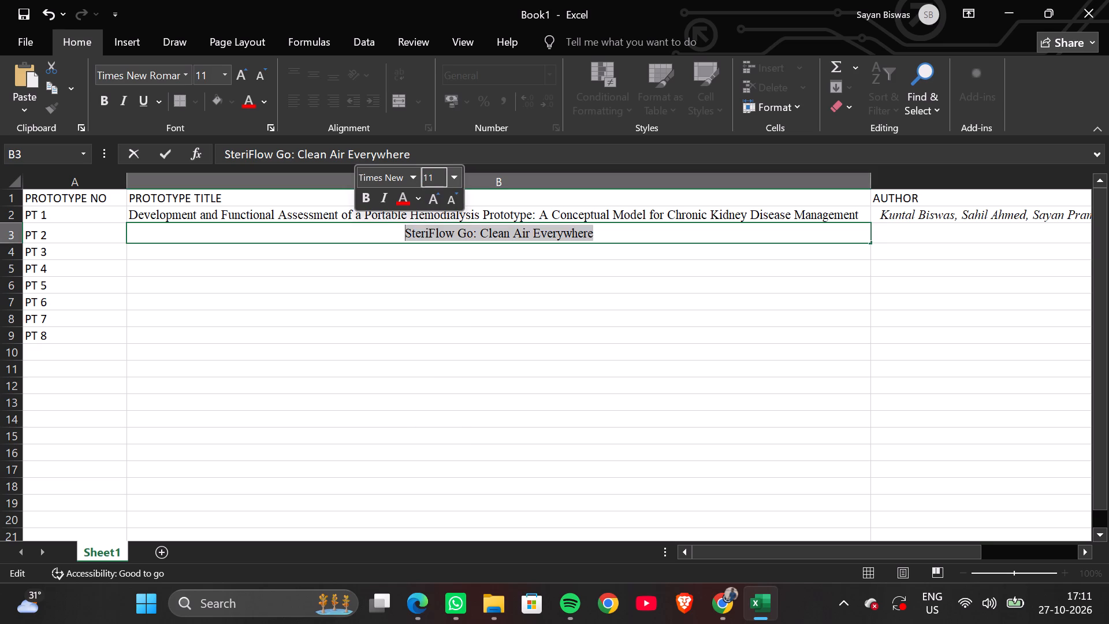
left_click(645, 227)
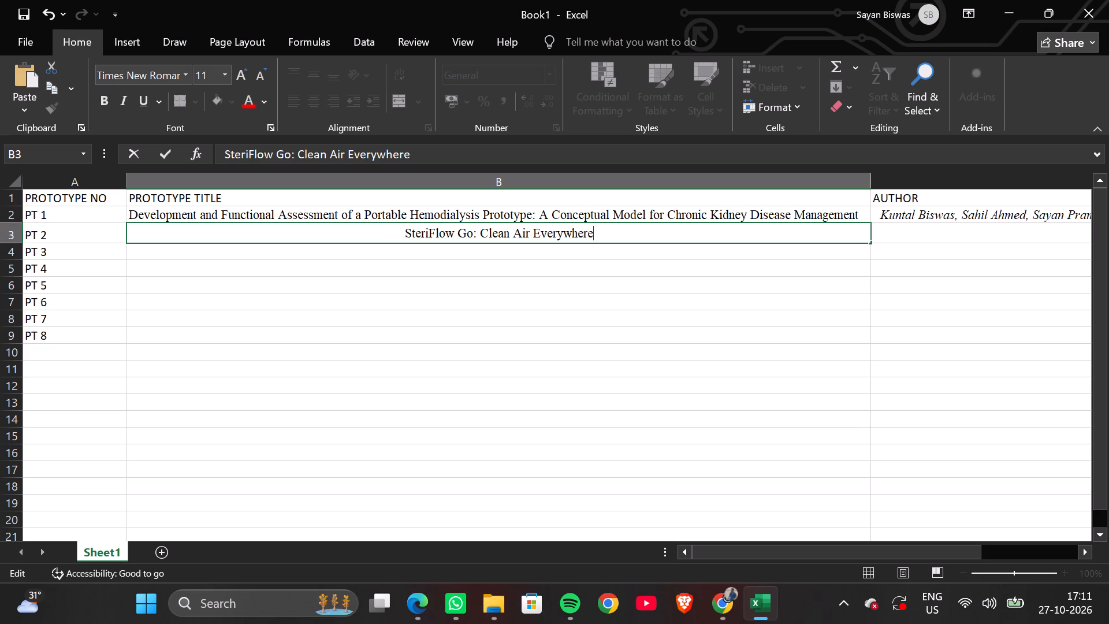
left_click(665, 262)
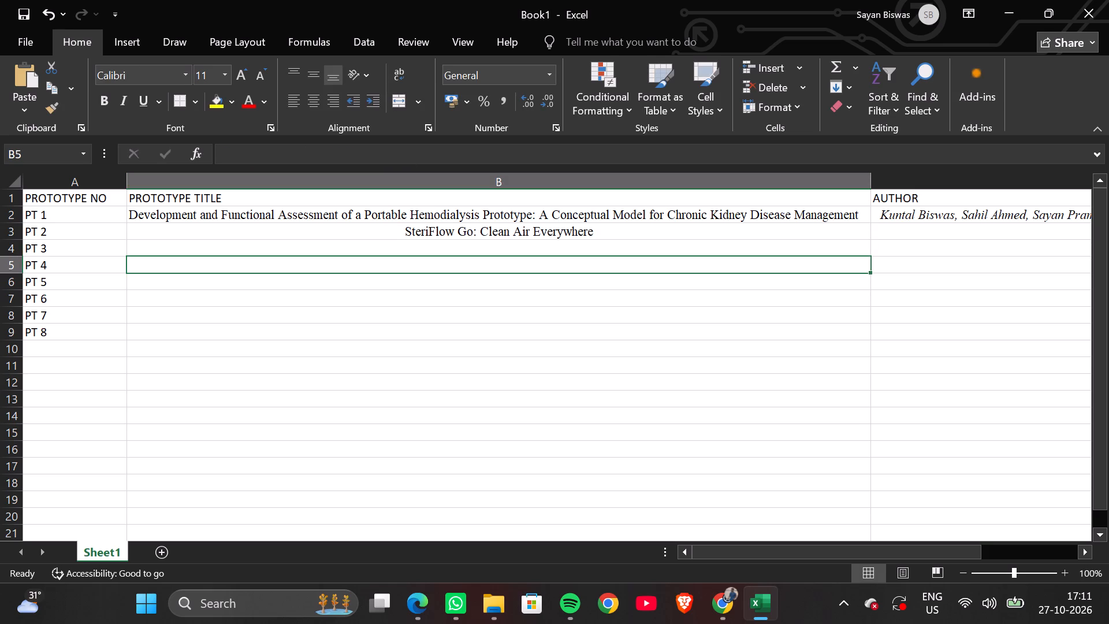
Left-align the SteriFlow Go title in cell B3.
left_click(652, 231)
left_click(295, 100)
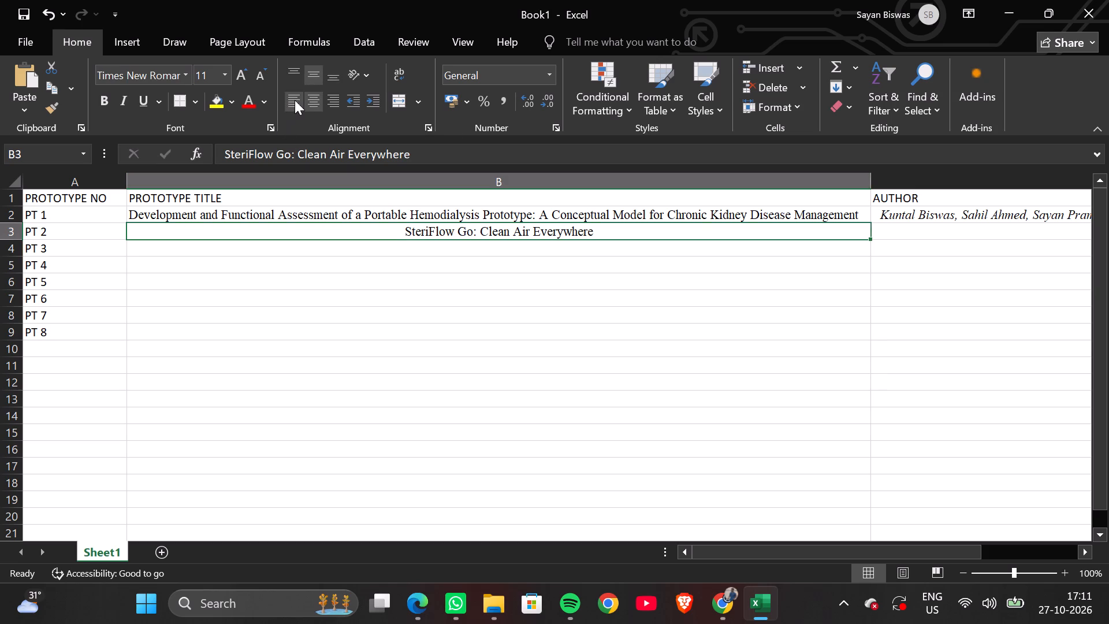
Copy both lines of author names from the SteriFlow Go document in Chrome and paste them into the Excel workbook starting at cell C3.
left_click(944, 233)
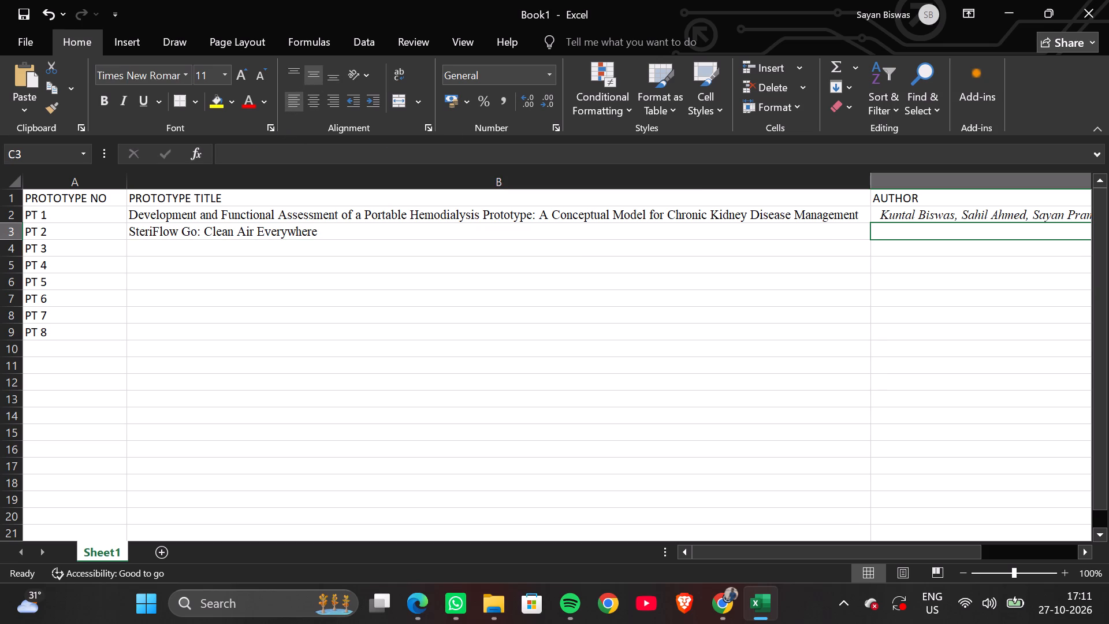
left_click(759, 600)
left_click(759, 600)
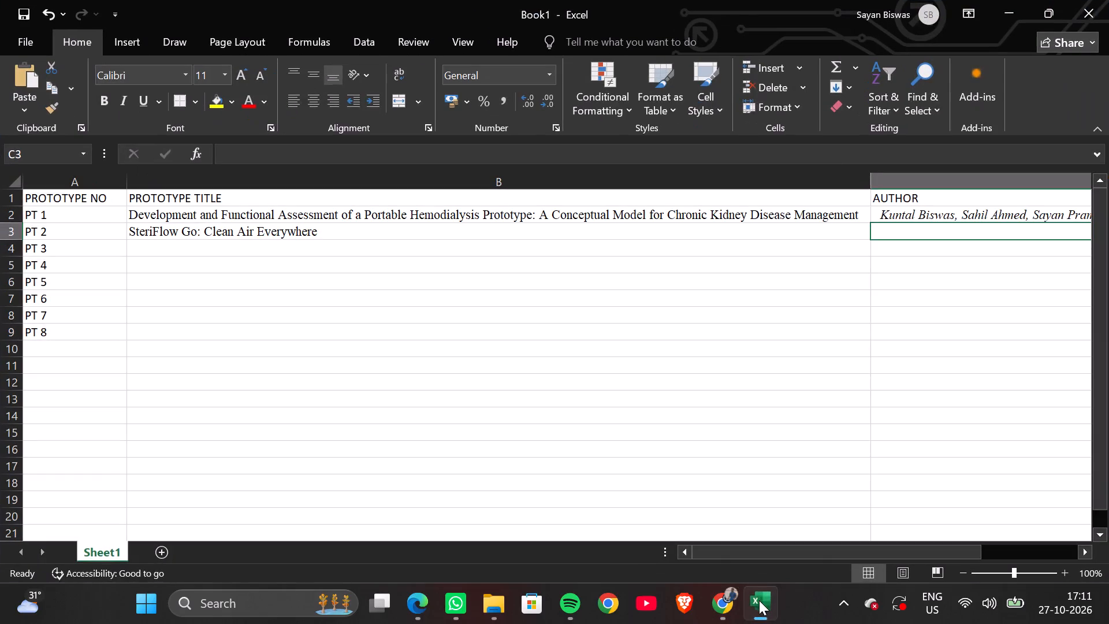
left_click(754, 601)
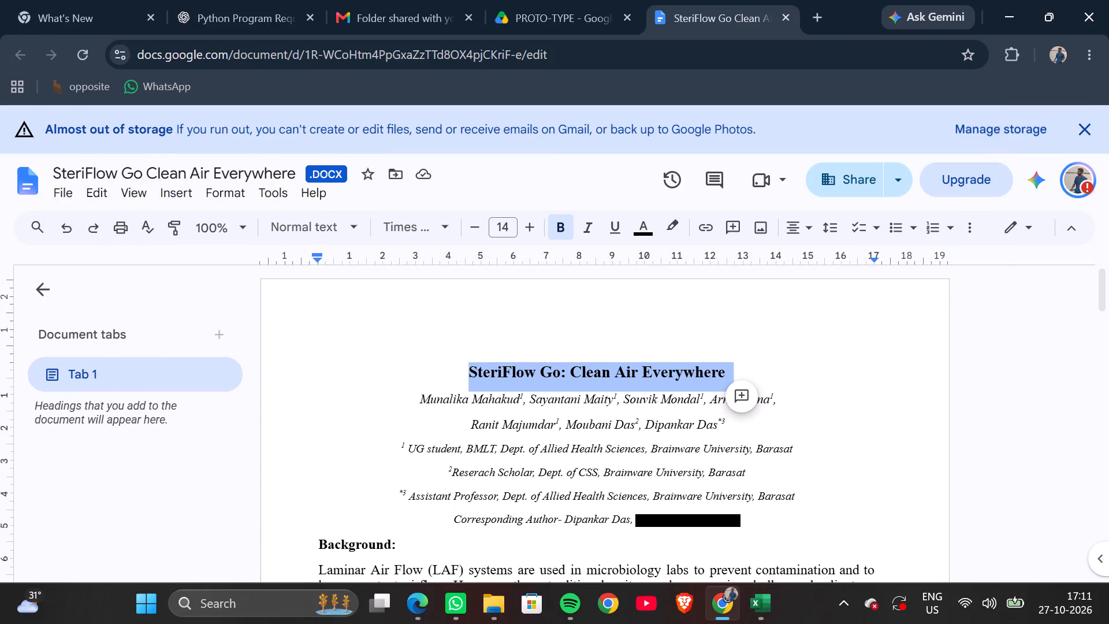
left_click_drag(418, 400, 732, 425)
key("ctrl+c")
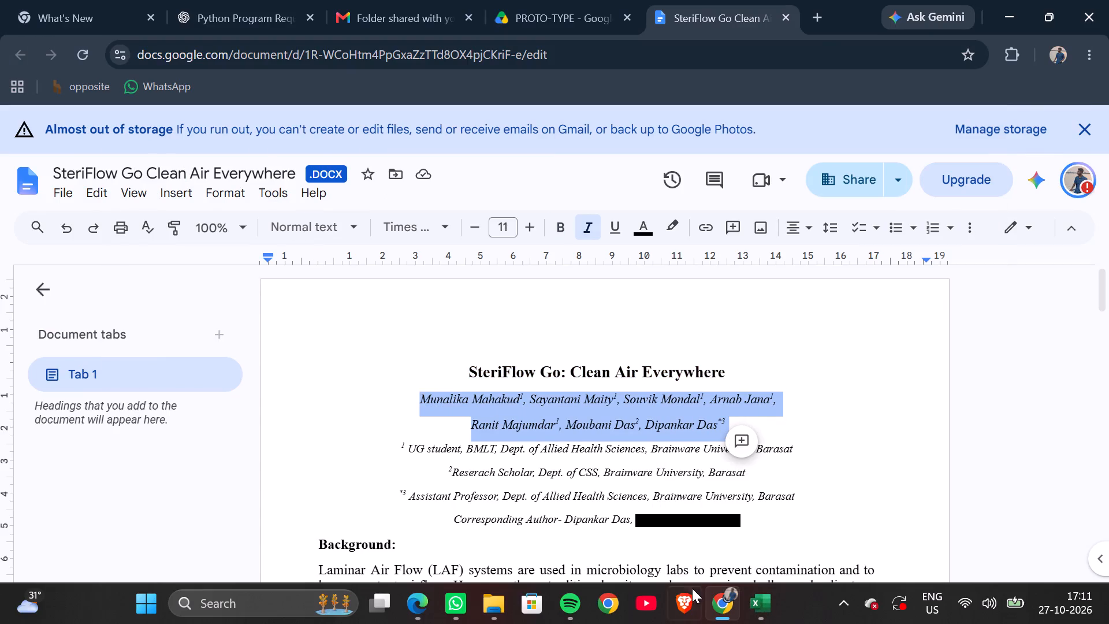
left_click(757, 607)
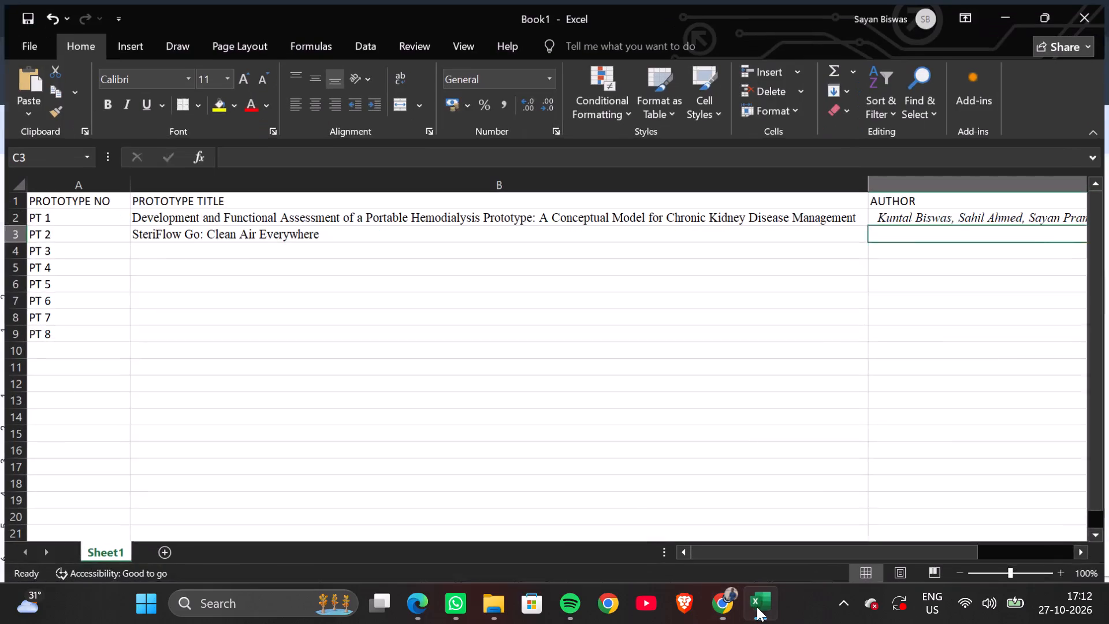
left_click(946, 228)
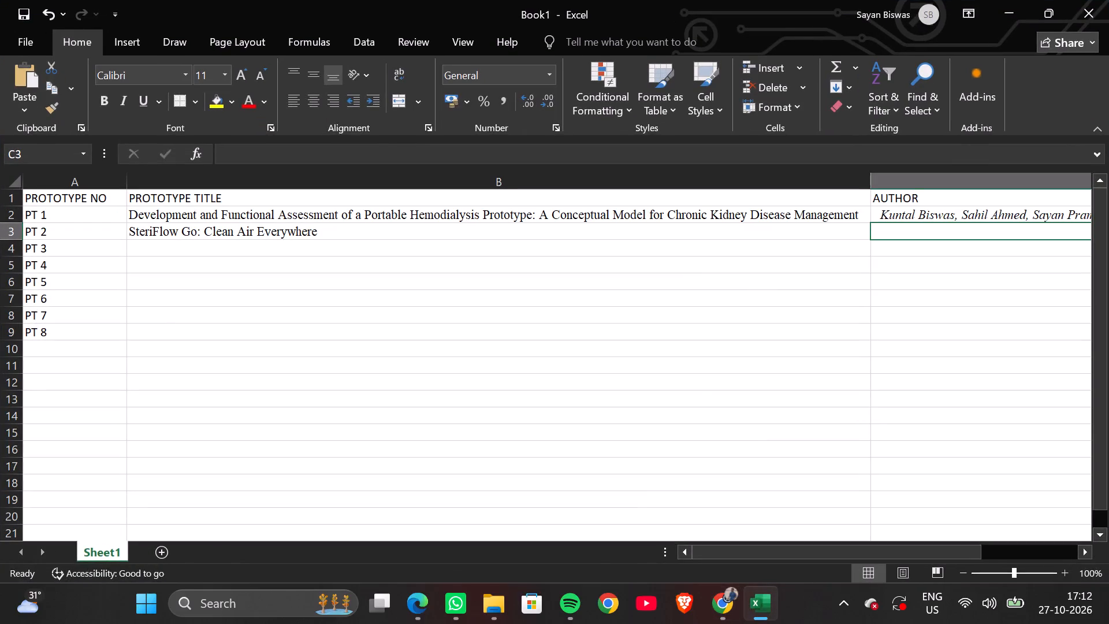
key("ctrl+v")
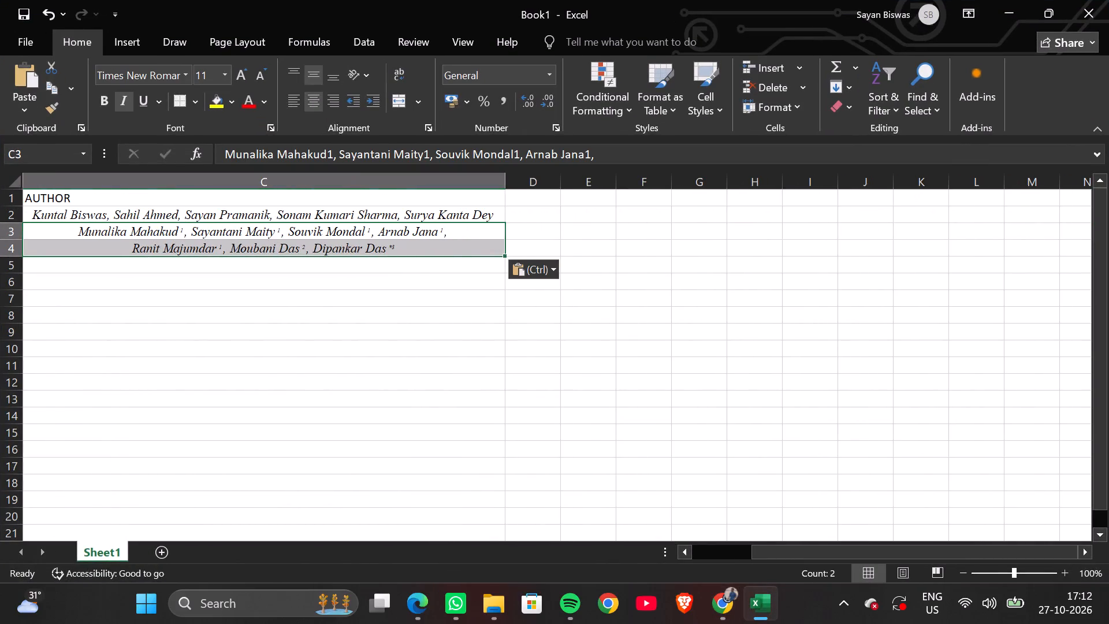
Remove the italic formatting from the SteriFlow Go author names in cell C3.
left_click(475, 247)
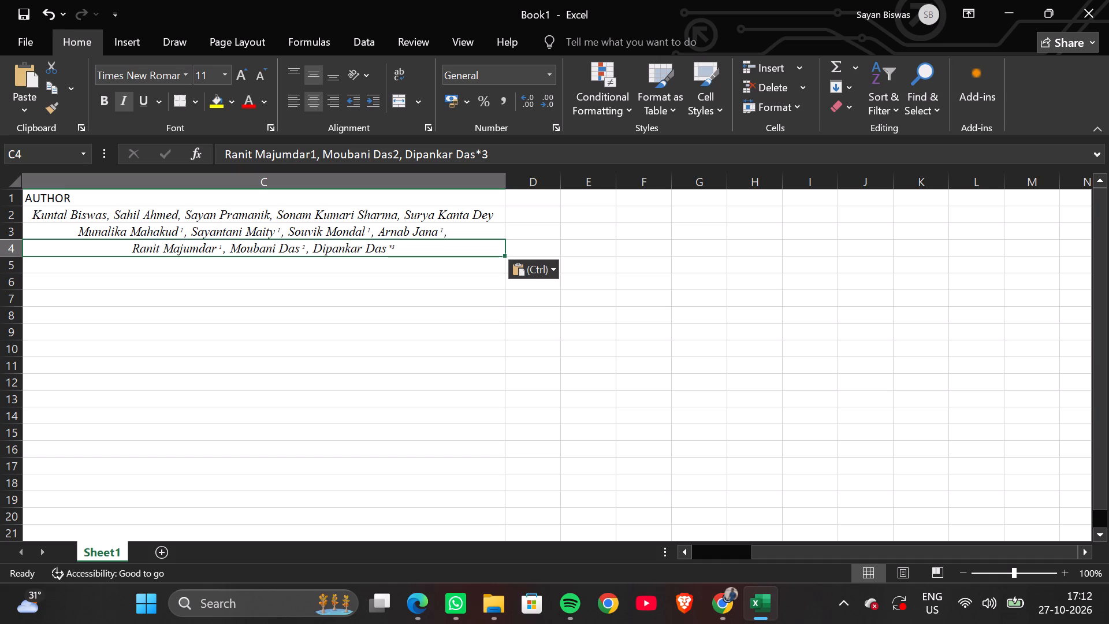
left_click(489, 233)
scroll(718, 320, "up", 1)
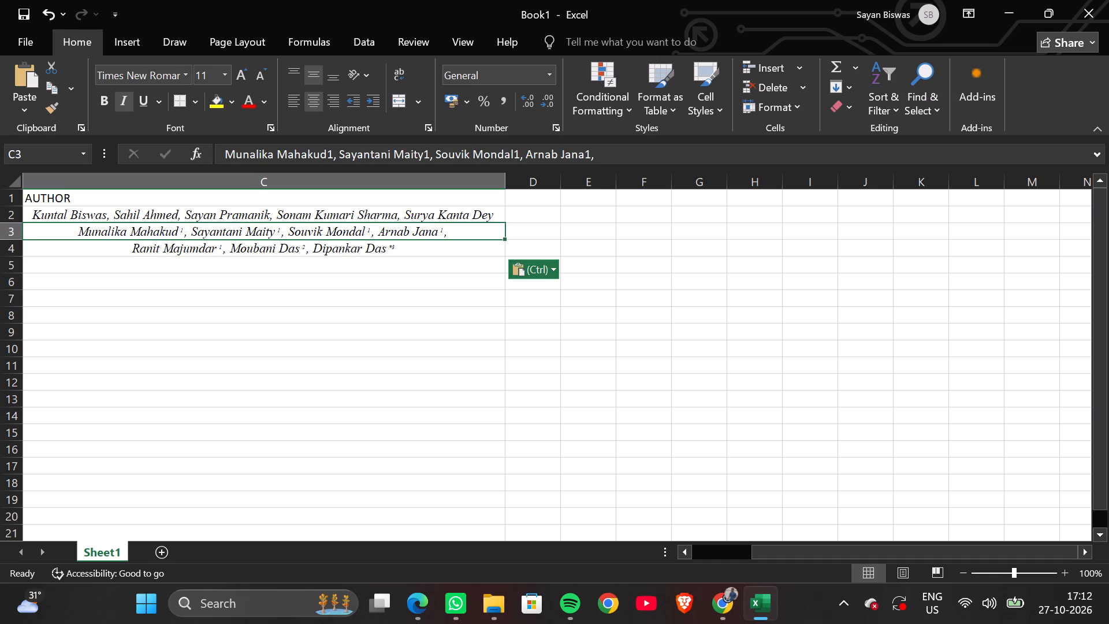
left_click(687, 549)
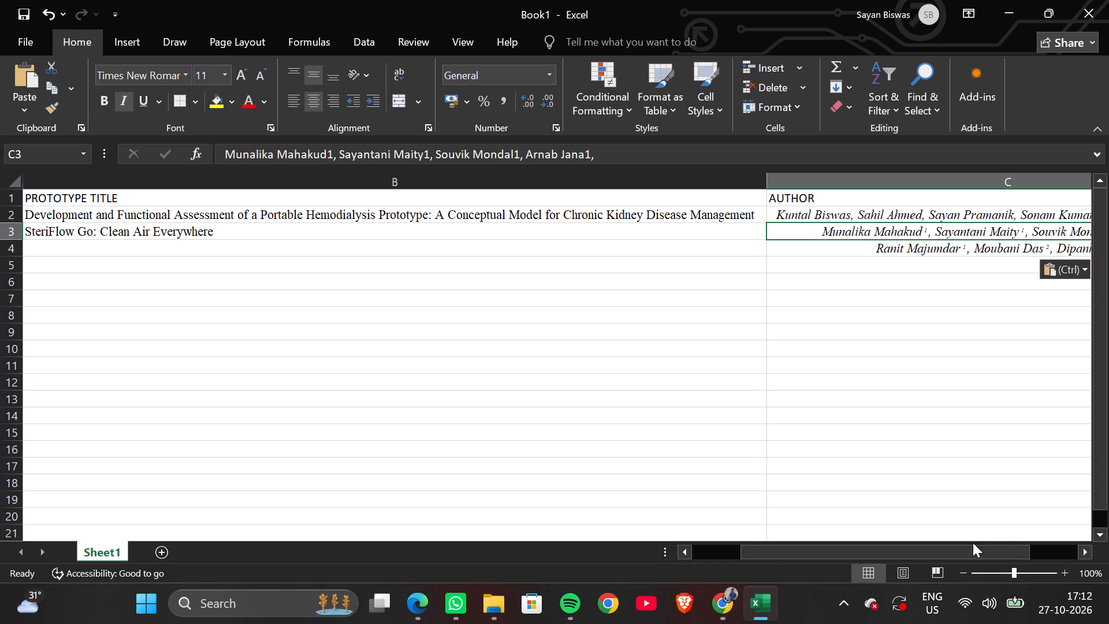
left_click_drag(1002, 554, 1023, 552)
left_click_drag(1009, 551, 1073, 549)
double_click(455, 236)
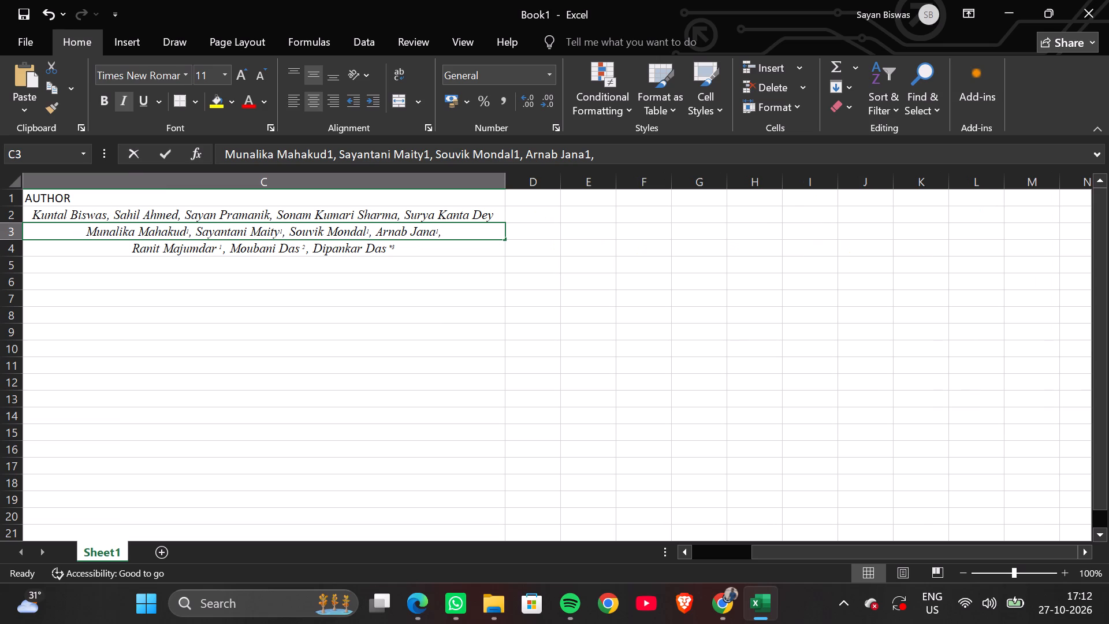
left_click_drag(446, 228, 34, 211)
left_click(125, 102)
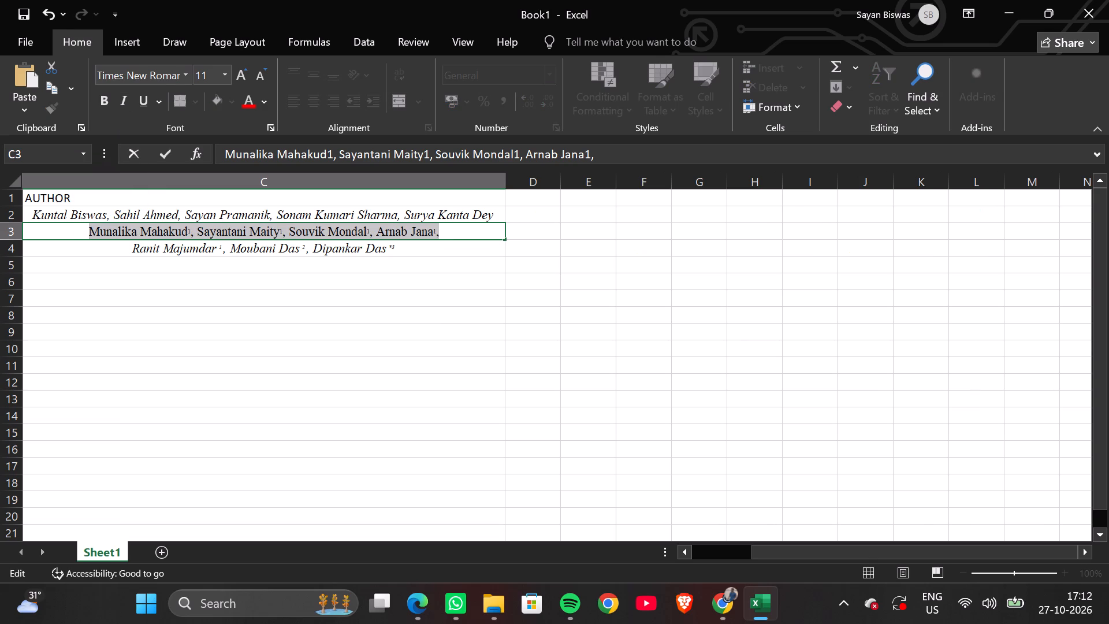
left_click(453, 232)
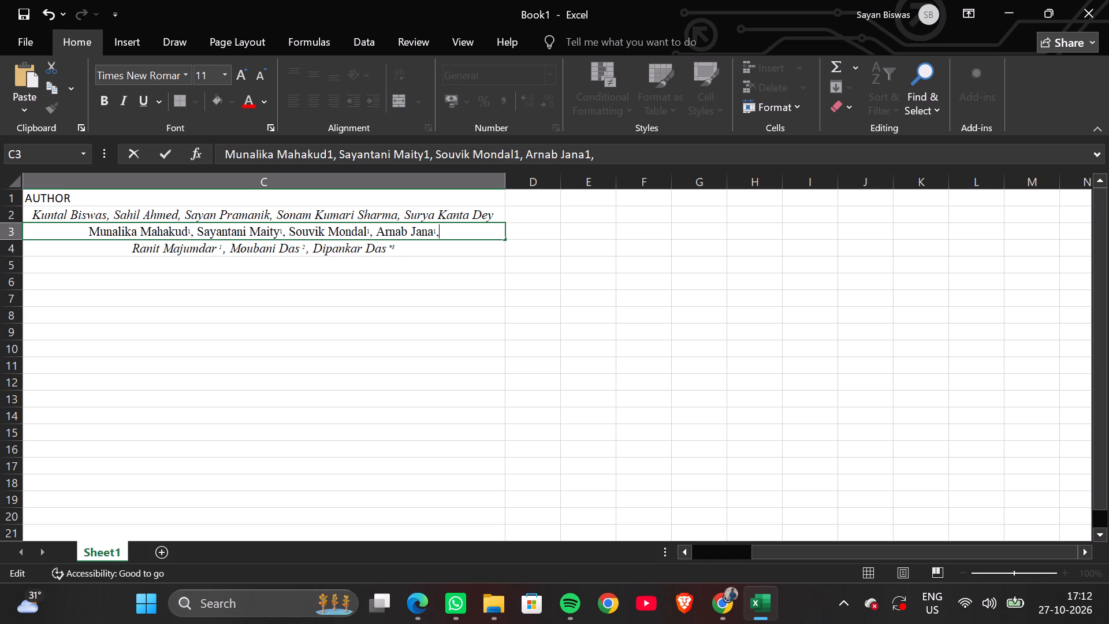
left_click(449, 247)
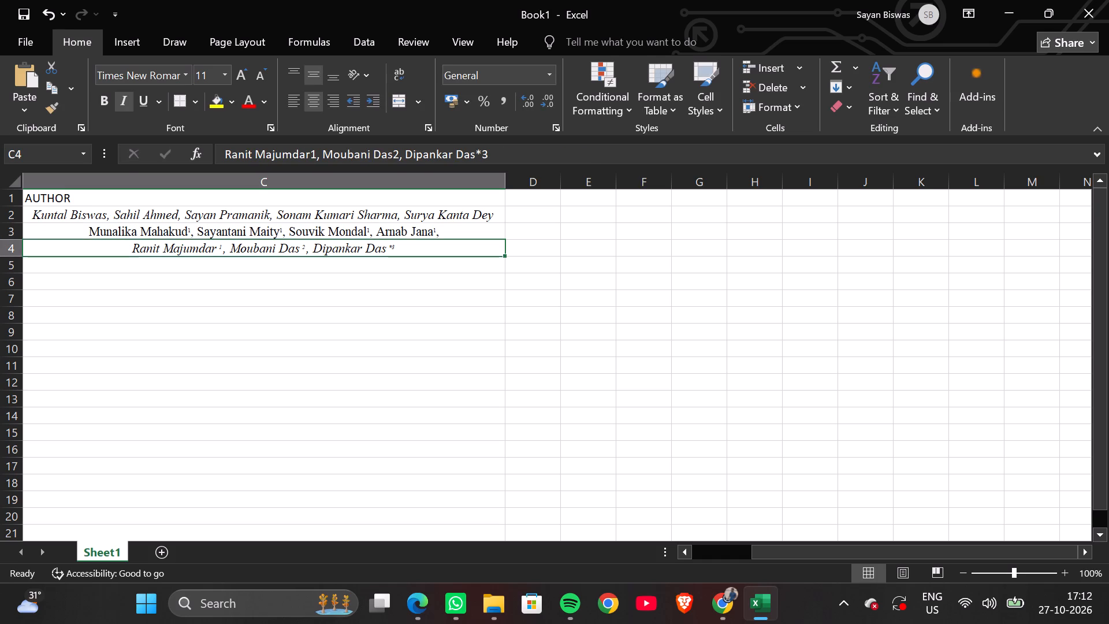
Left-align the author names in cell C3.
left_click(459, 233)
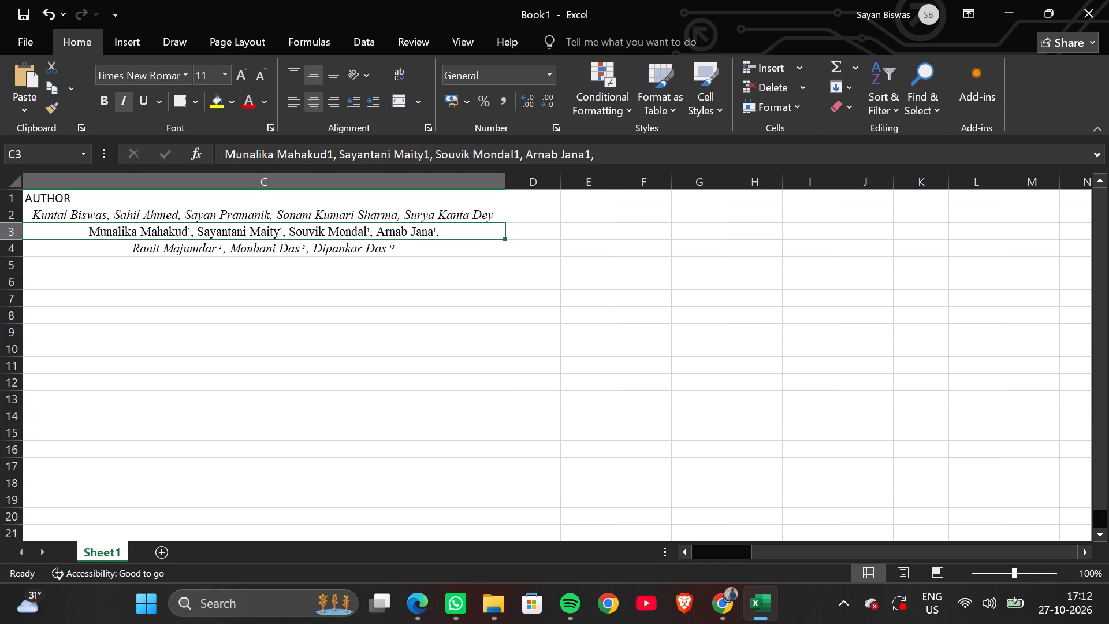
left_click(293, 104)
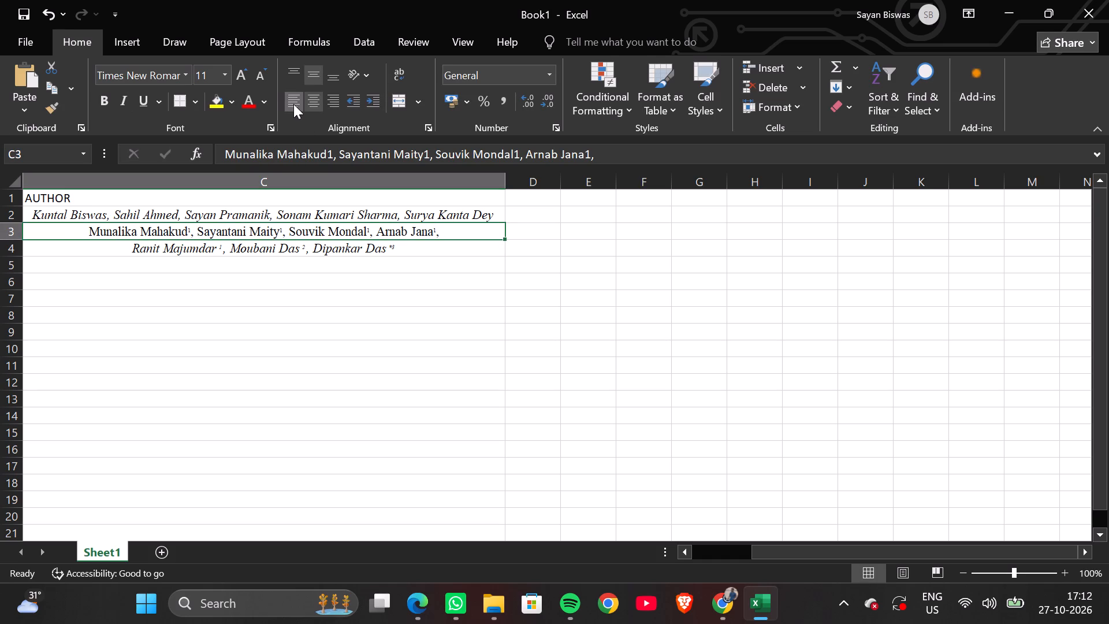
Move the remaining SteriFlow Go author names from cell C4 to the end of the author list in C3, separated by a space.
left_click(402, 249)
left_click(402, 249)
left_click_drag(402, 249, 102, 246)
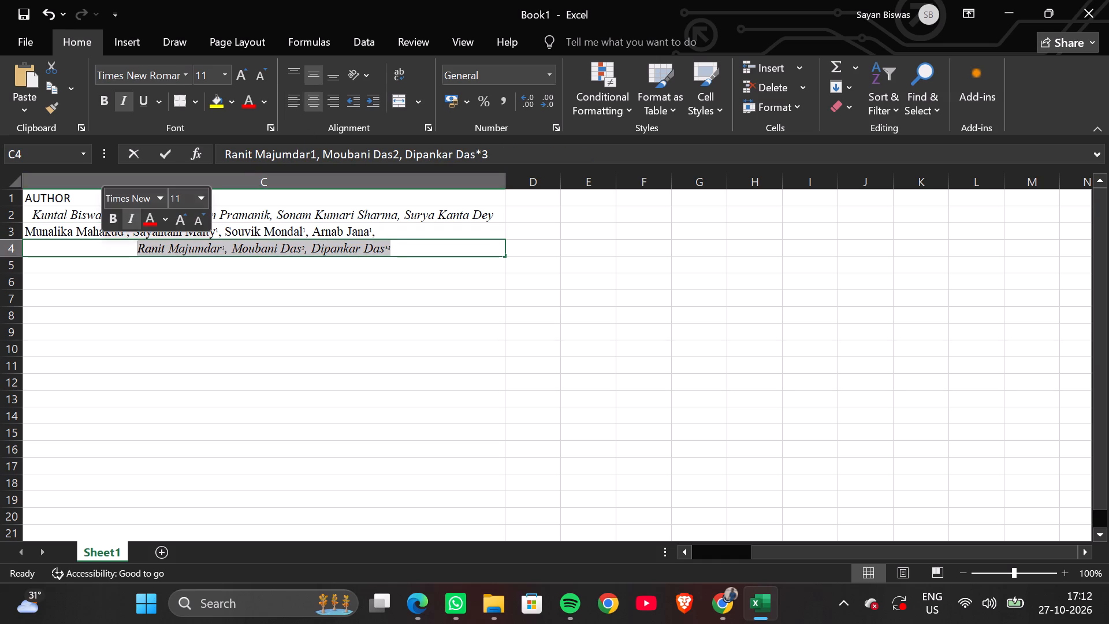
key("ctrl+c")
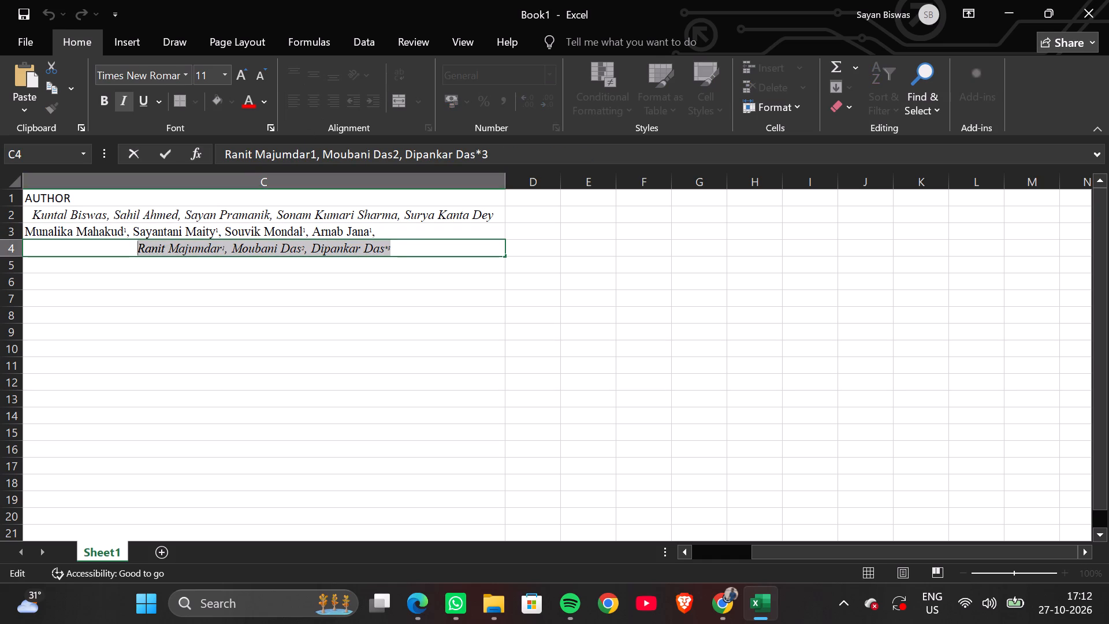
key("BackSpace")
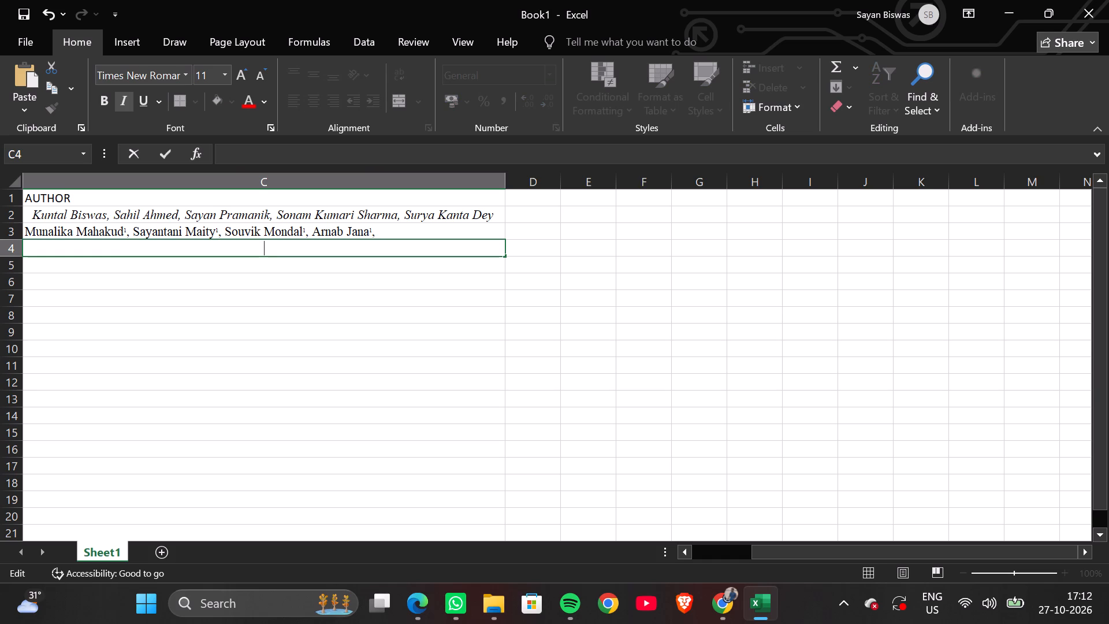
left_click(396, 232)
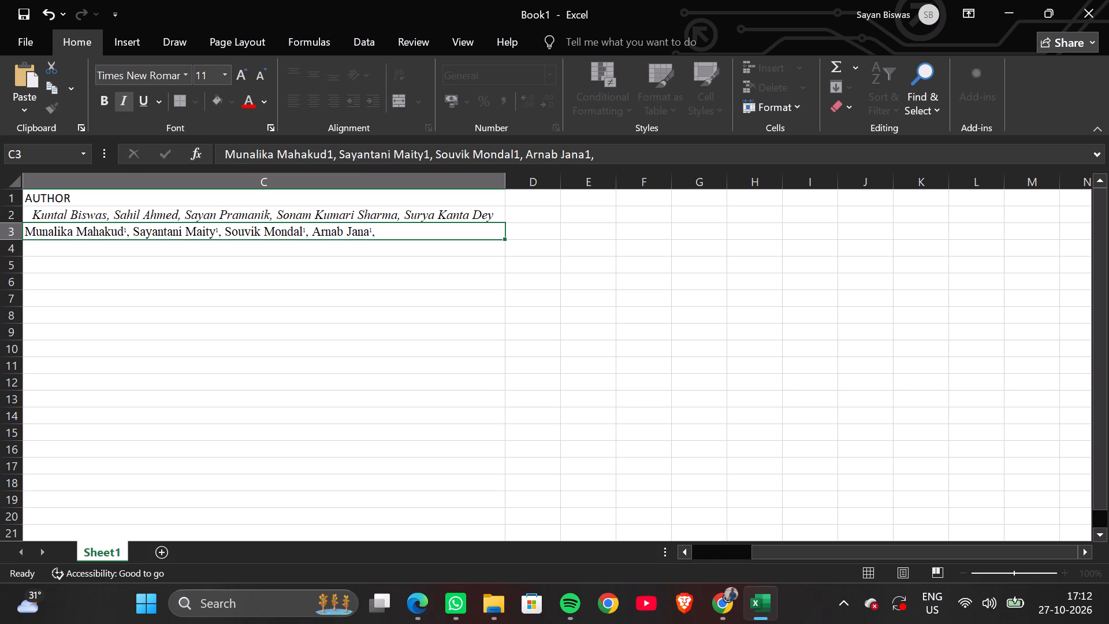
left_click(396, 232)
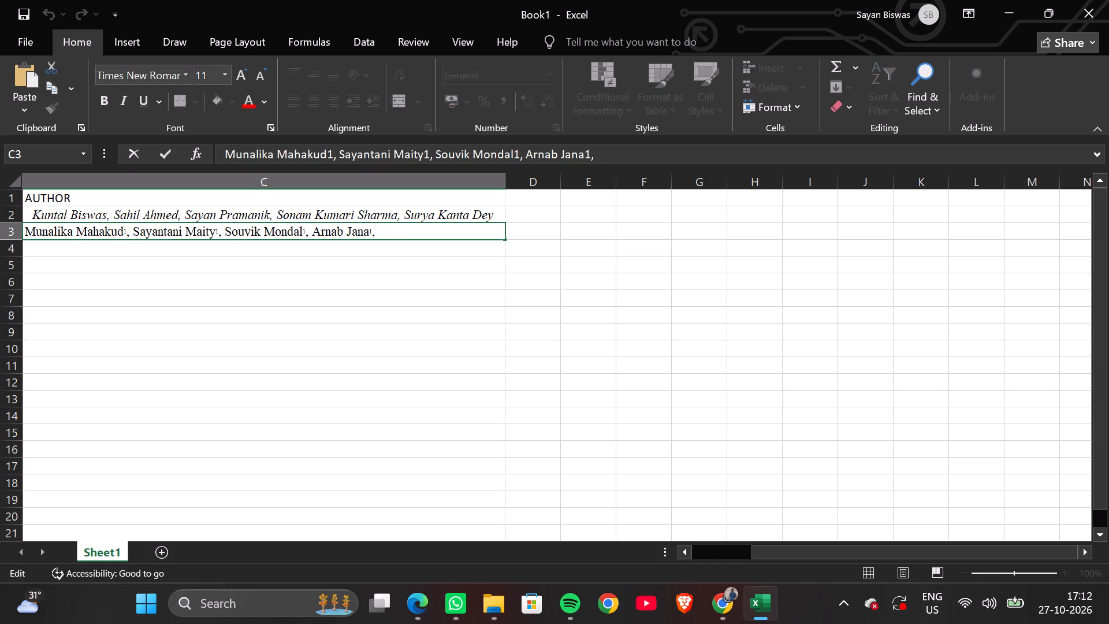
key("space")
key("ctrl+v")
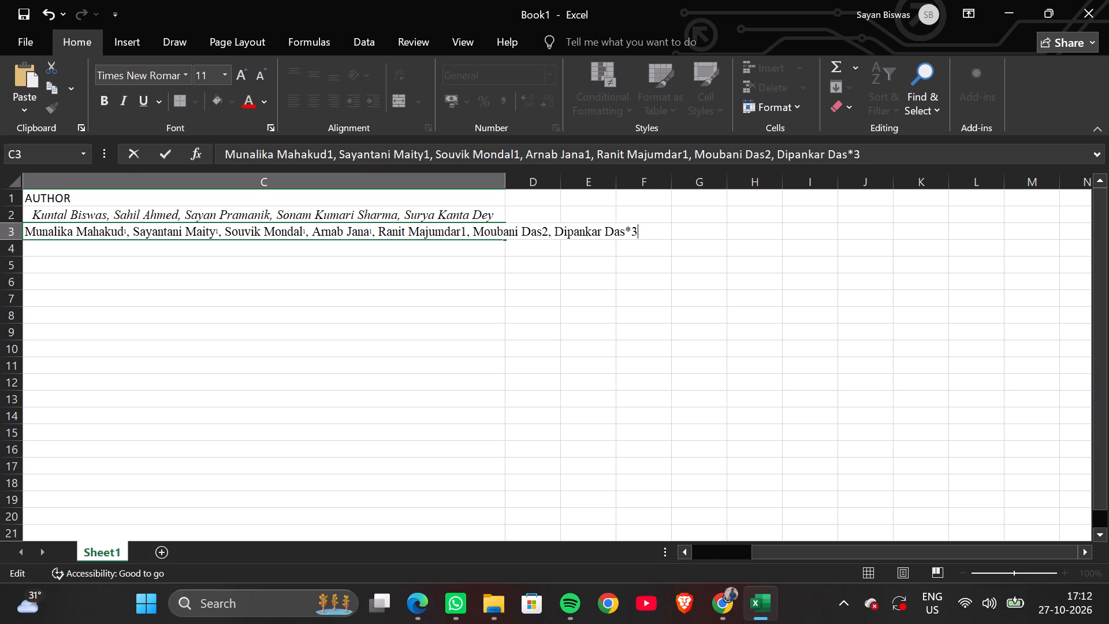
AutoFit the width of the AUTHOR column C to its longest author list.
left_click(505, 185)
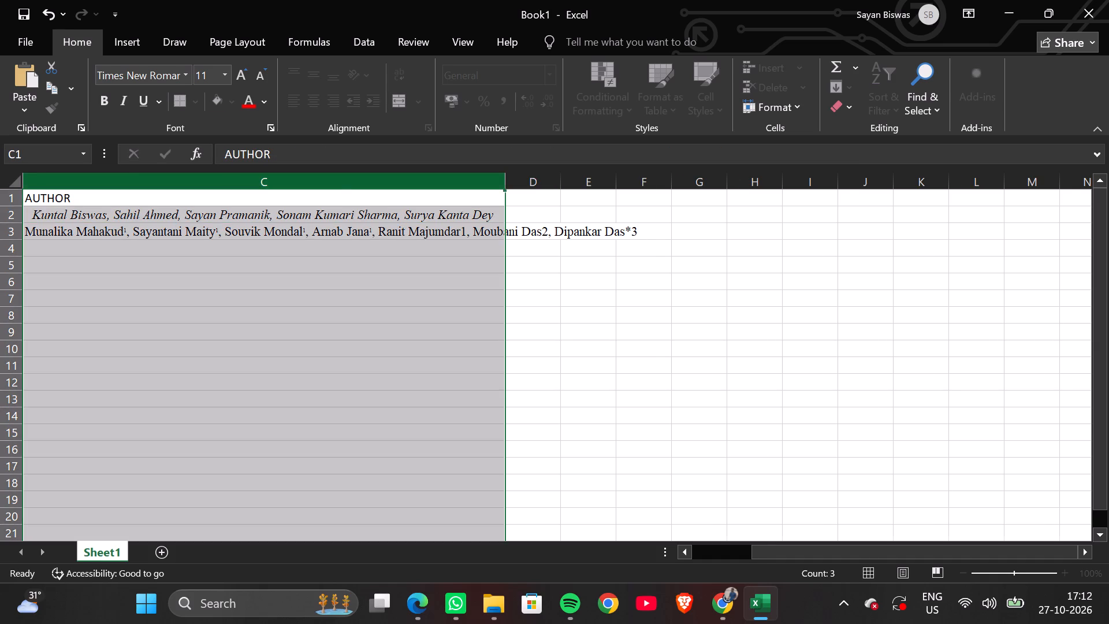
double_click(505, 185)
scroll(768, 327, "up", 1)
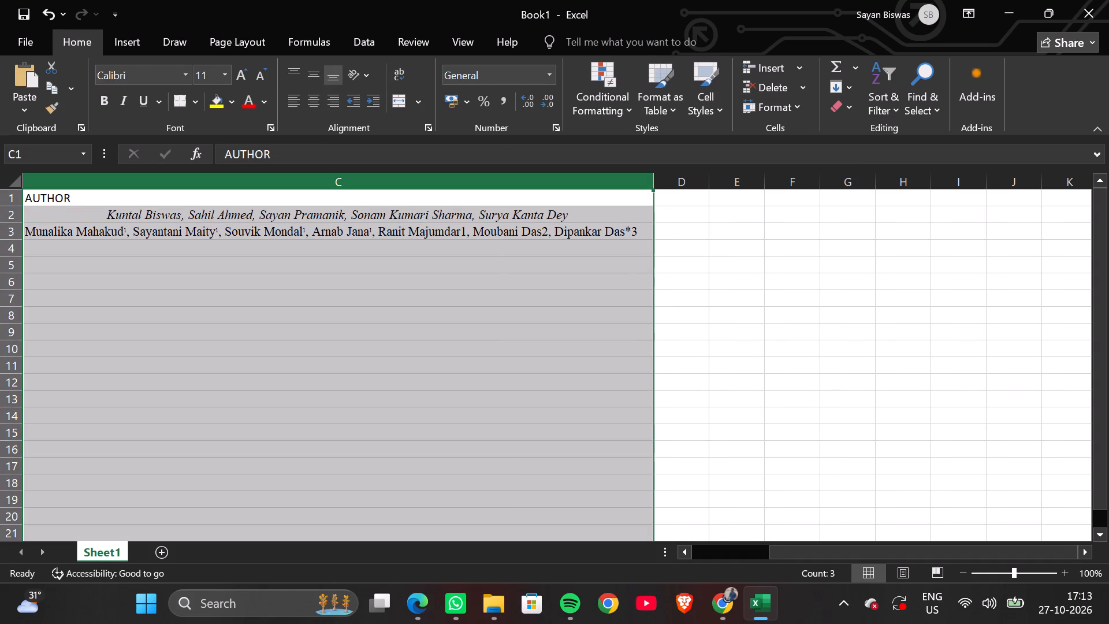
left_click(684, 550)
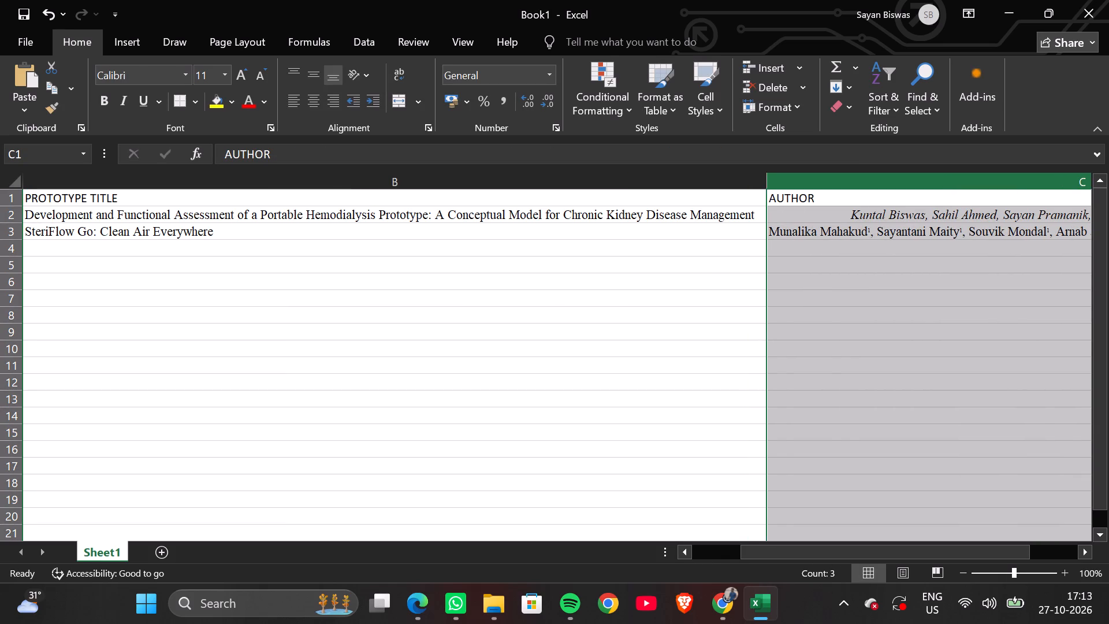
left_click(912, 269)
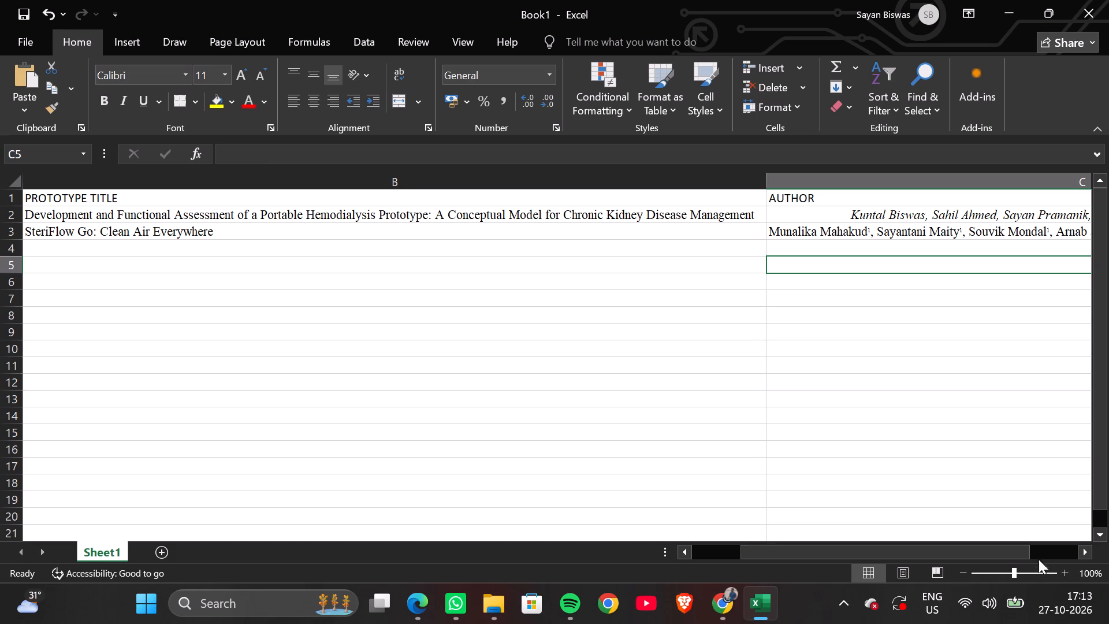
left_click(1081, 552)
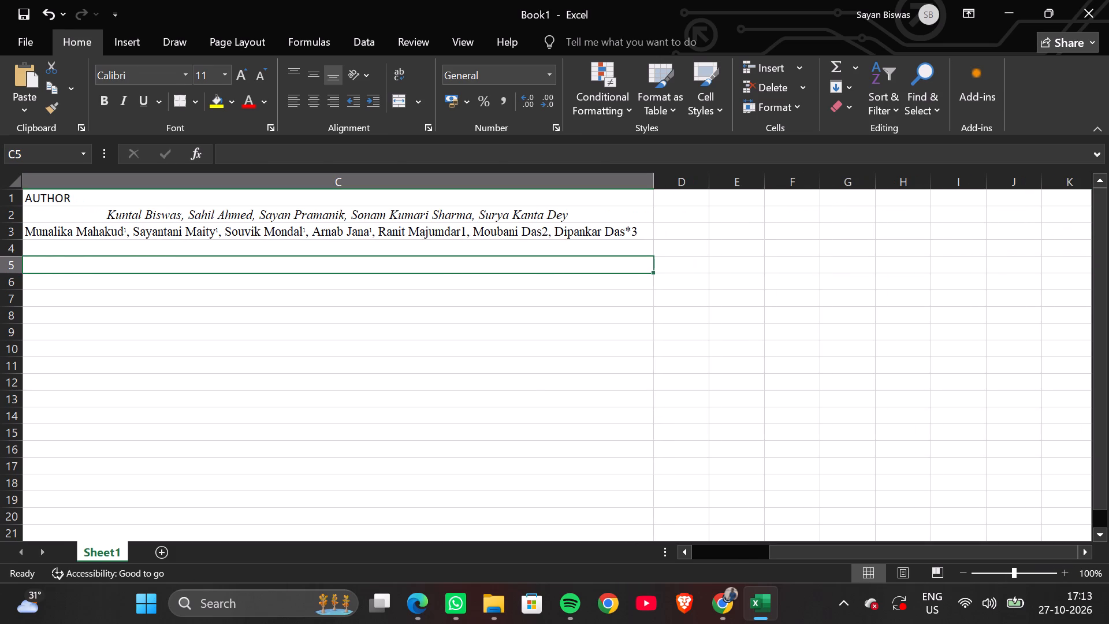
Remove the italic formatting from the portable hemodialysis author names in cell C2.
left_click(576, 218)
double_click(575, 217)
left_click_drag(575, 217, 375, 195)
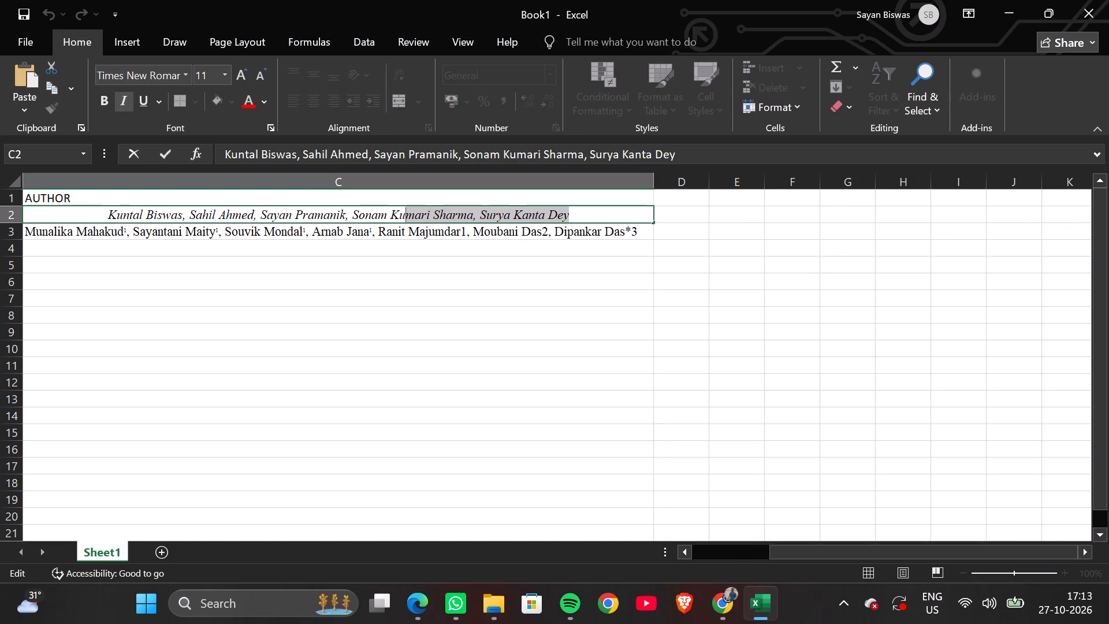
left_click_drag(375, 195, 65, 186)
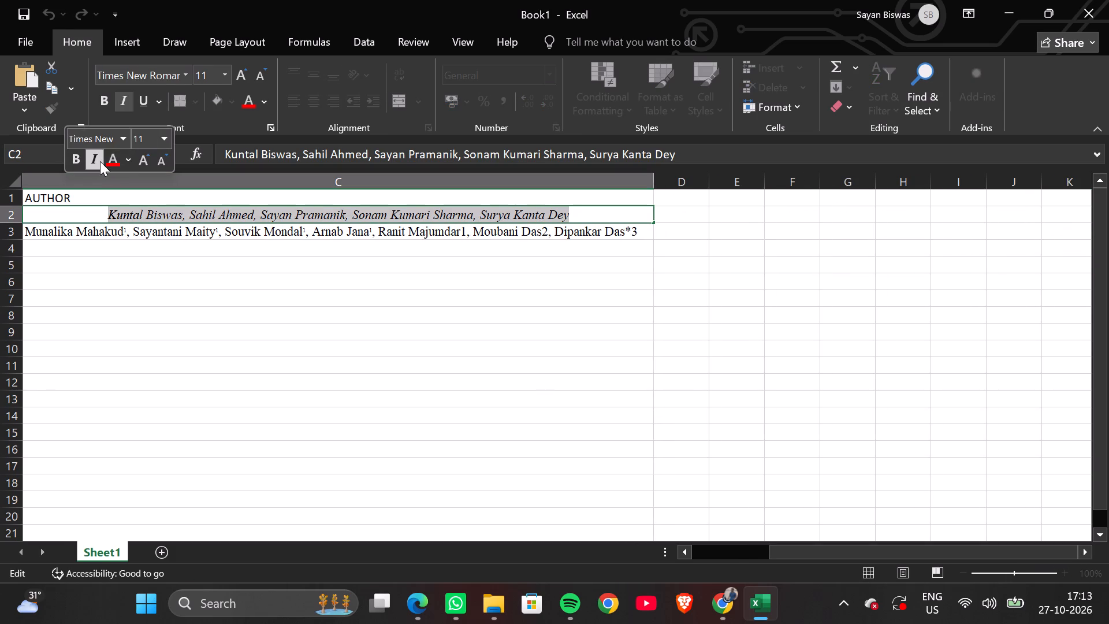
left_click(96, 158)
left_click(482, 289)
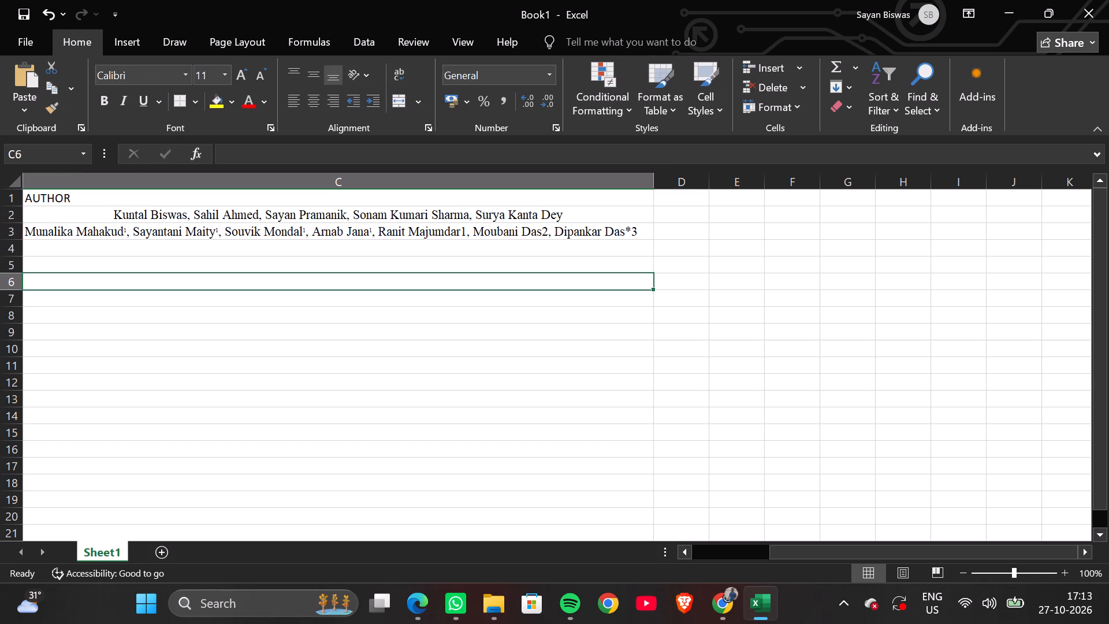
Left-align the author names in cell C2.
left_click(519, 209)
left_click(296, 101)
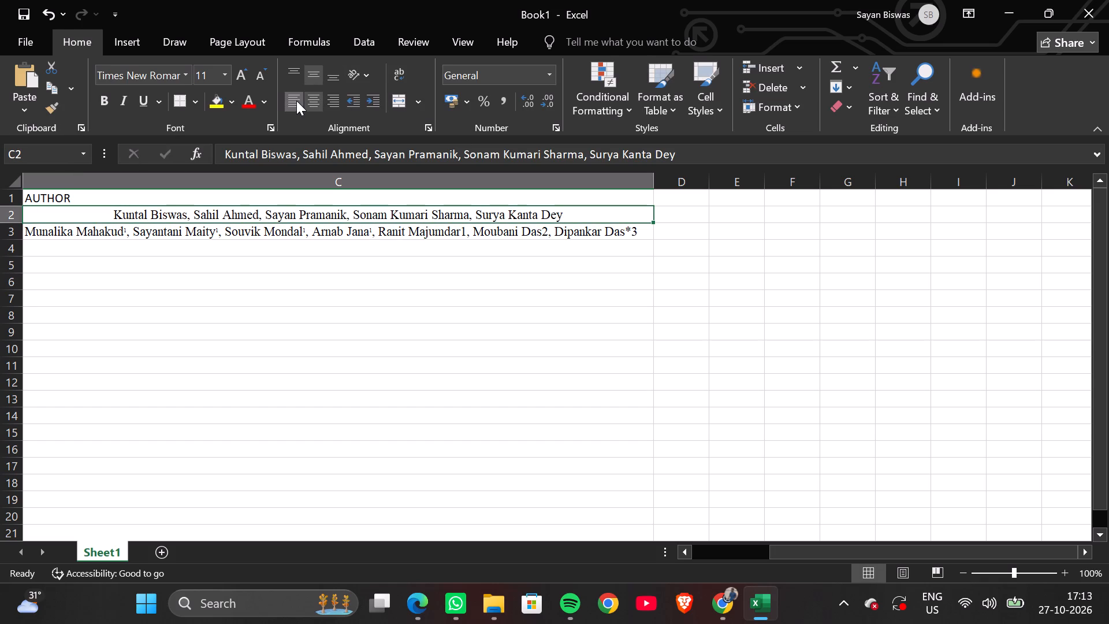
Close the SteriFlow Go document in Chrome and check the PROTOTYPE folder inside BMLT2025 for abstracts.
left_click(684, 545)
left_click(684, 544)
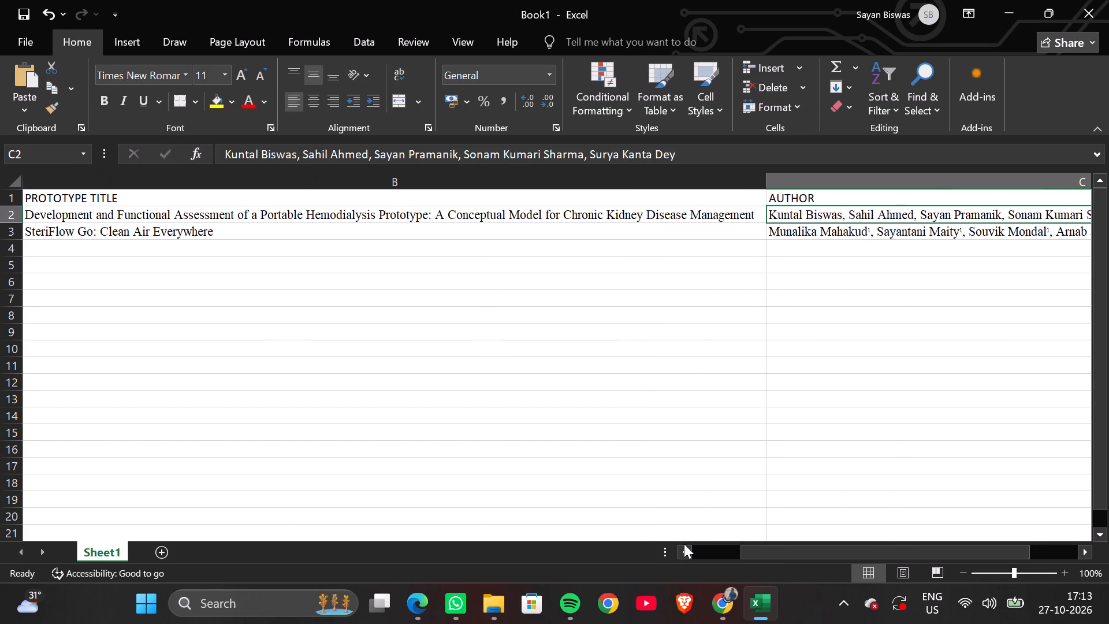
left_click(684, 549)
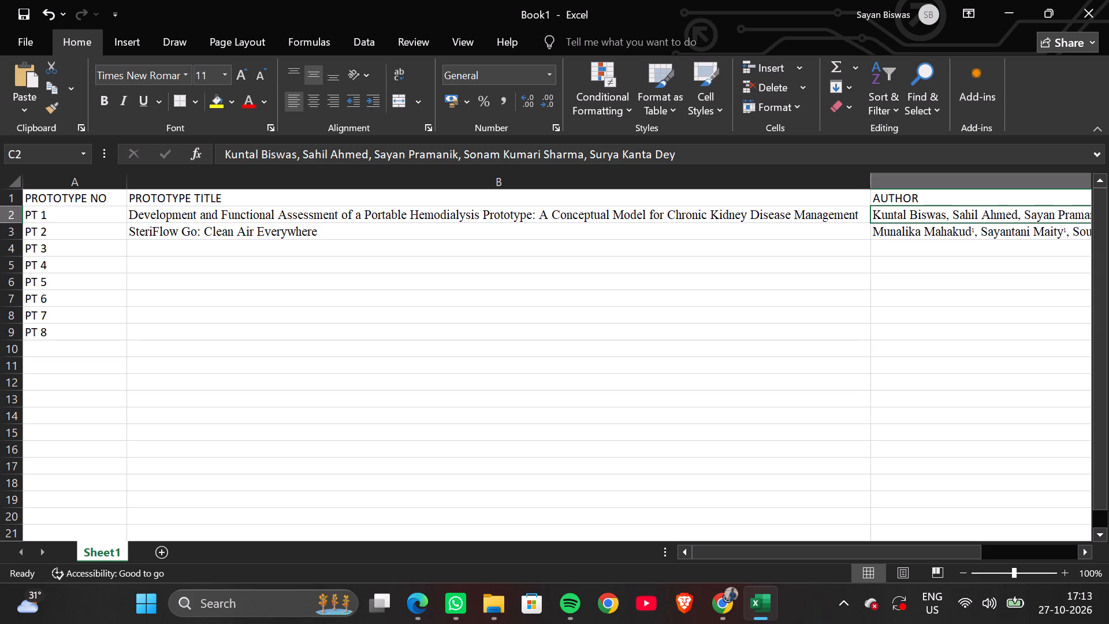
left_click(337, 250)
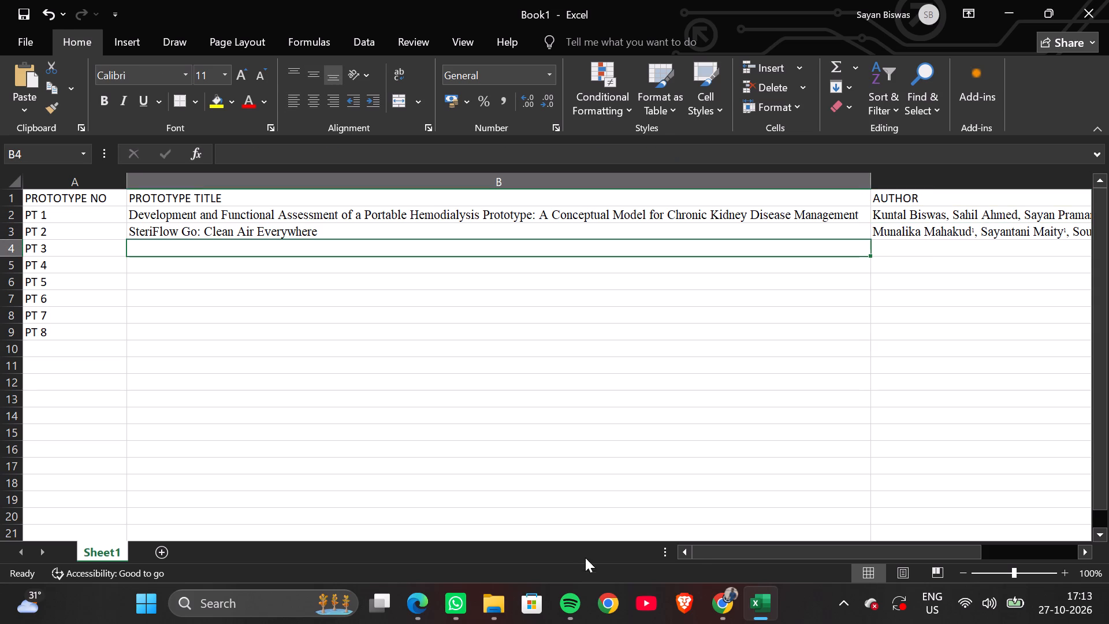
left_click(723, 606)
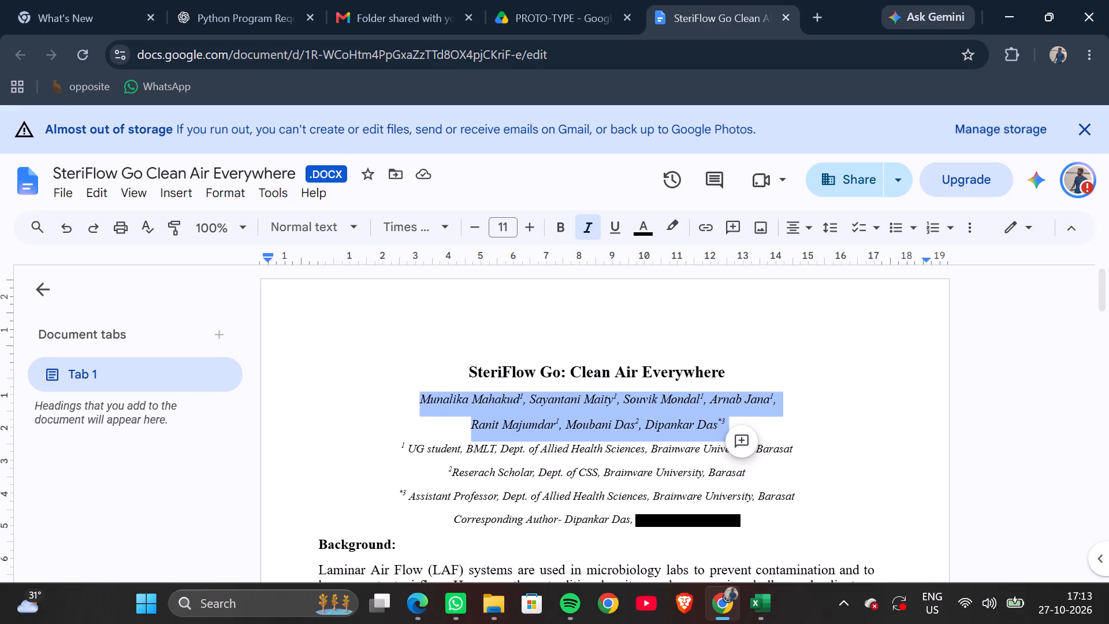
left_click(788, 13)
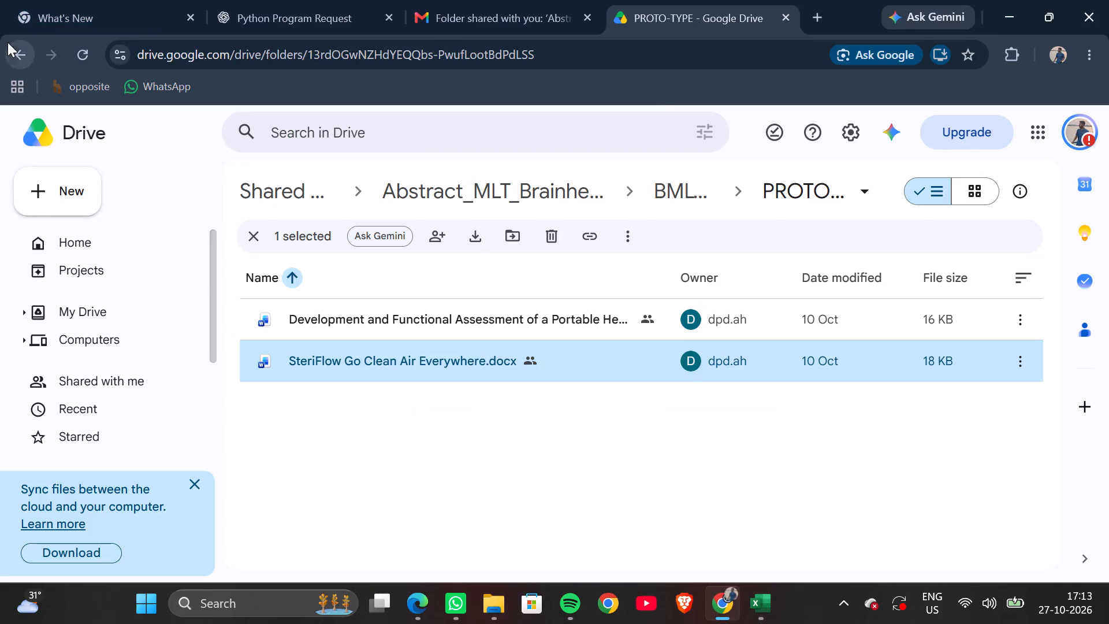
left_click(16, 49)
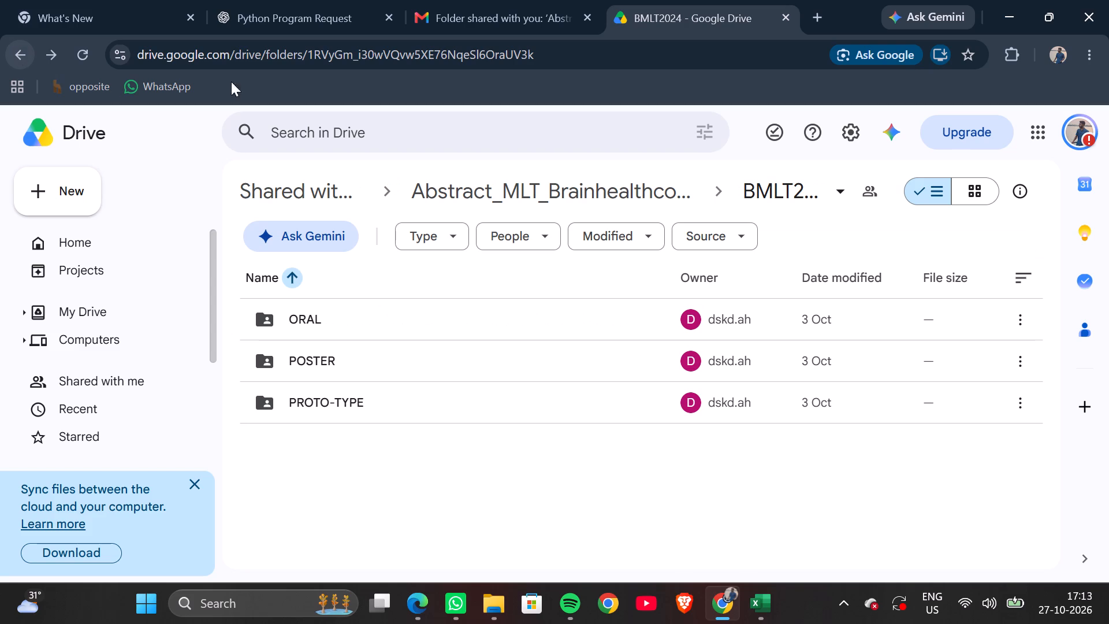
left_click(838, 193)
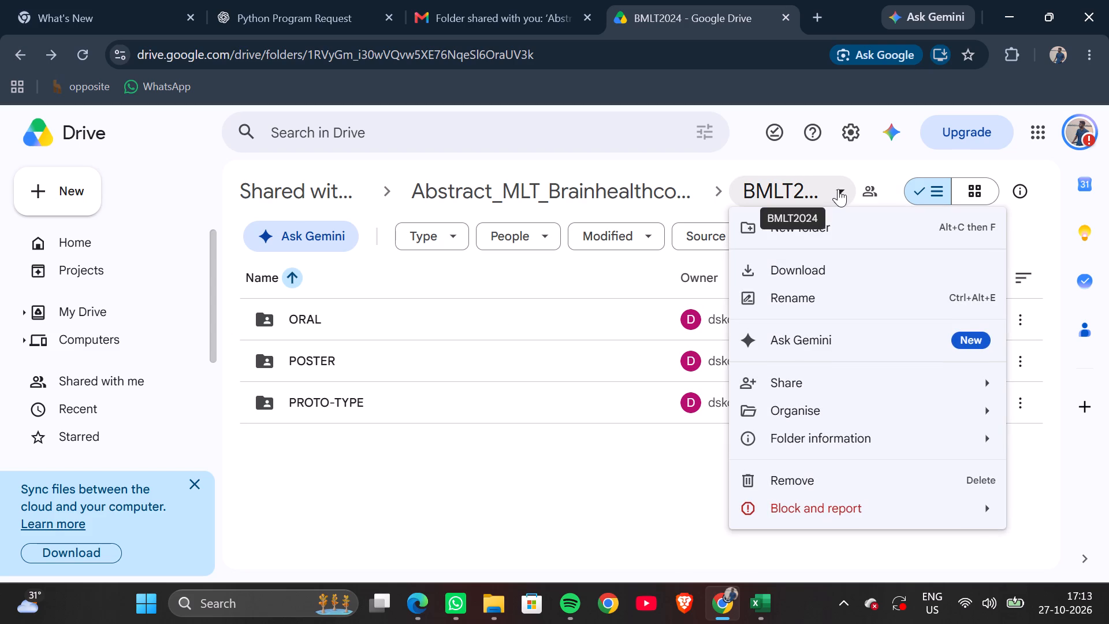
left_click(838, 189)
left_click(11, 53)
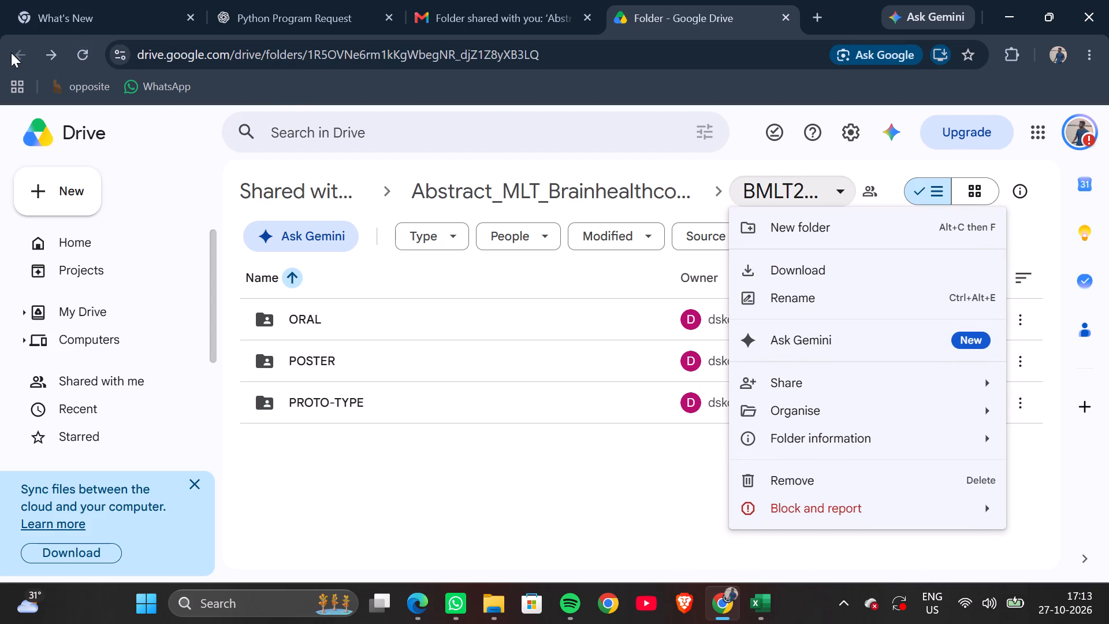
double_click(492, 428)
double_click(492, 410)
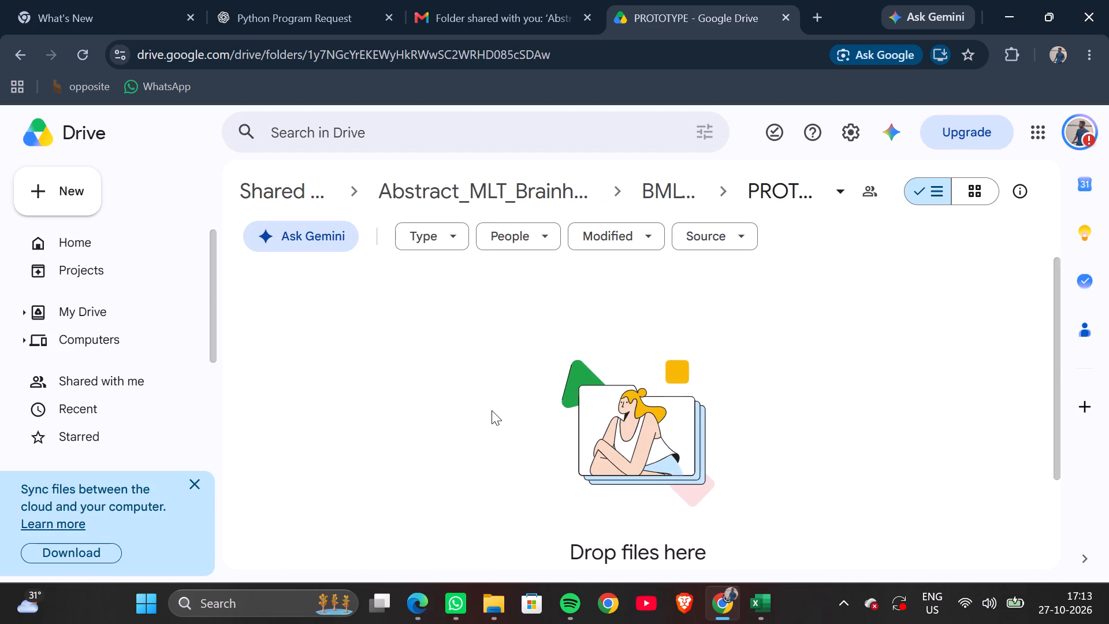
Open the Renal AI abstract from the PROTO-TYPE folder inside the DMLT folder.
left_click(12, 43)
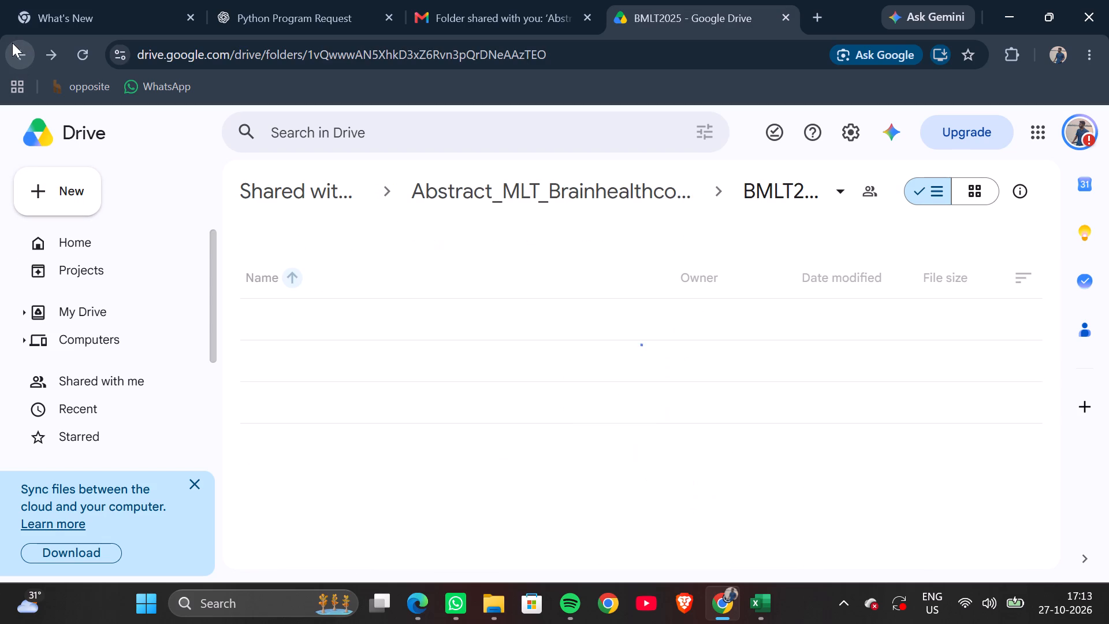
left_click(12, 43)
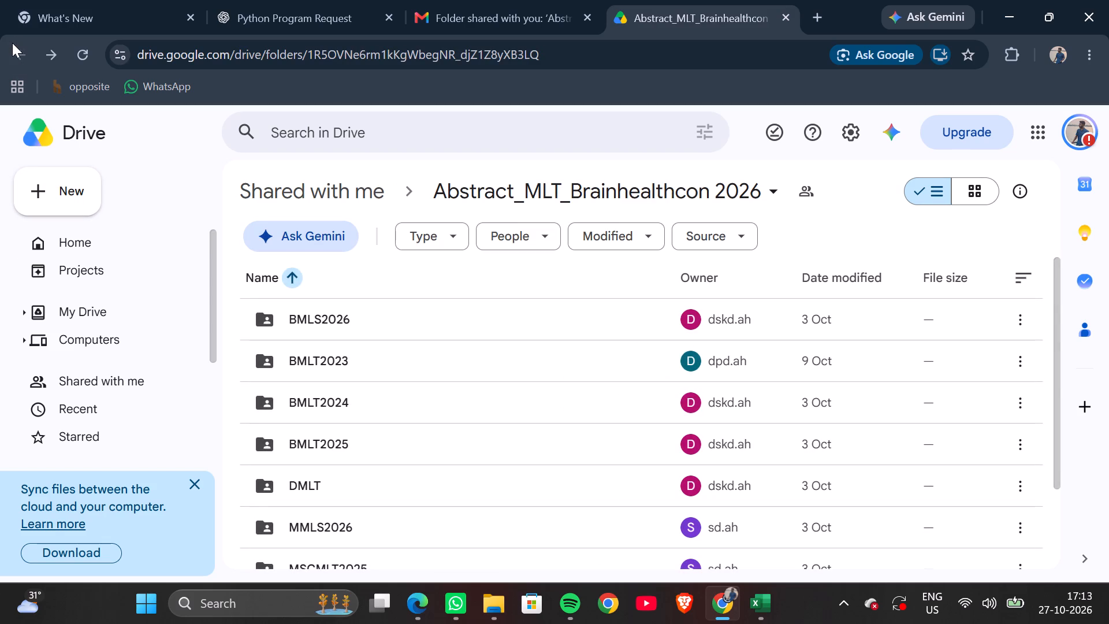
double_click(349, 480)
double_click(382, 404)
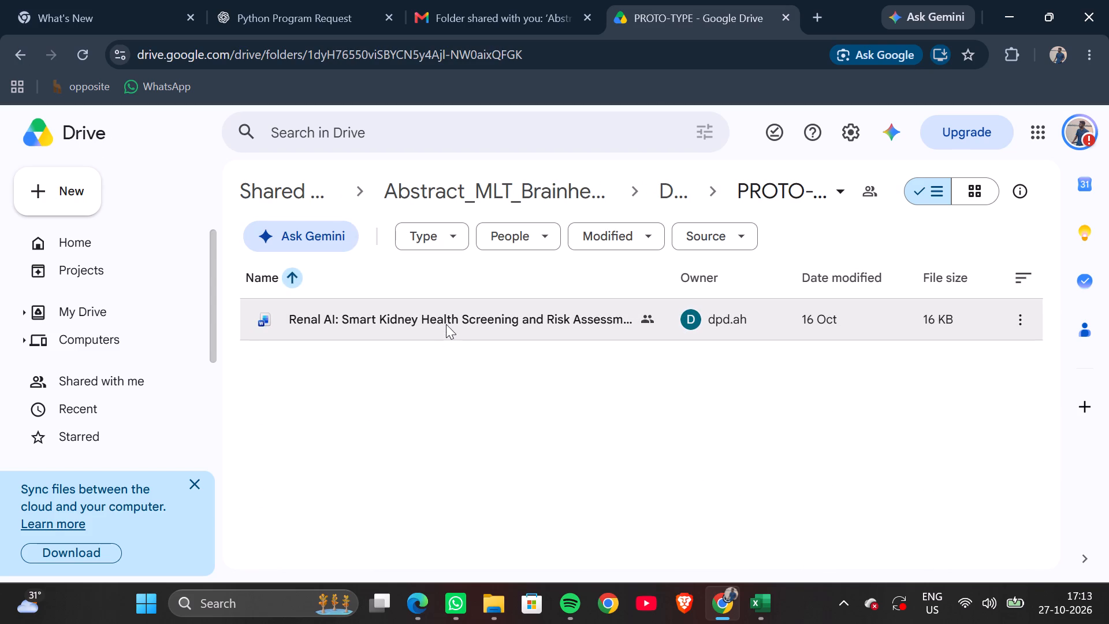
double_click(446, 324)
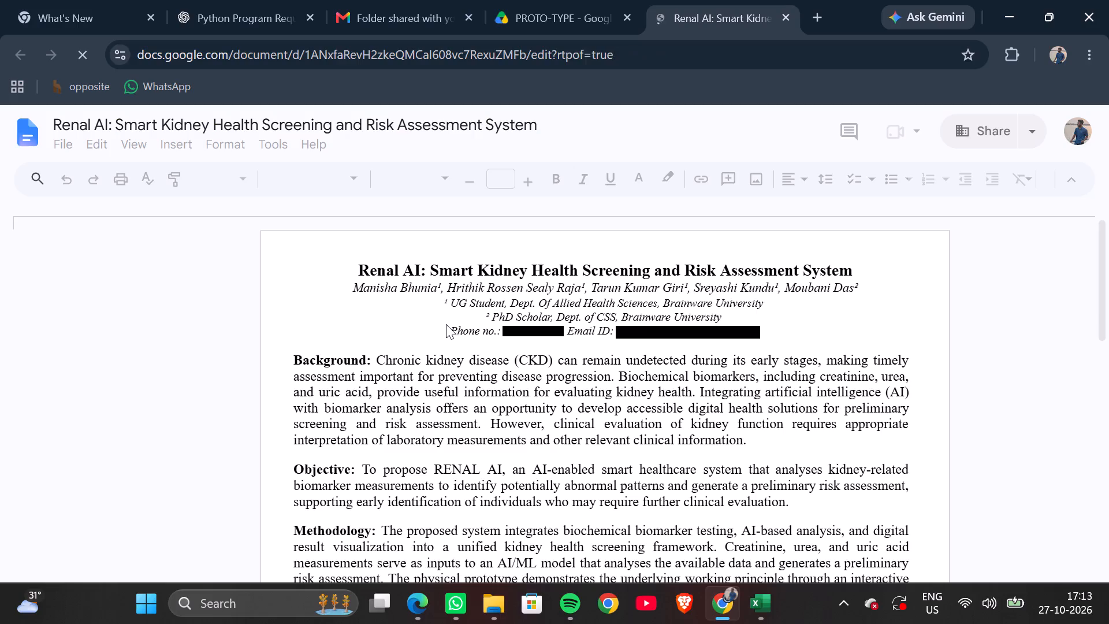
Copy the title "Renal AI: Smart Kidney Health Screening and Risk Assessment System" from the document into Excel cell B4 for PT 3.
left_click_drag(357, 262, 509, 266)
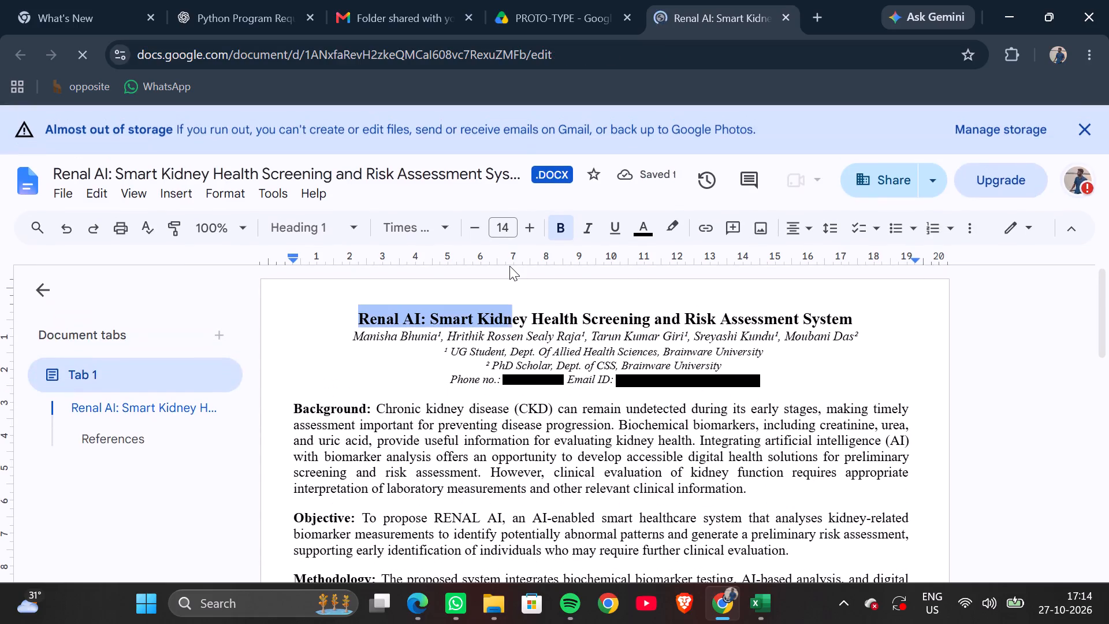
left_click_drag(509, 266, 861, 314)
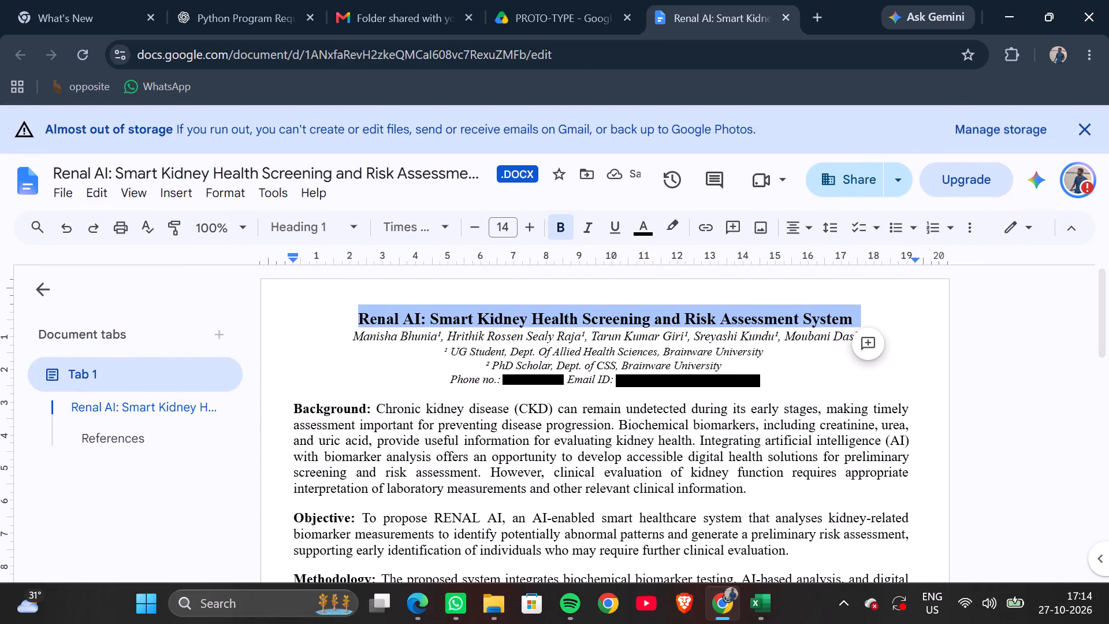
key("ctrl+c")
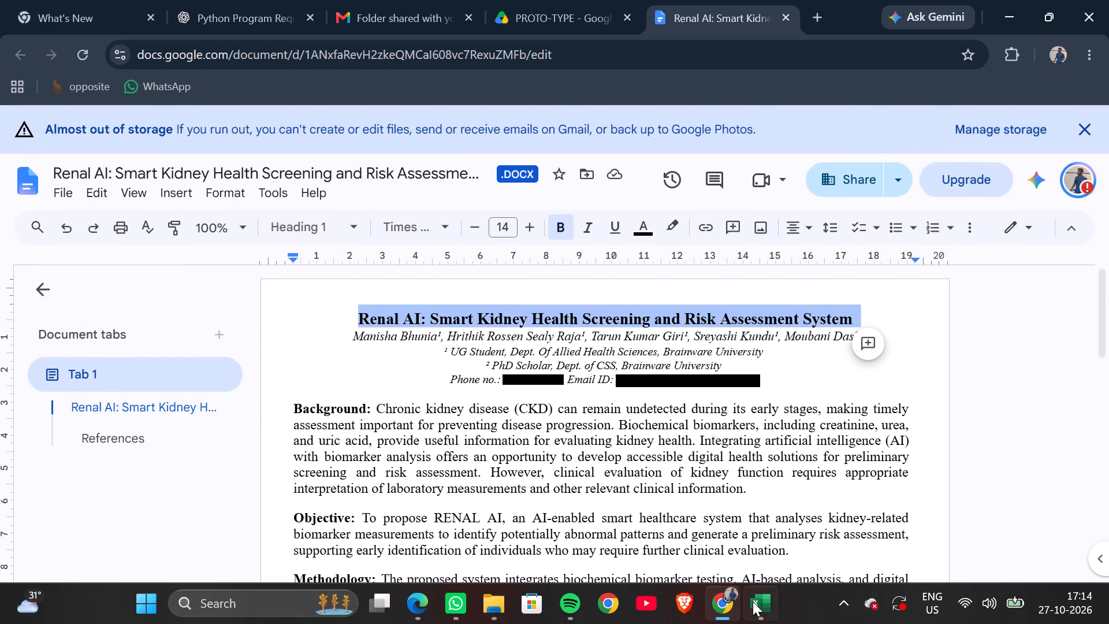
left_click(753, 601)
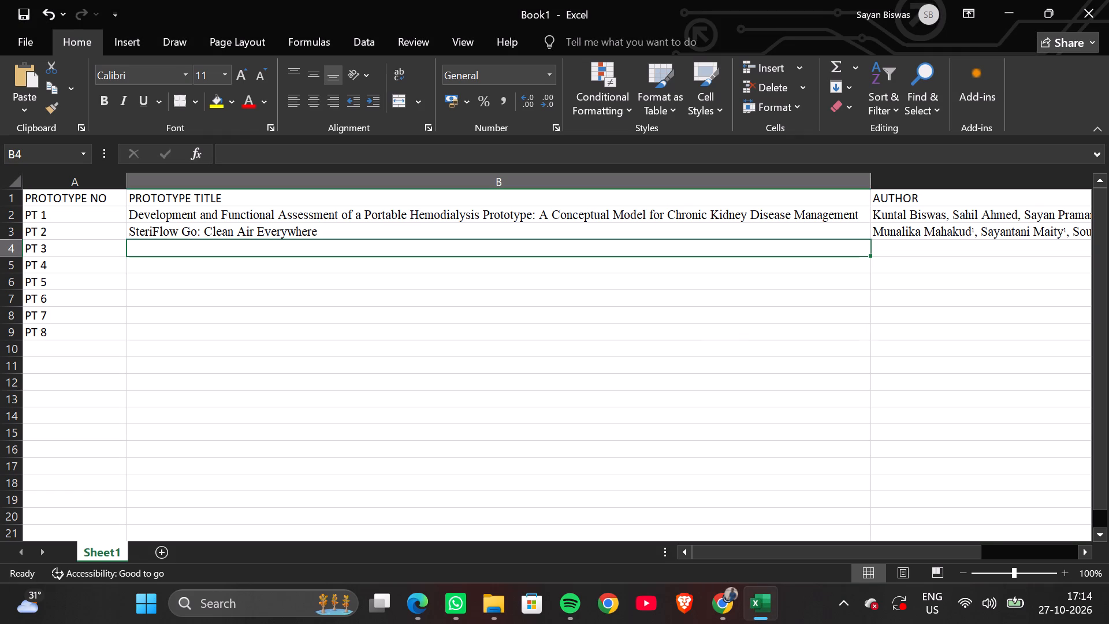
double_click(432, 253)
key("ctrl+v")
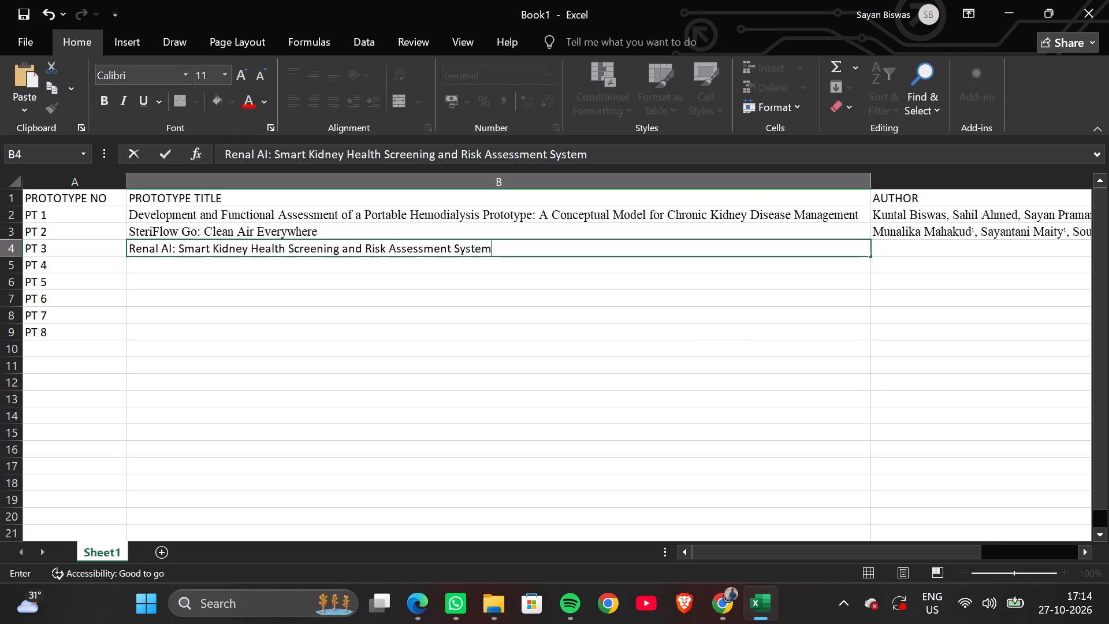
left_click(912, 247)
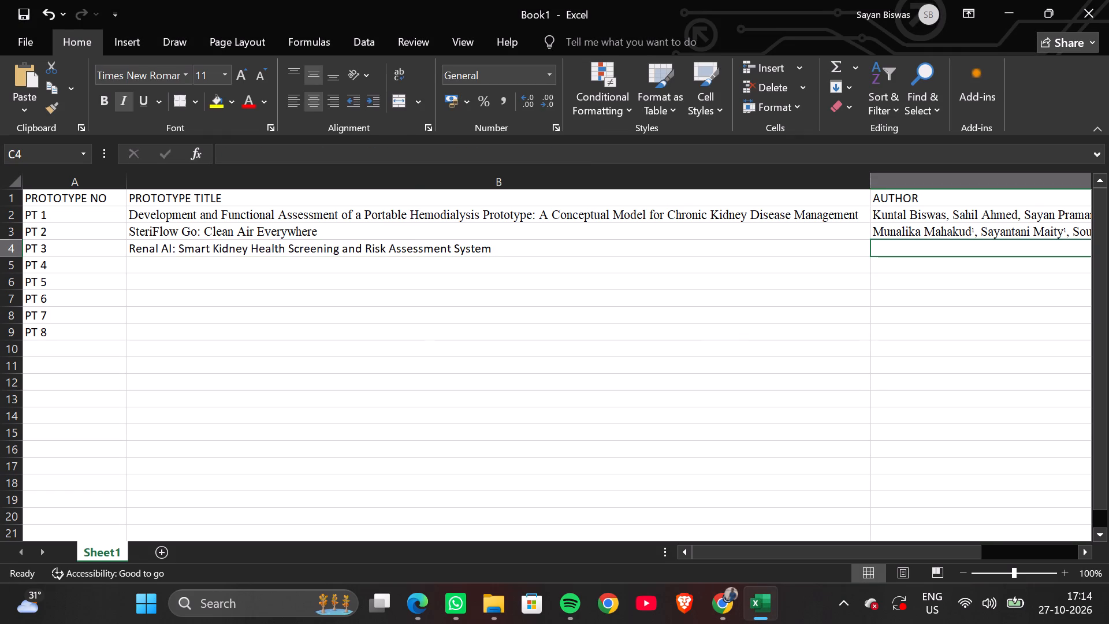
Copy the Renal AI author names from the document and return to the PT 3 author cell C4 in Excel.
left_click(731, 601)
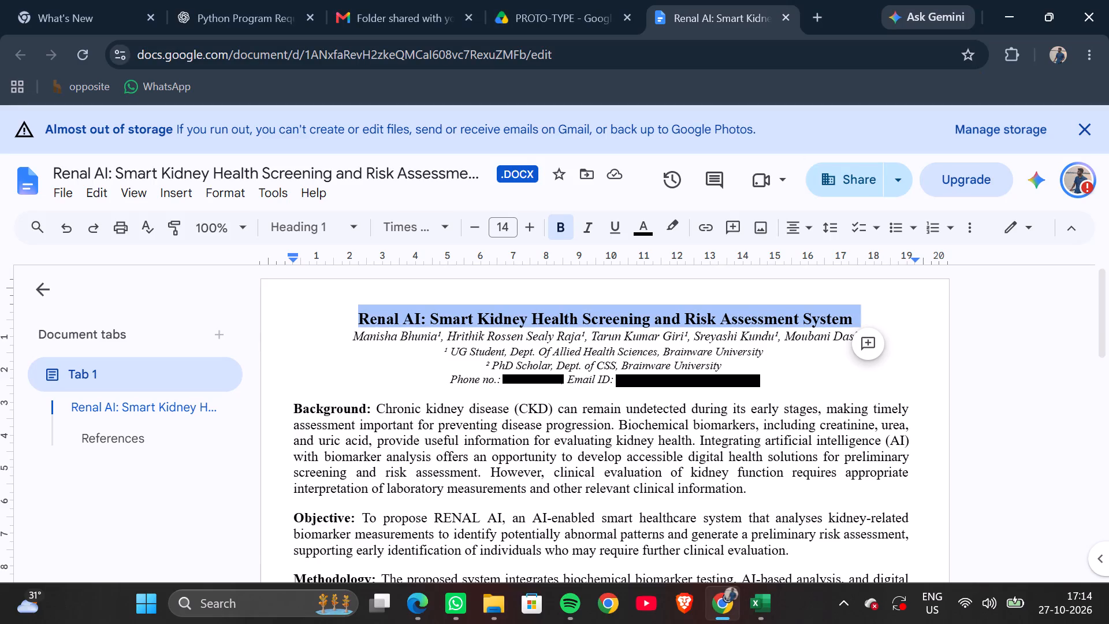
left_click_drag(352, 336, 669, 320)
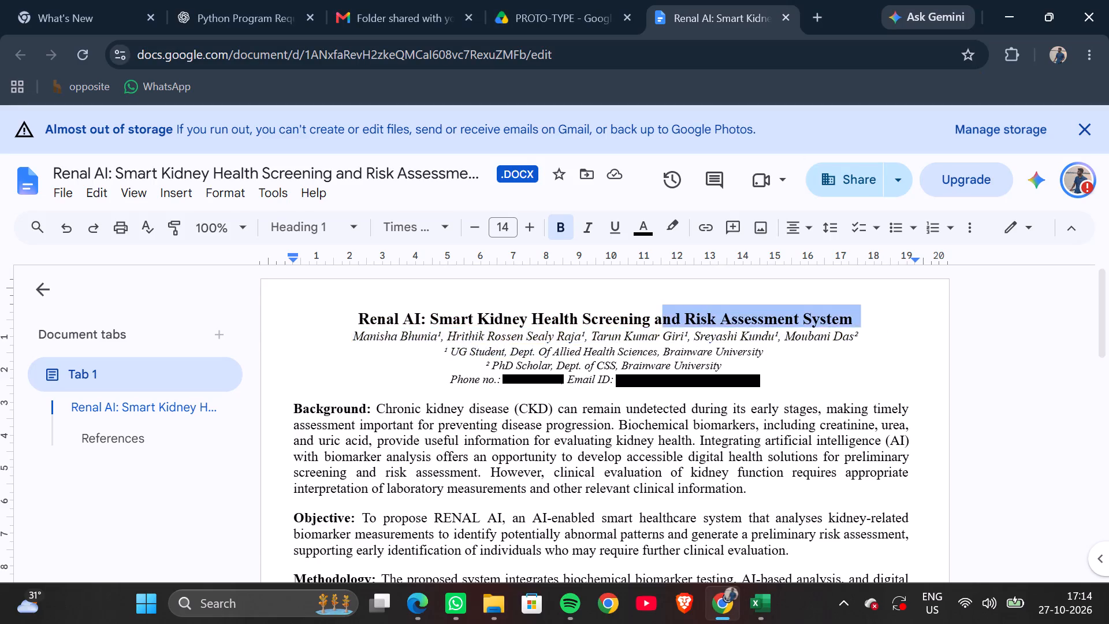
left_click_drag(669, 320, 860, 338)
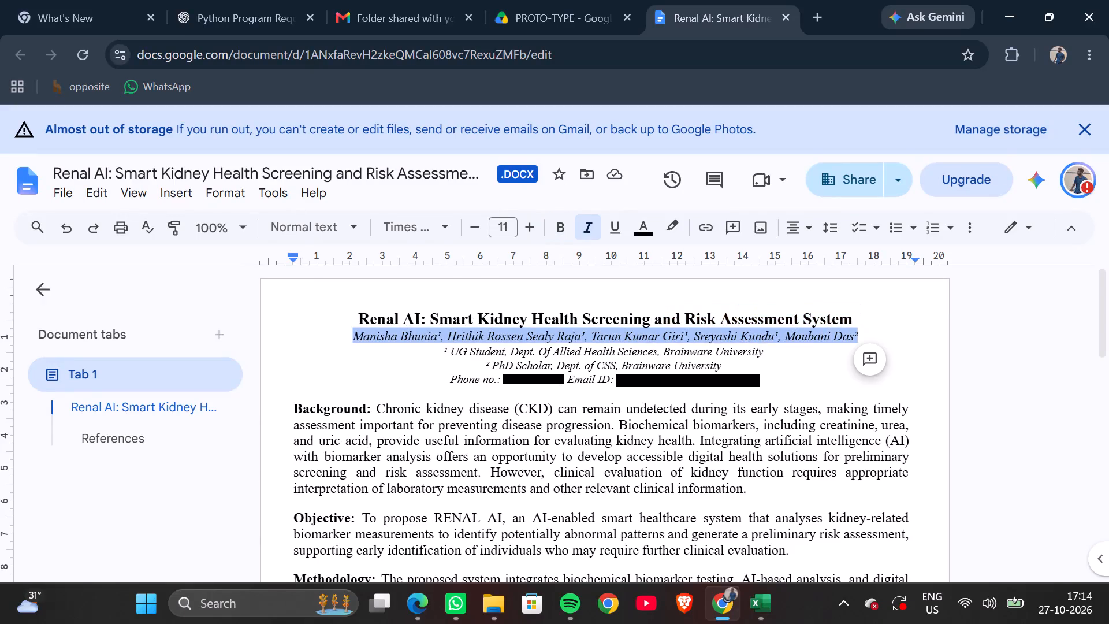
key("ctrl+c")
left_click(754, 607)
triple_click(924, 249)
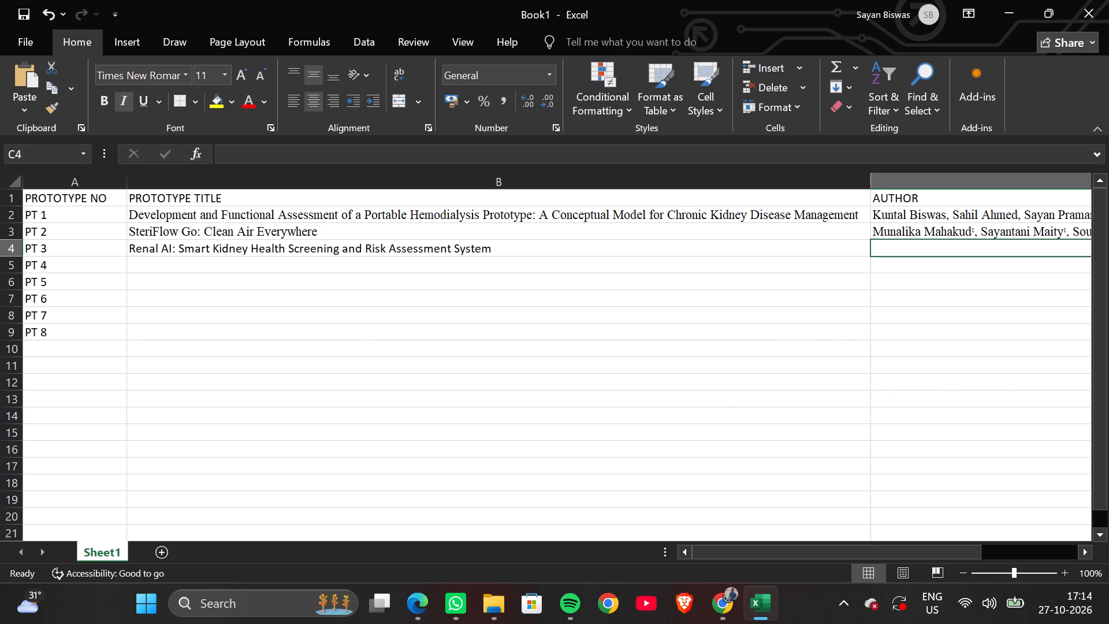
left_click(596, 250)
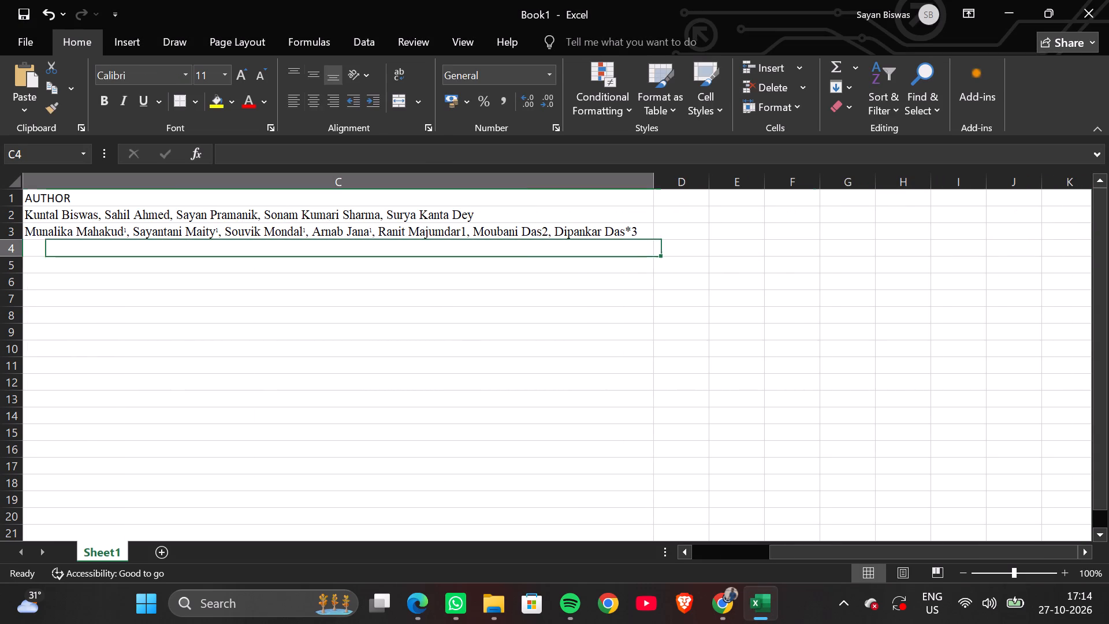
double_click(596, 249)
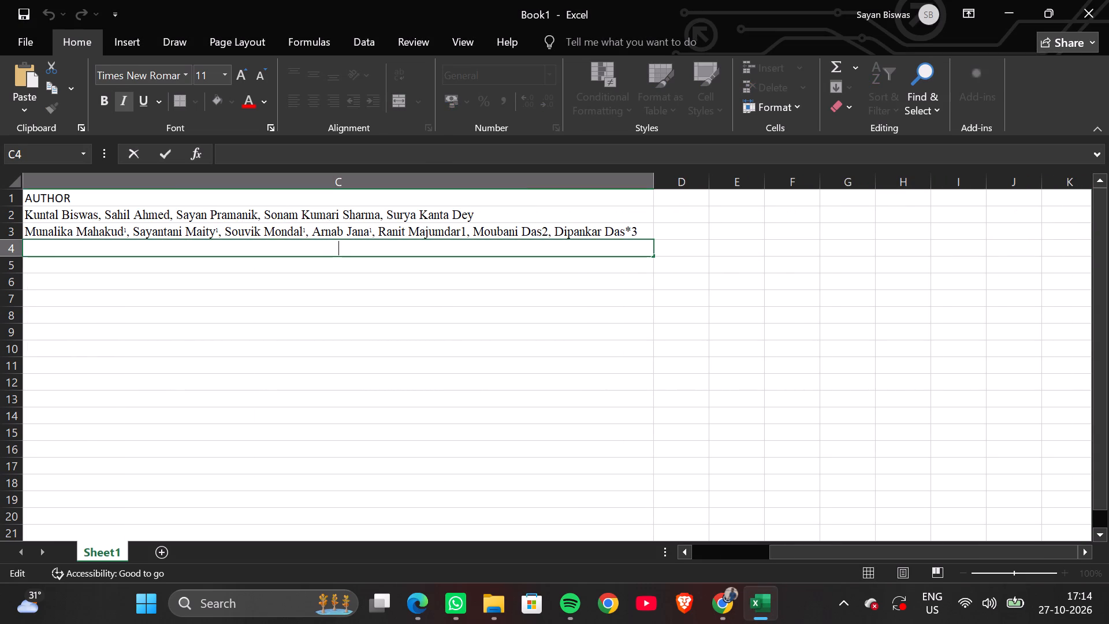
left_click(204, 253)
double_click(32, 247)
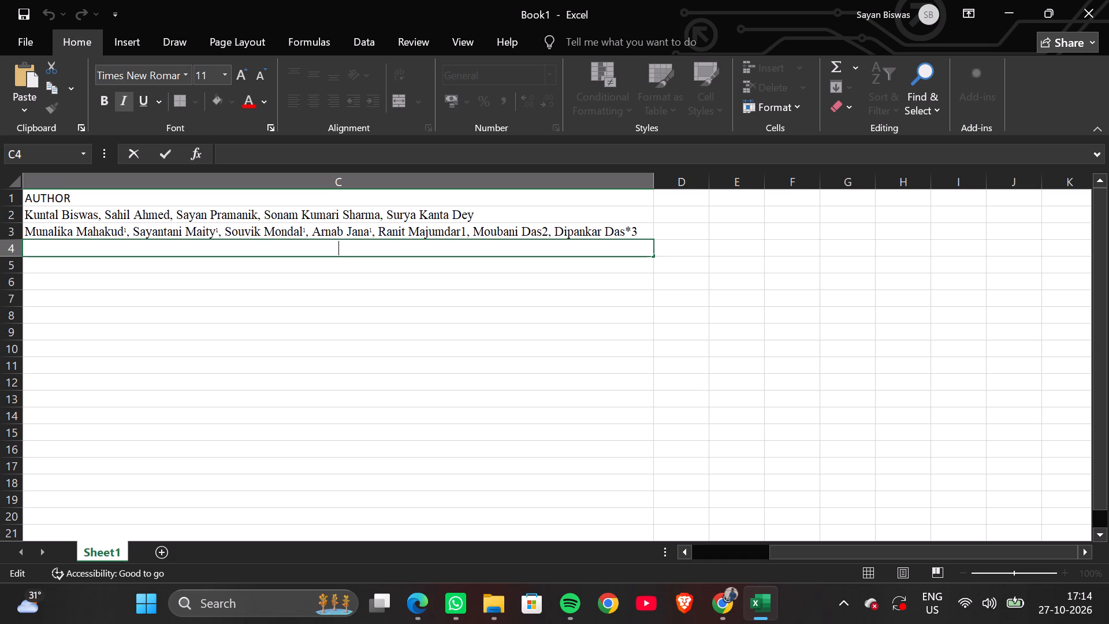
double_click(32, 247)
left_click(91, 296)
Left-align the empty author cell C4.
left_click(87, 247)
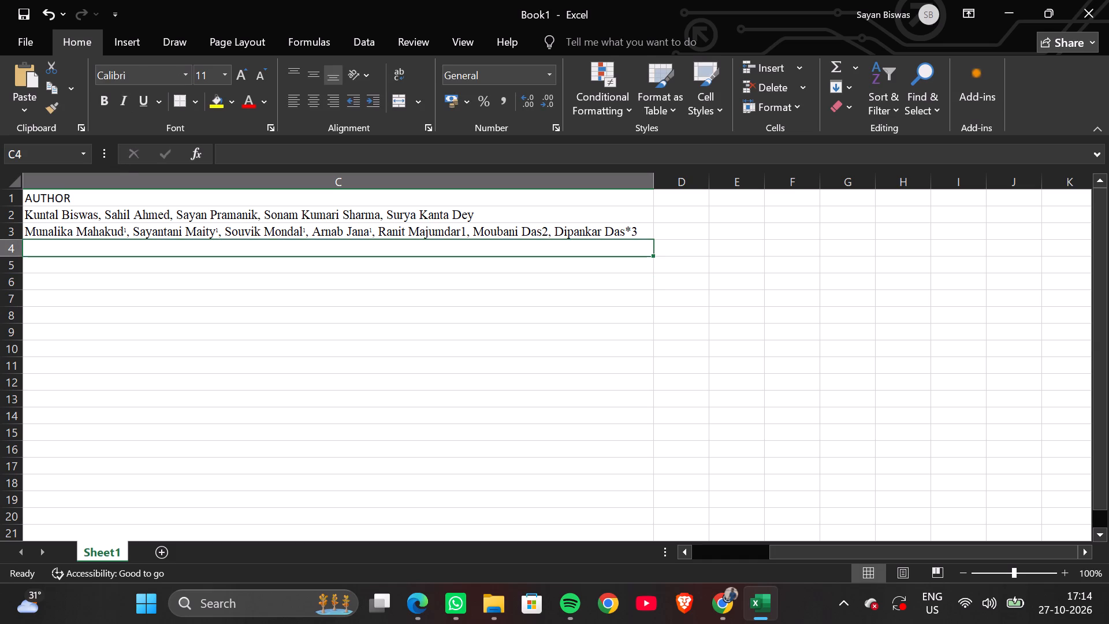
left_click(295, 98)
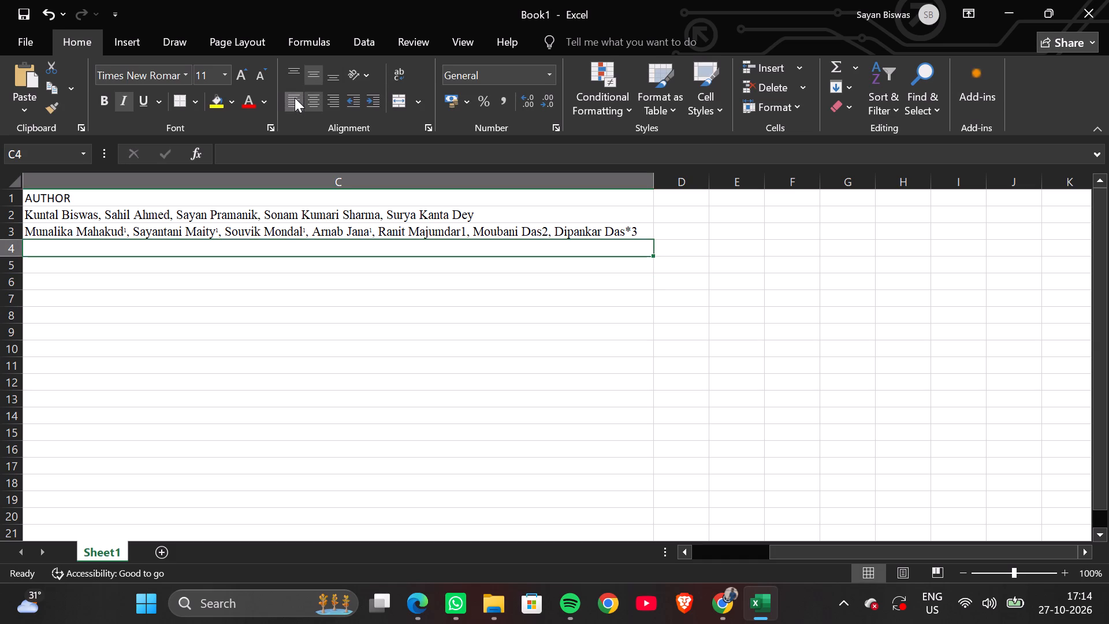
Paste the copied Renal AI author names into PT 3 author cell C4 and remove the italics from the names.
double_click(43, 247)
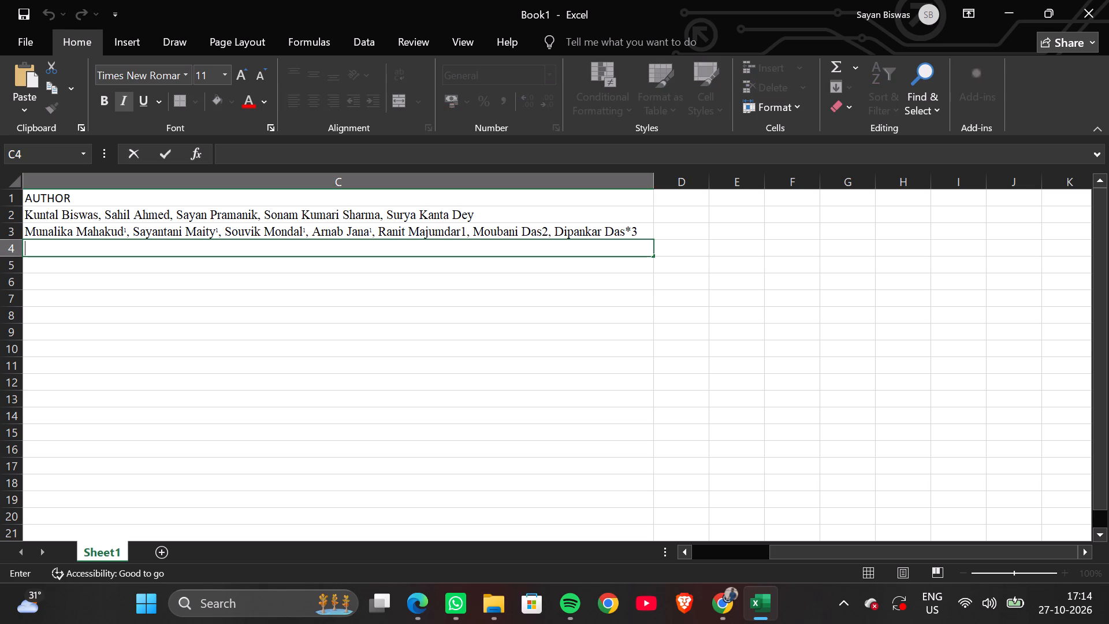
key("ctrl+v")
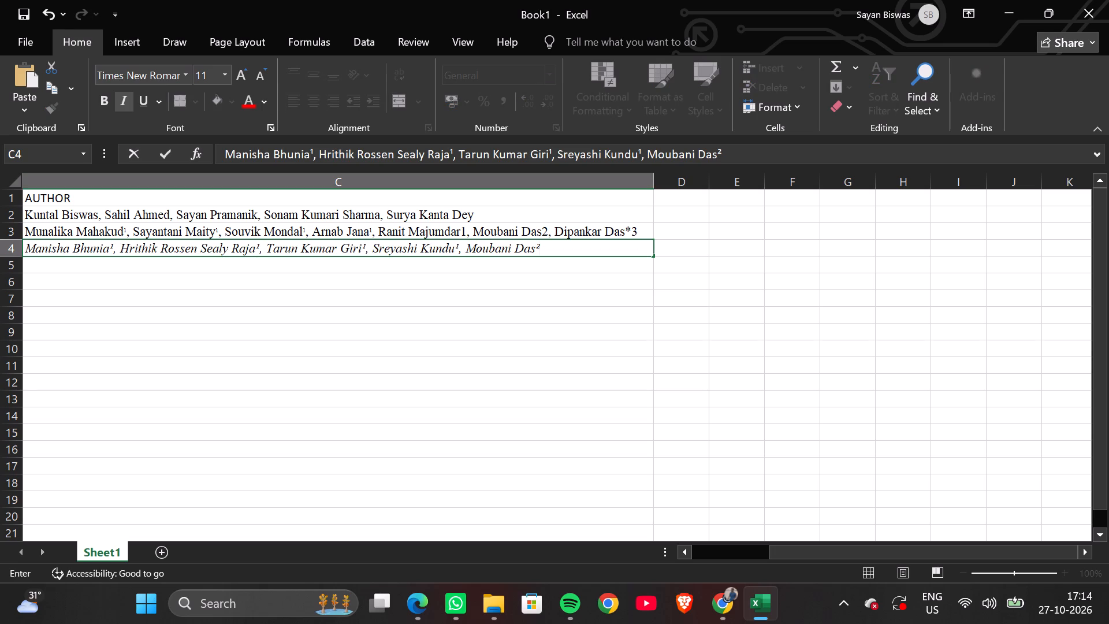
left_click_drag(537, 244, 1, 239)
left_click(31, 211)
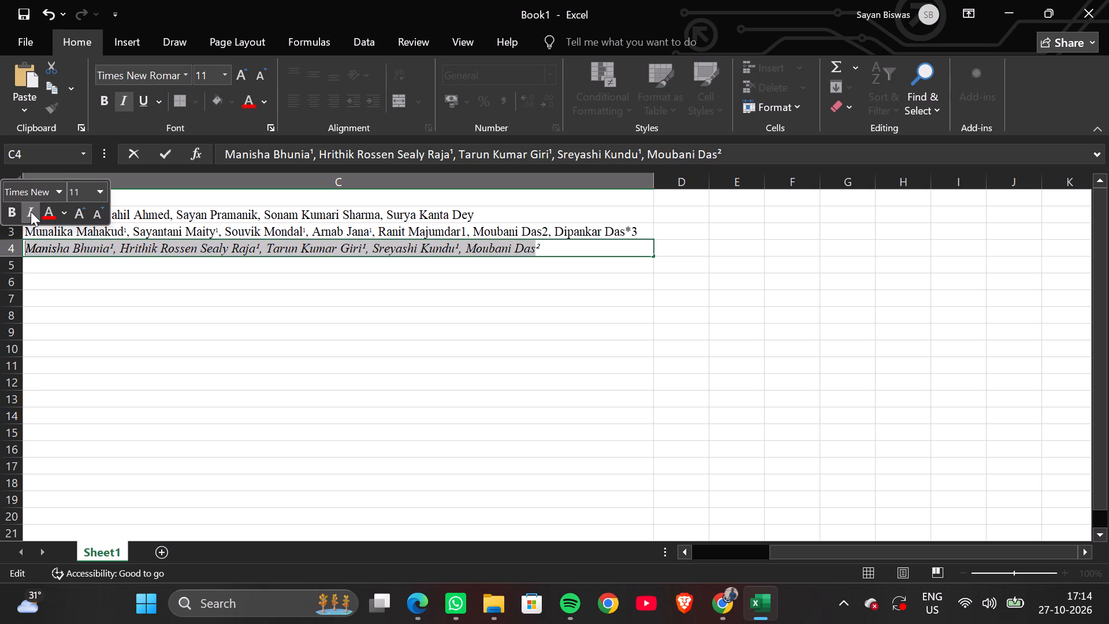
left_click(680, 551)
left_click(680, 551)
left_click(680, 551)
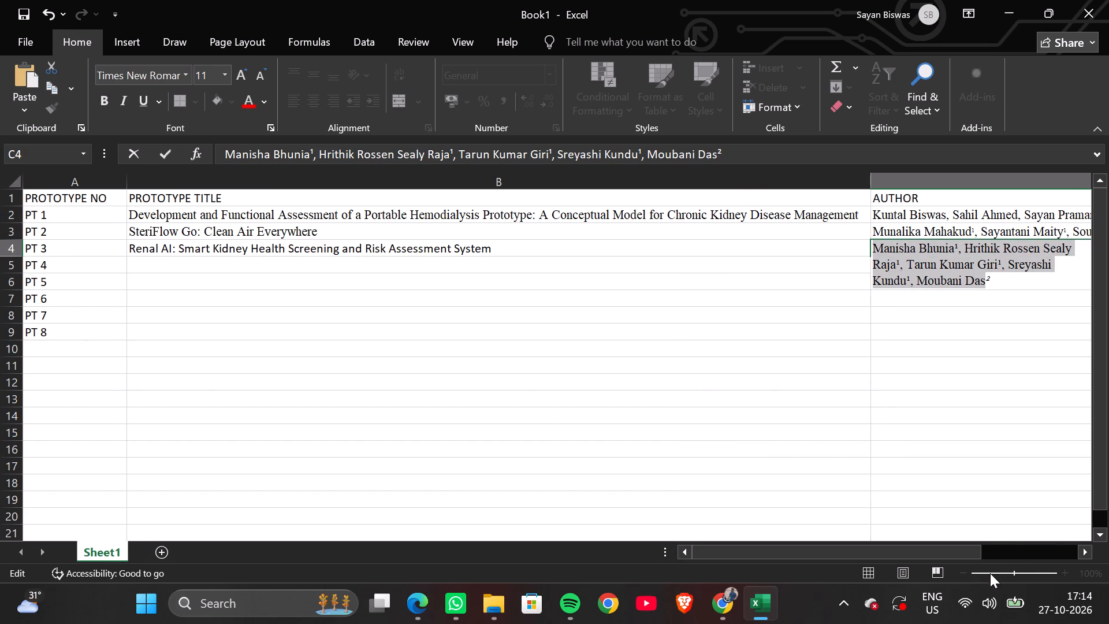
Close the Renal AI document and check the MMLS2026 folder inside Abstract_MLT_Brainhealthcon 2026 in Drive for abstracts.
left_click(715, 596)
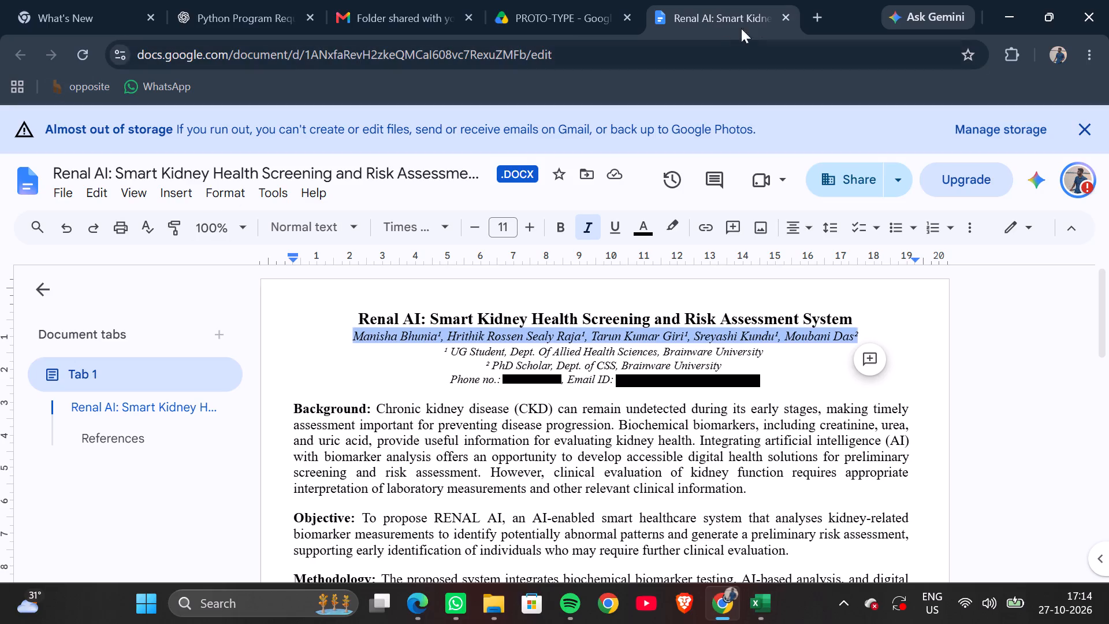
left_click(786, 13)
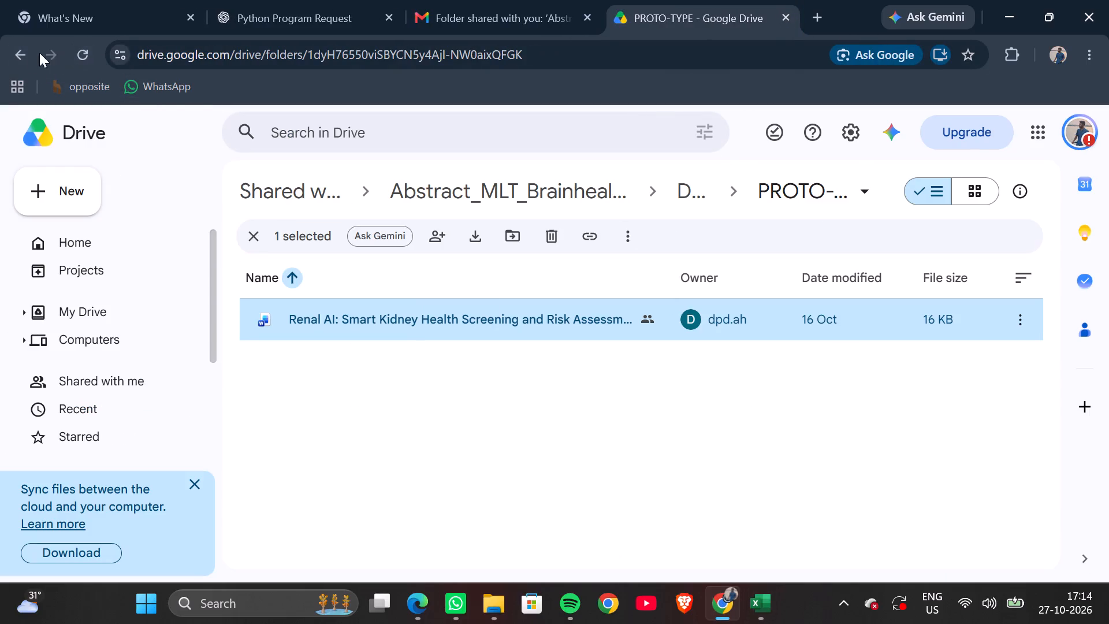
left_click(25, 56)
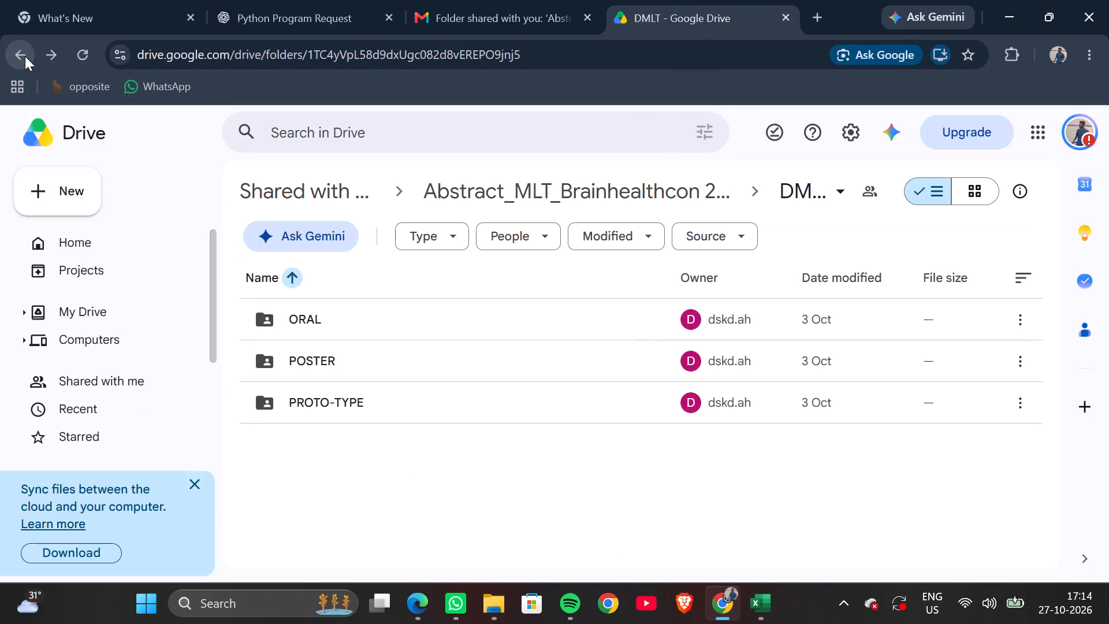
left_click(25, 56)
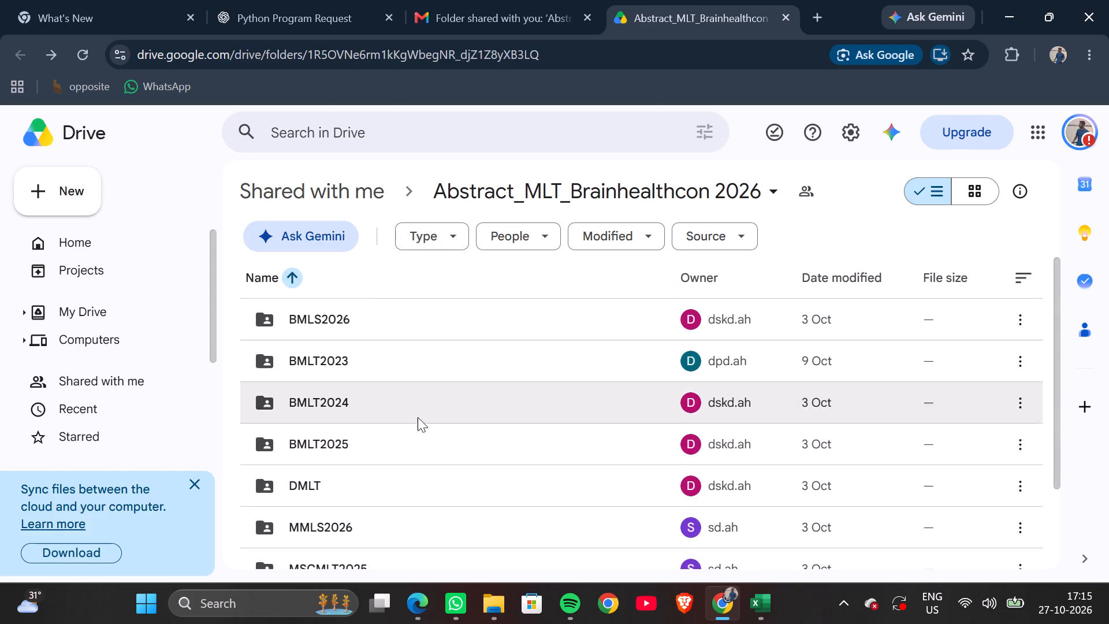
scroll(471, 473, "down", 1)
double_click(472, 431)
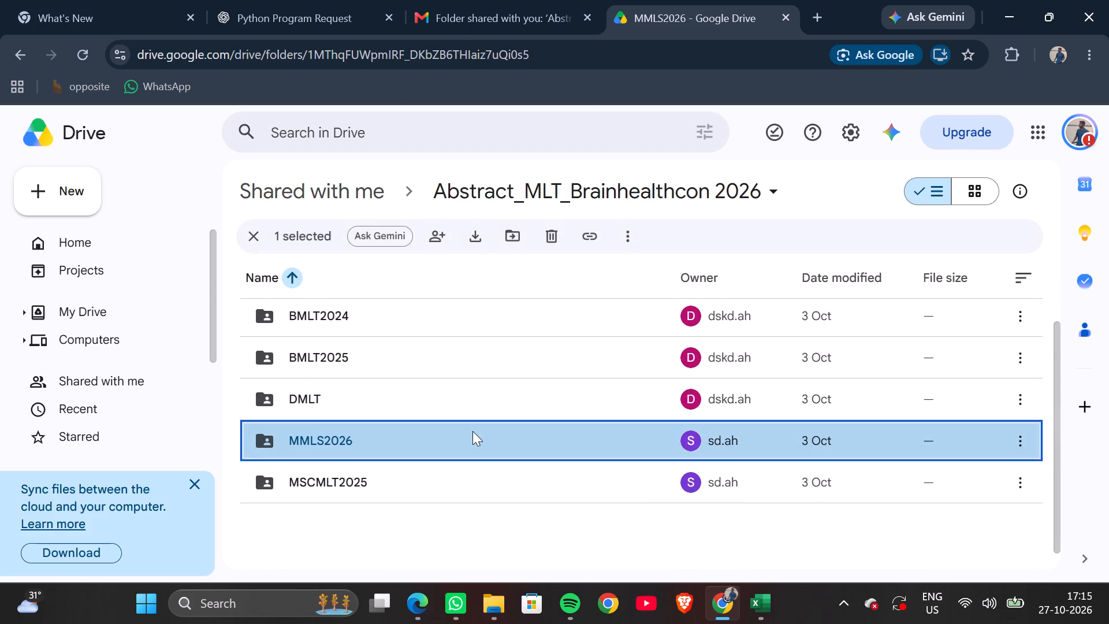
left_click(20, 52)
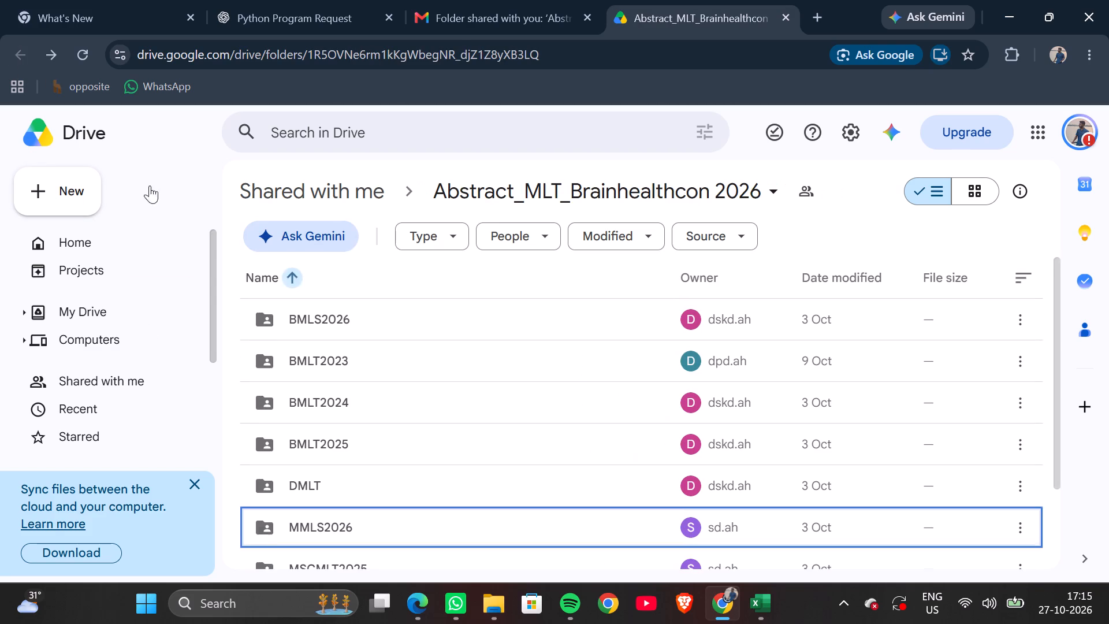
Open the Smart Bandage abstract from the Prototype folder inside the MSCMLT2025 folder.
scroll(401, 538, "down", 2)
double_click(399, 461)
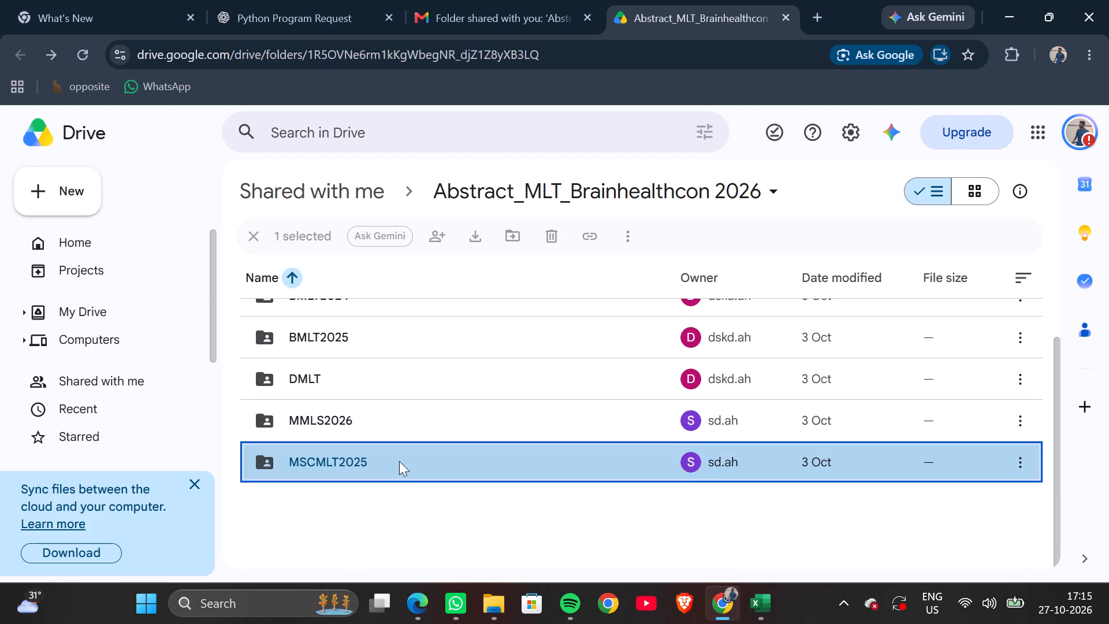
double_click(393, 326)
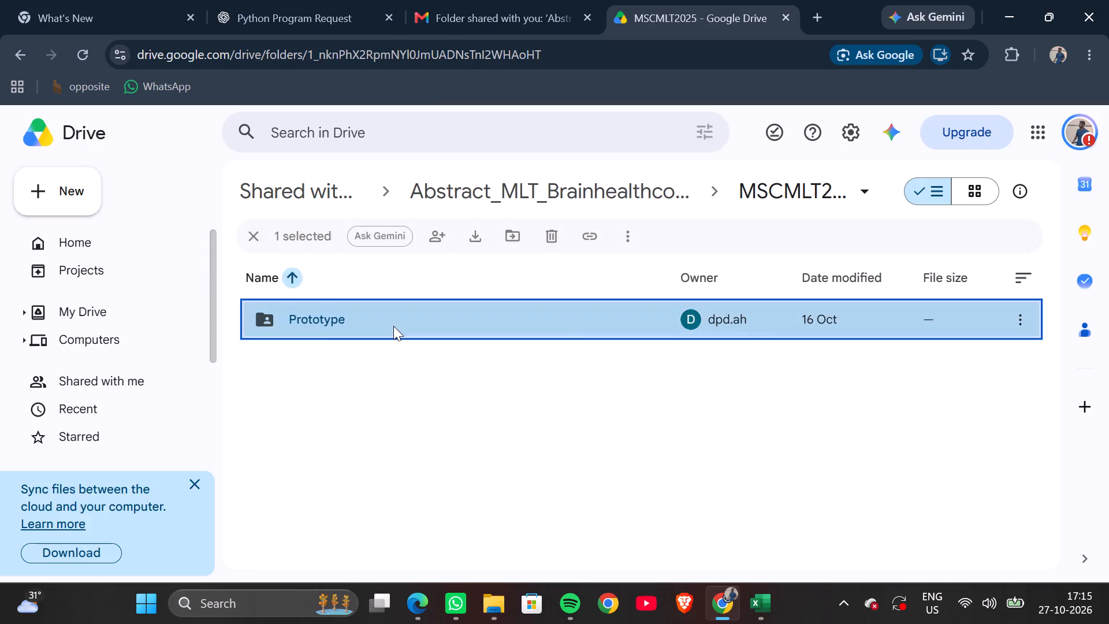
double_click(393, 326)
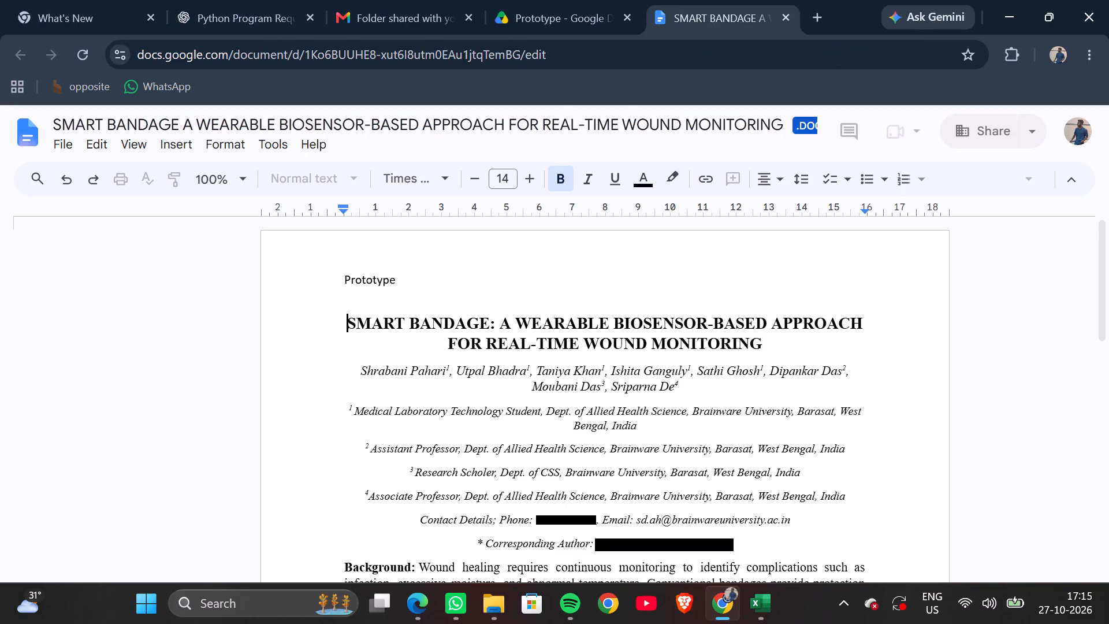
Copy the title "SMART BANDAGE: A WEARABLE BIOSENSOR-BASED APPROACH FOR REAL-TIME WOUND MONITORING" from the document into Excel cell B5 for PT 4.
left_click_drag(340, 322, 731, 384)
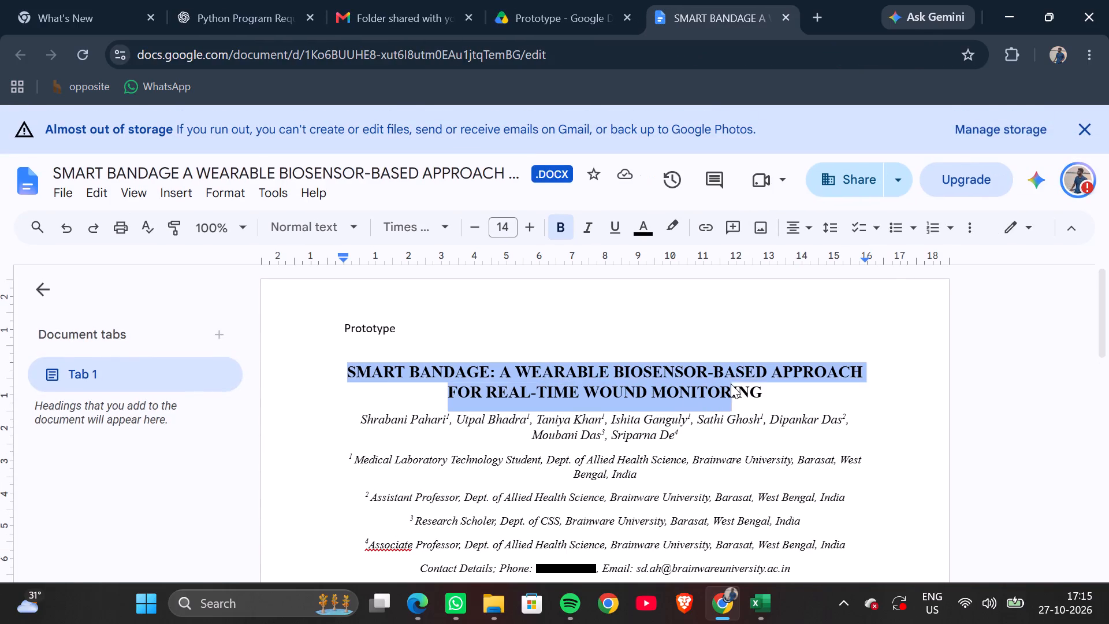
left_click_drag(731, 384, 800, 383)
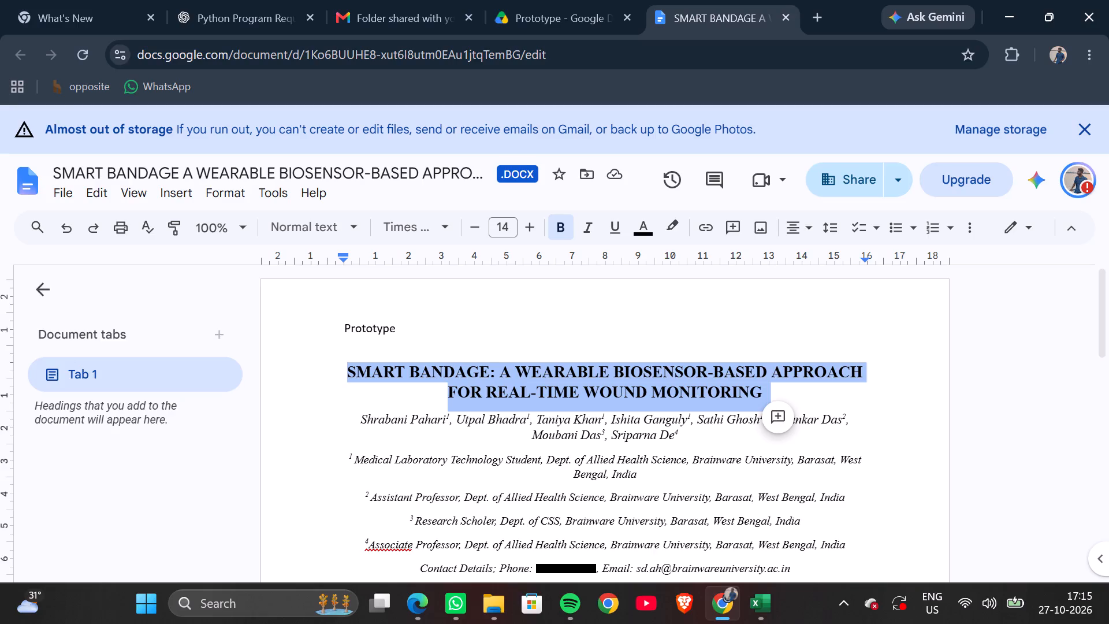
key("ctrl+c")
left_click(769, 612)
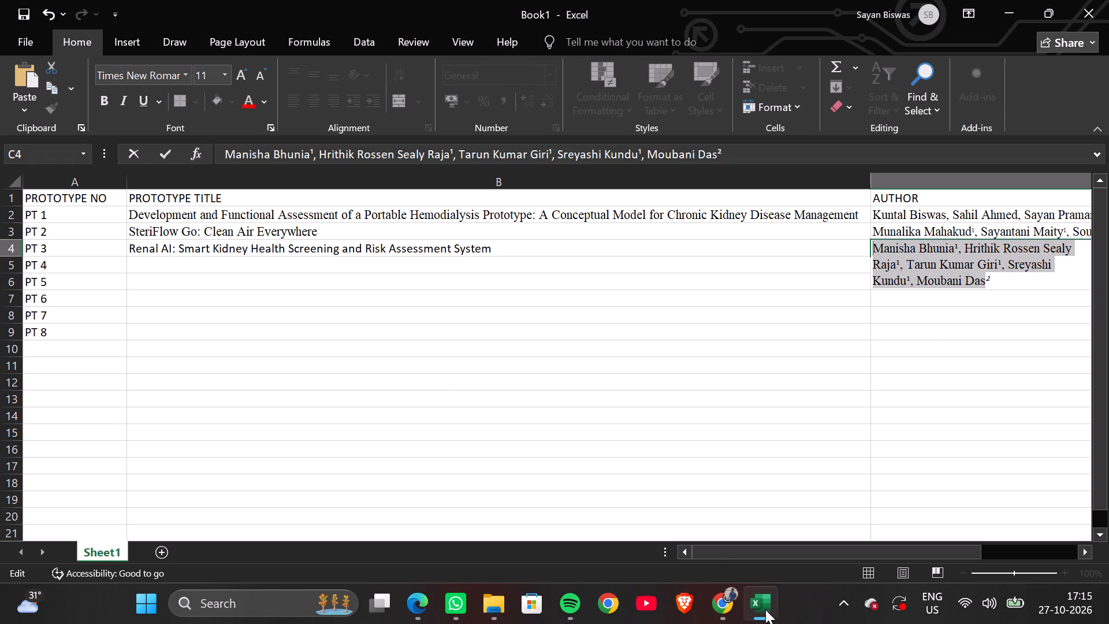
left_click(239, 263)
double_click(239, 263)
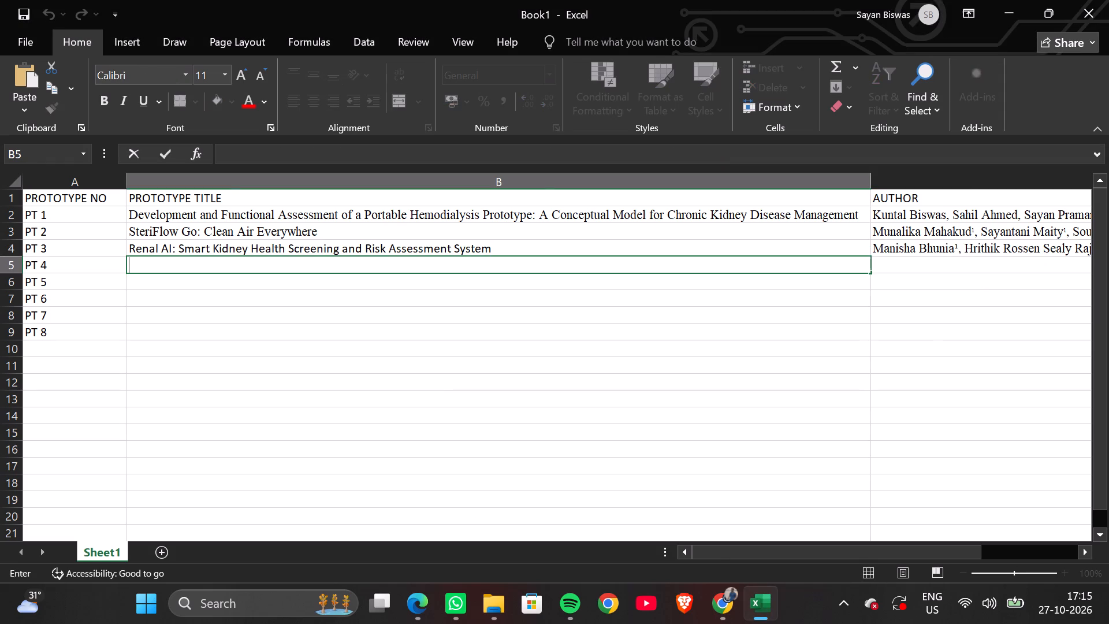
key("ctrl+v")
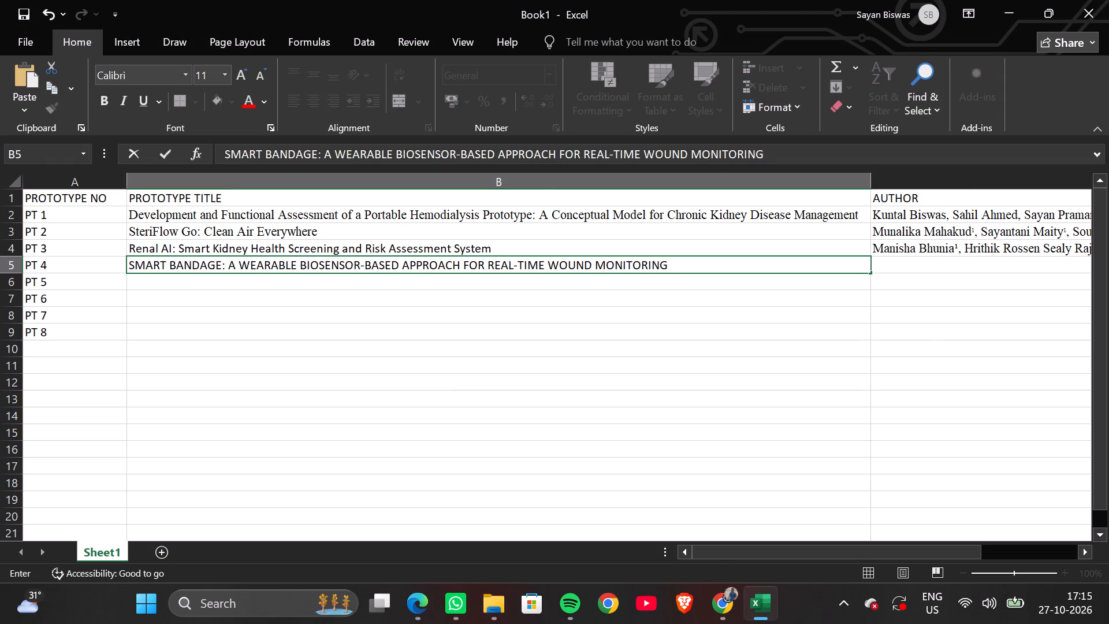
Copy the Smart Bandage author names from the document into the PT 4 author cell C5 in Excel.
left_click(974, 266)
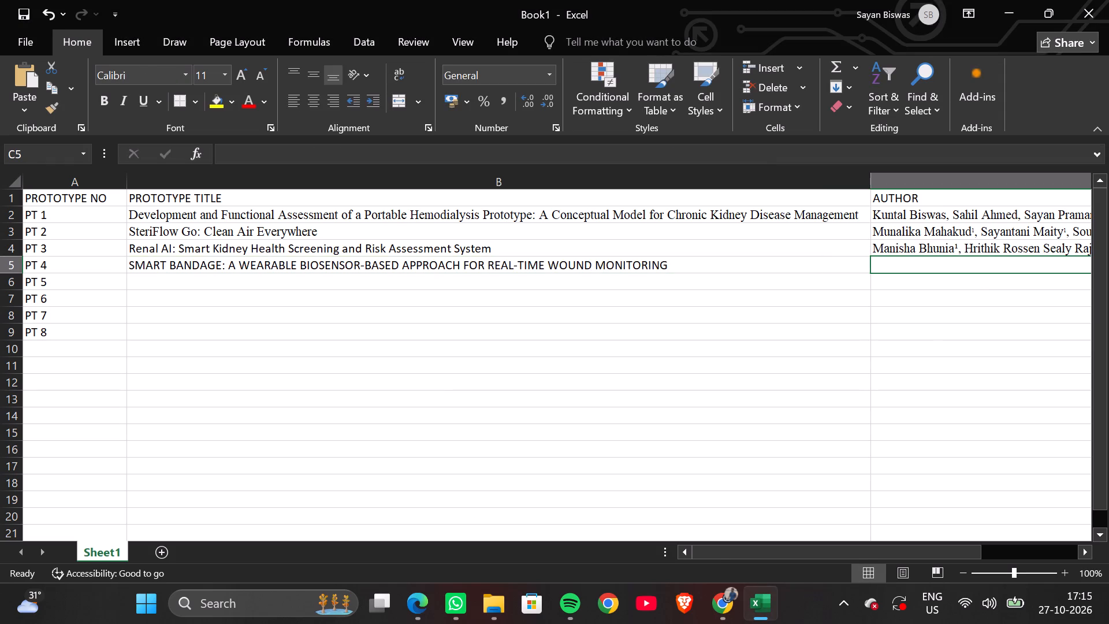
left_click(725, 606)
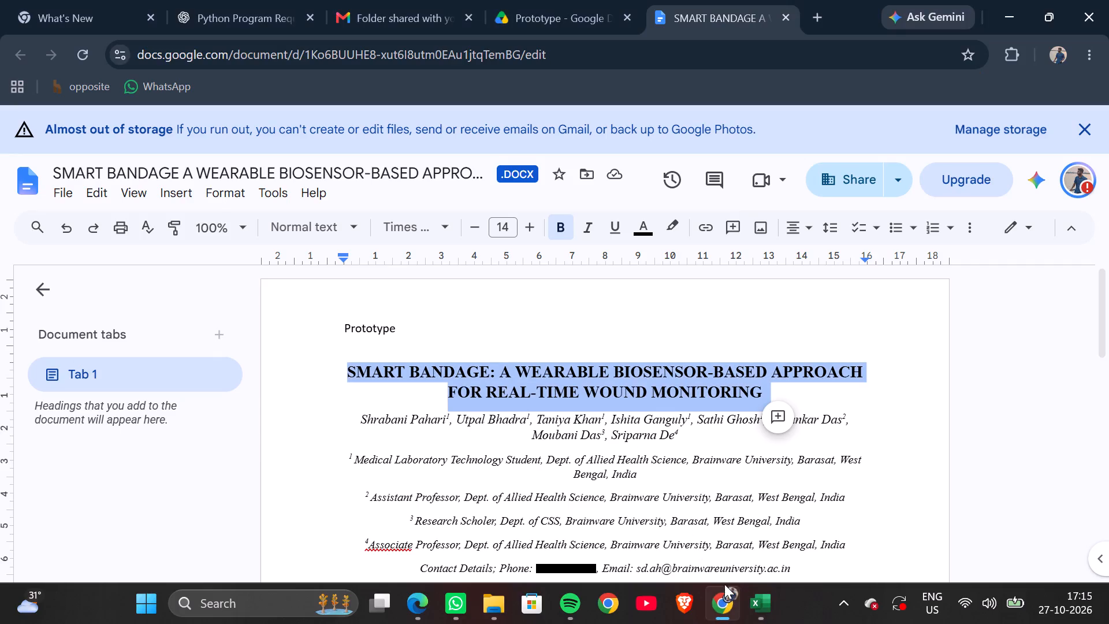
left_click_drag(360, 421, 694, 439)
key("ctrl+c")
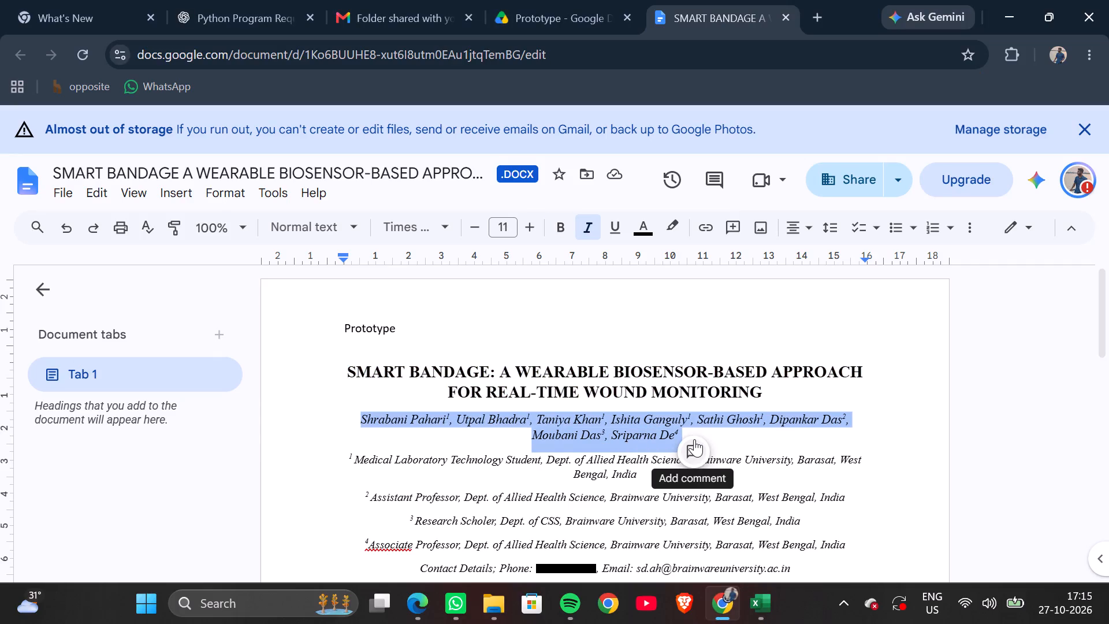
left_click(761, 595)
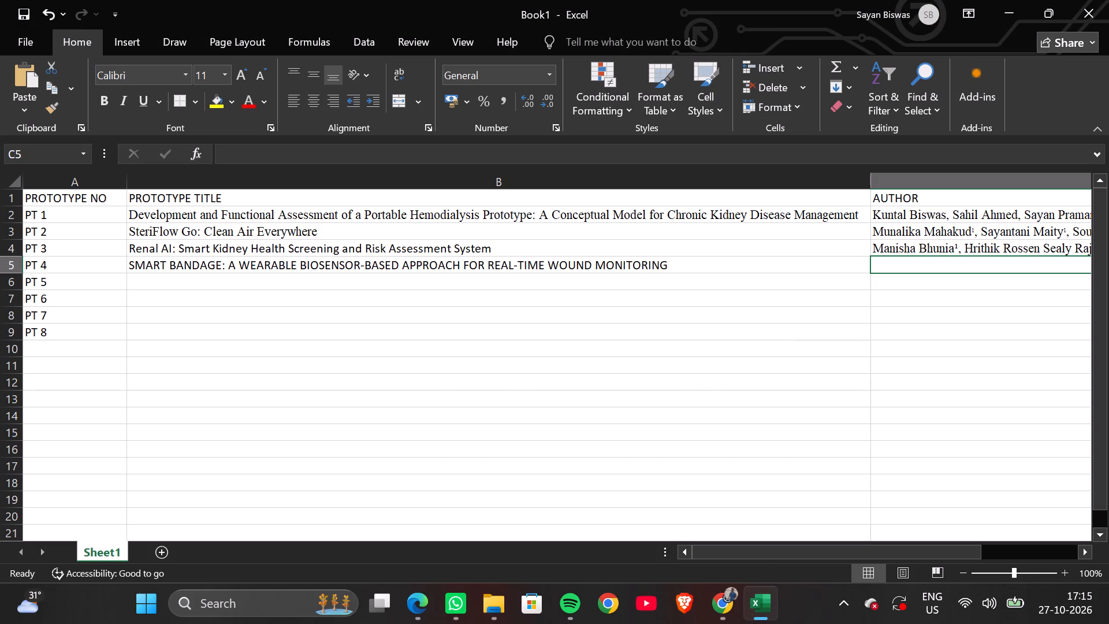
double_click(882, 263)
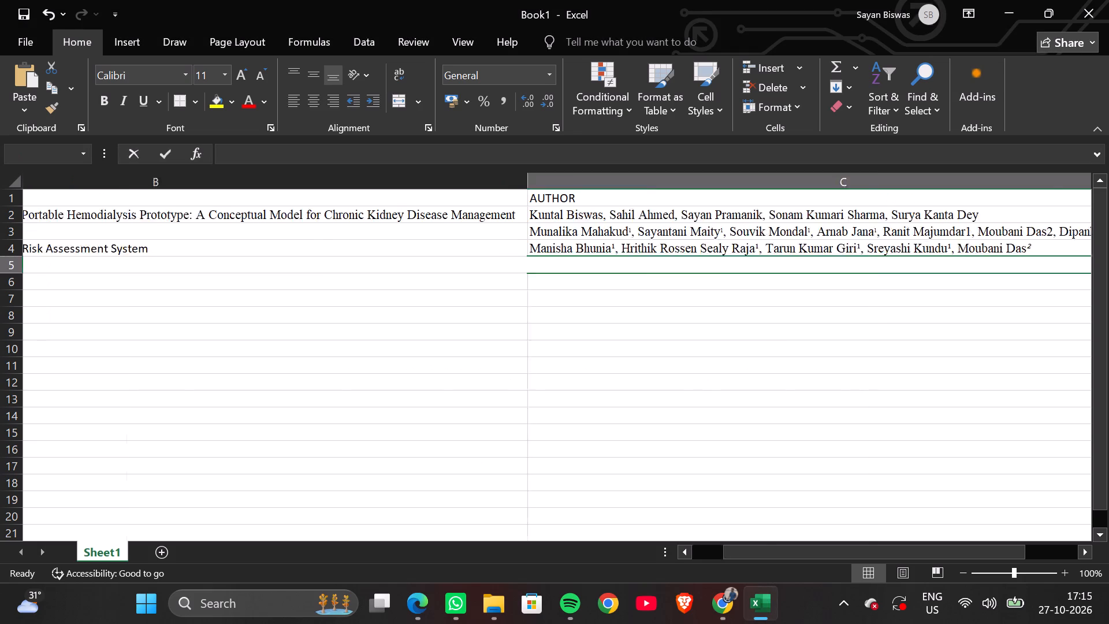
key("ctrl+v")
left_click_drag(882, 263, 586, 276, "ctrl")
left_click(672, 233)
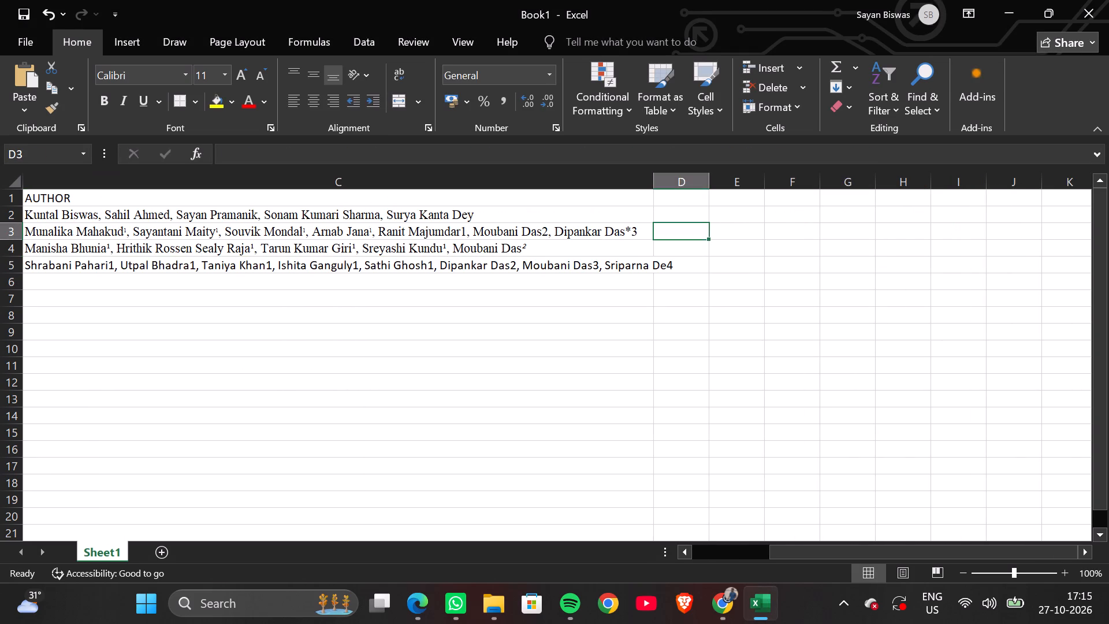
Widen the AUTHOR column to fit the PT 4 author list.
left_click(645, 187)
left_click_drag(654, 184, 677, 185)
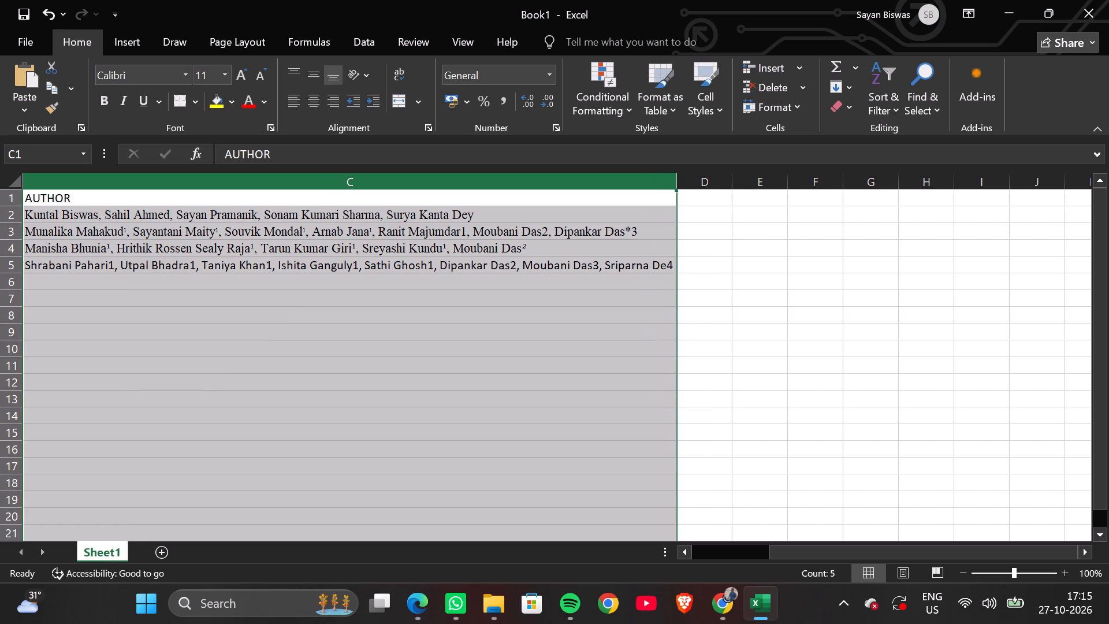
Clear the unused labels PT 5 to PT 8 from cells A6 to A9 in the PROTOTYPE NO column.
left_click(689, 548)
double_click(689, 548)
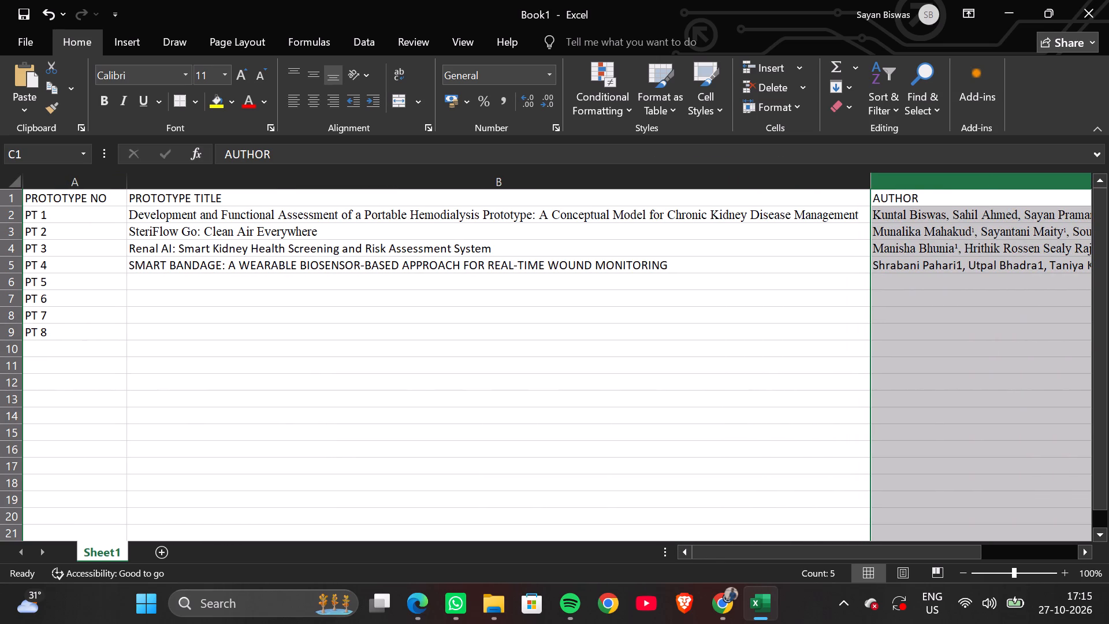
left_click(39, 285)
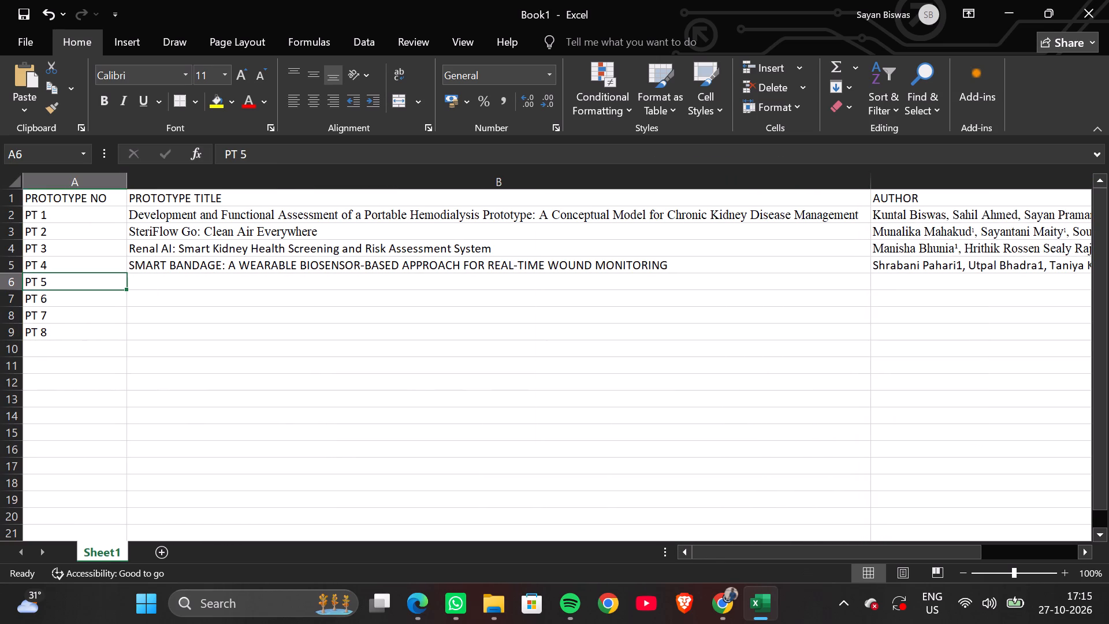
key("BackSpace")
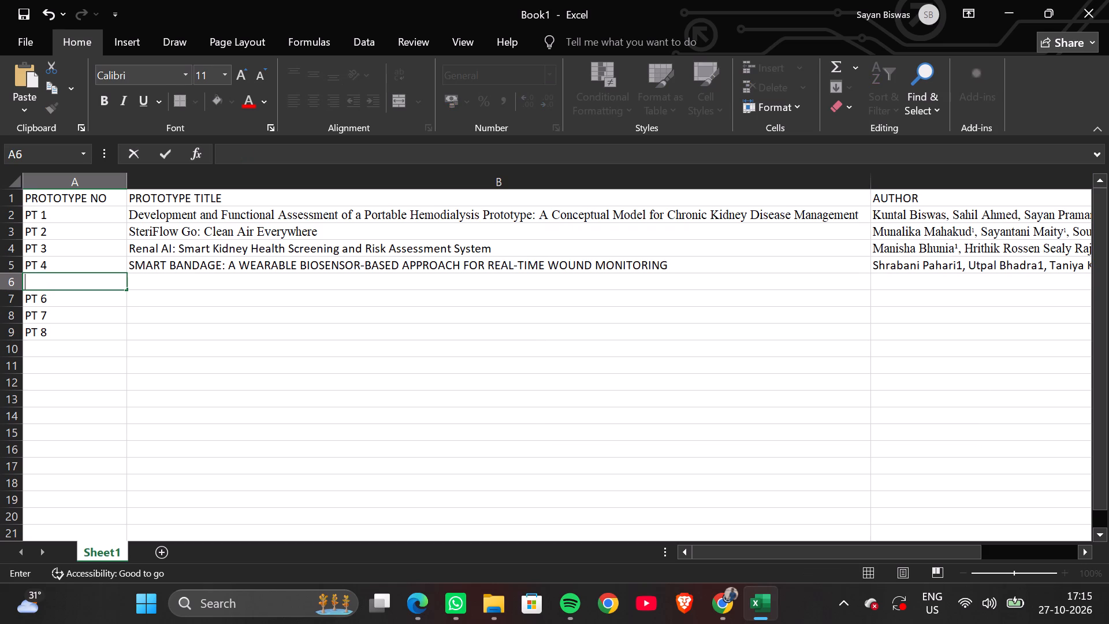
left_click(113, 302)
key("BackSpace")
left_click(111, 317)
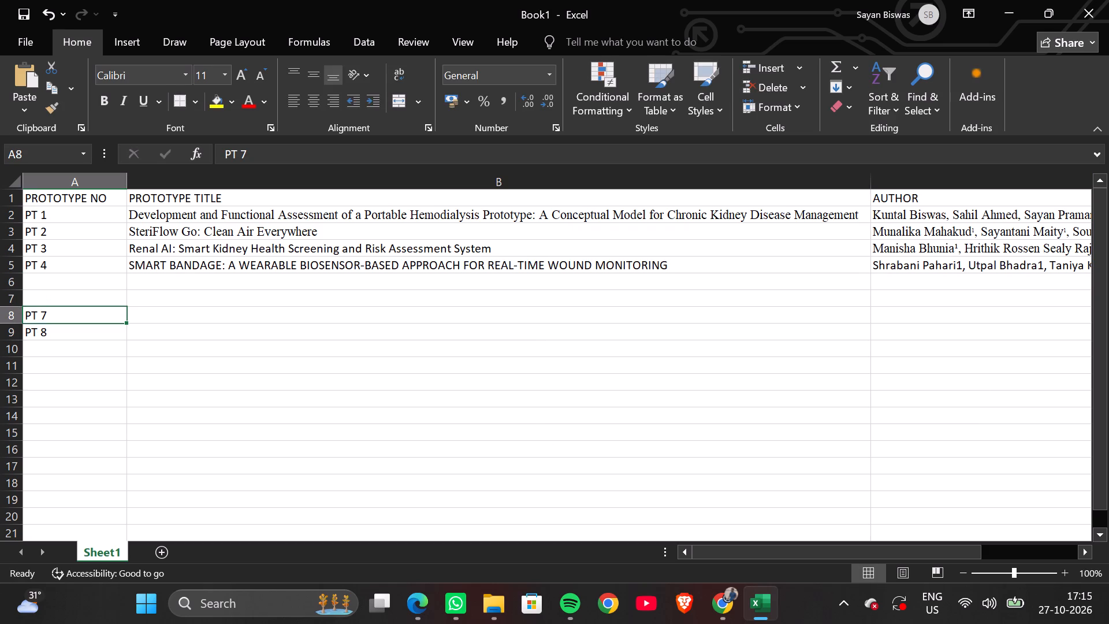
key("BackSpace")
left_click(109, 333)
key("BackSpace")
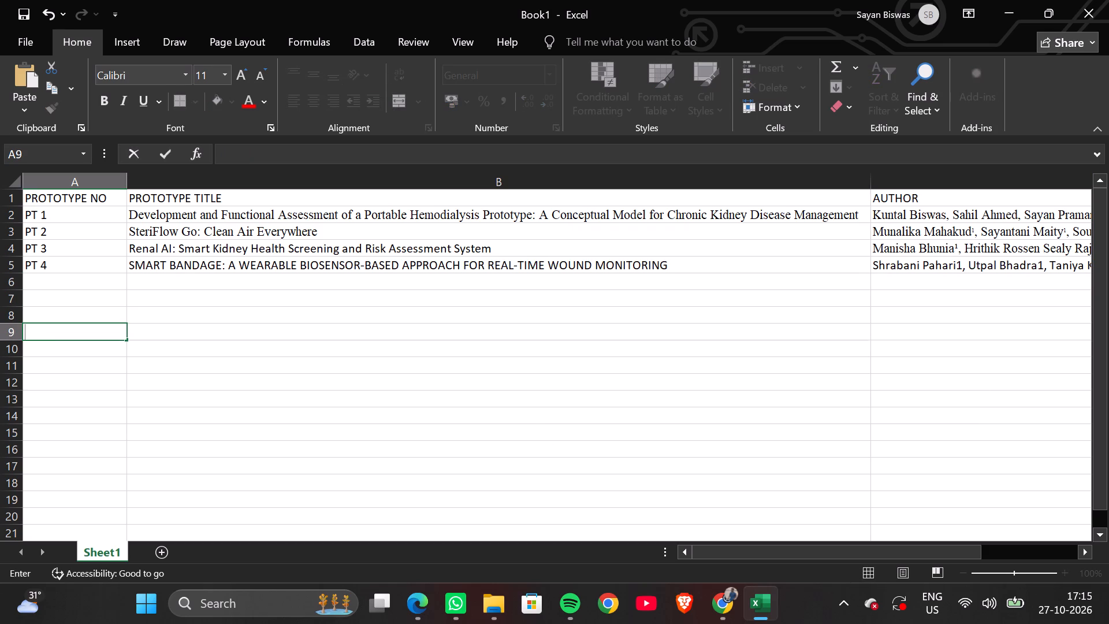
Save the prototype list as a PDF named PROTOTYPE on the Desktop, and close the copy that opens in Word.
scroll(280, 351, "up", 2)
left_click(24, 34)
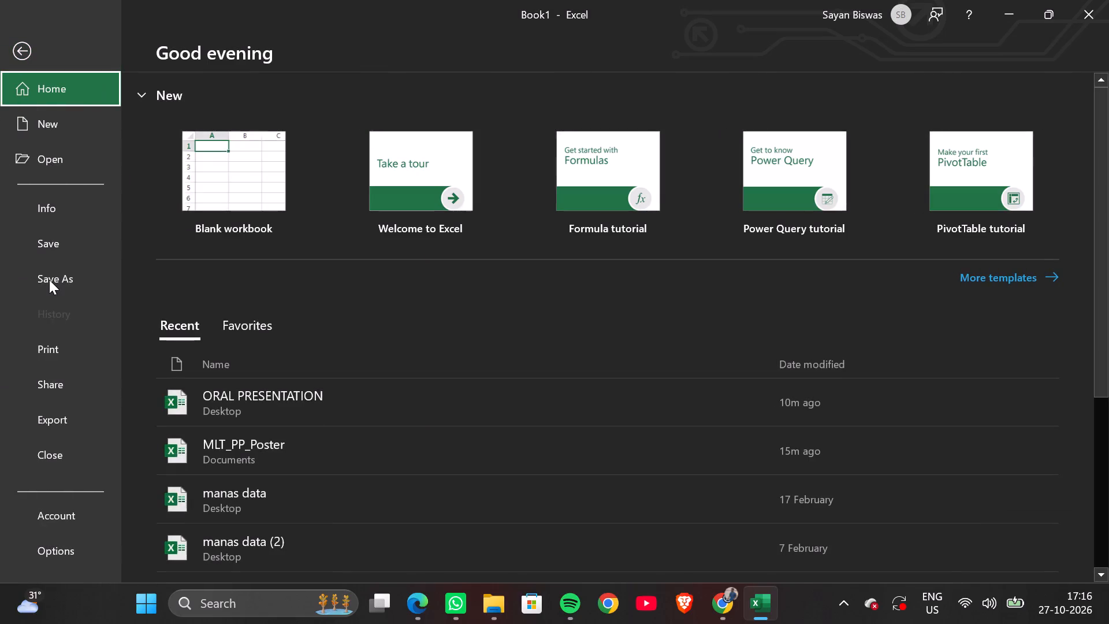
left_click(49, 280)
left_click(274, 365)
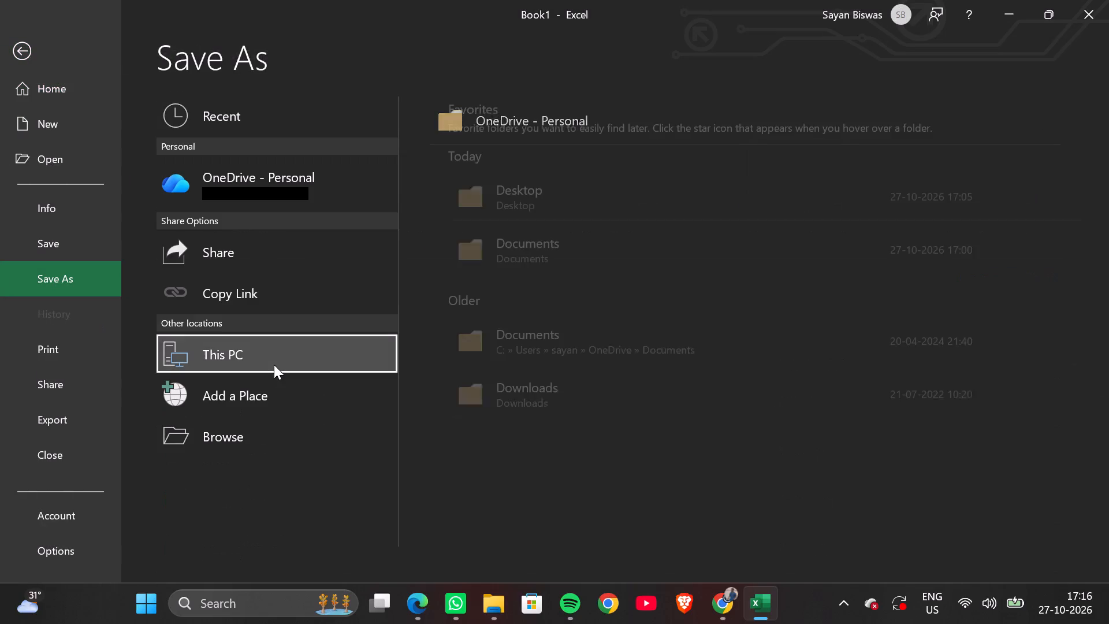
left_click(518, 191)
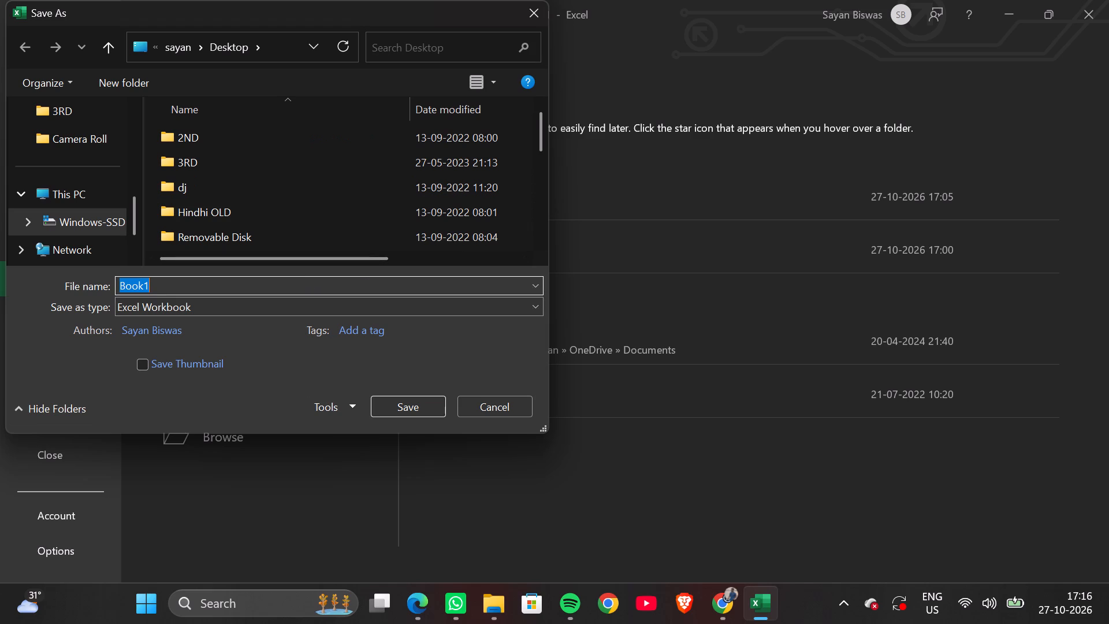
key("BackSpace")
type("PRO")
type("TO")
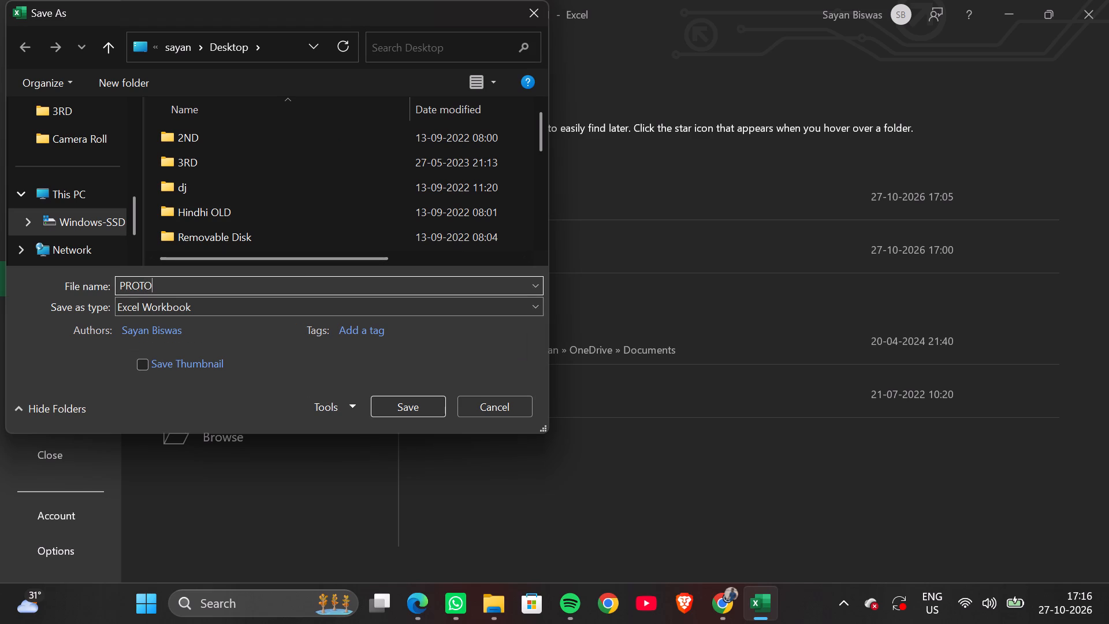
type("TYPE")
left_click(538, 303)
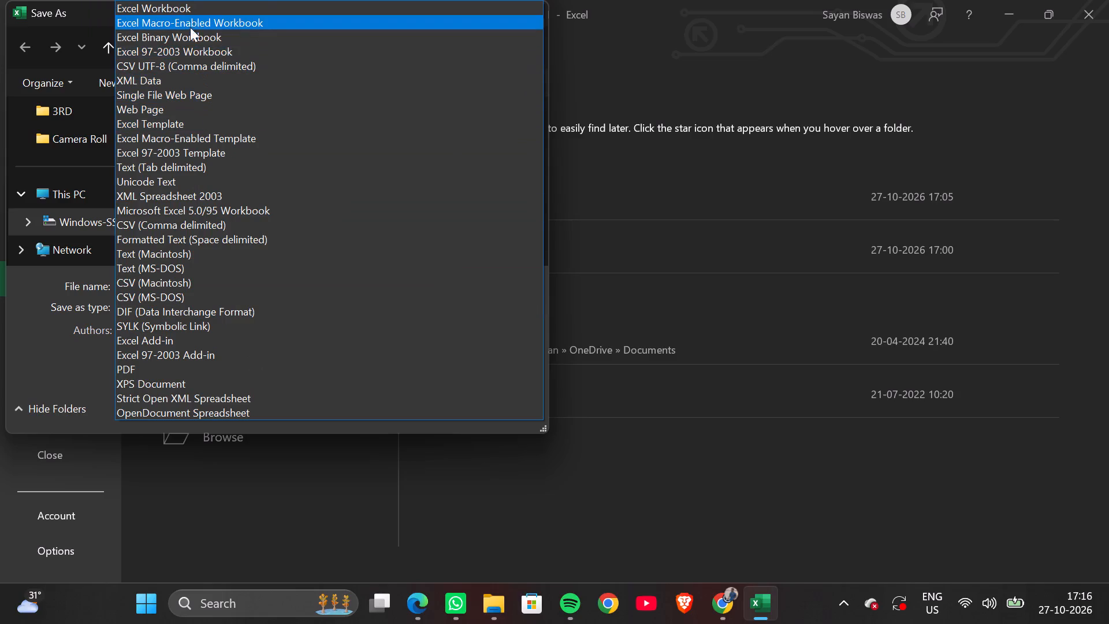
left_click(177, 374)
left_click(425, 476)
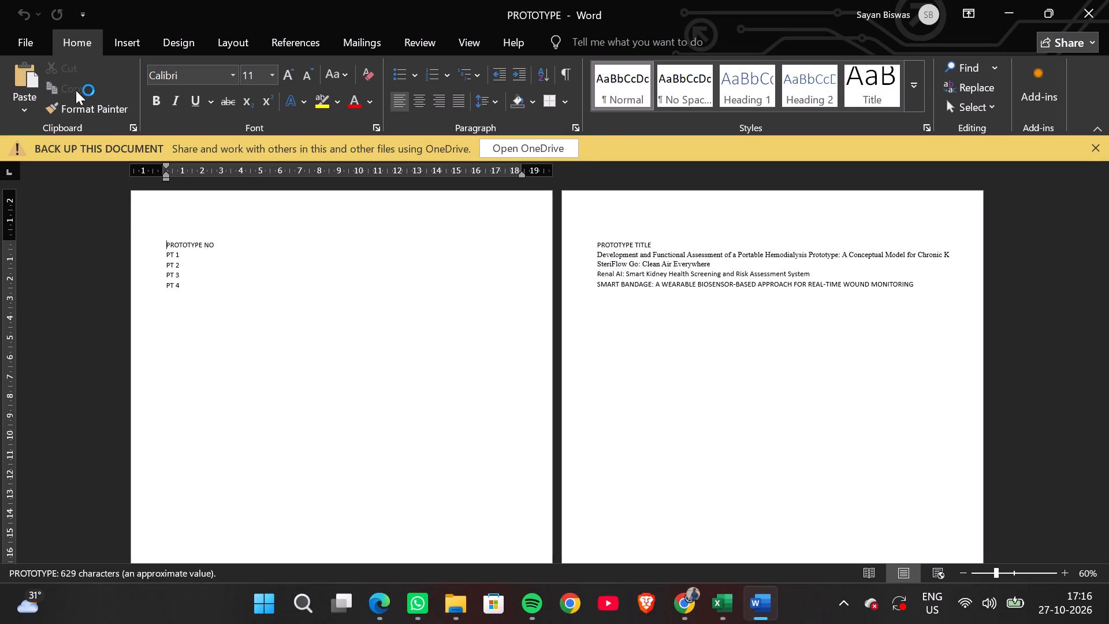
left_click(1082, 13)
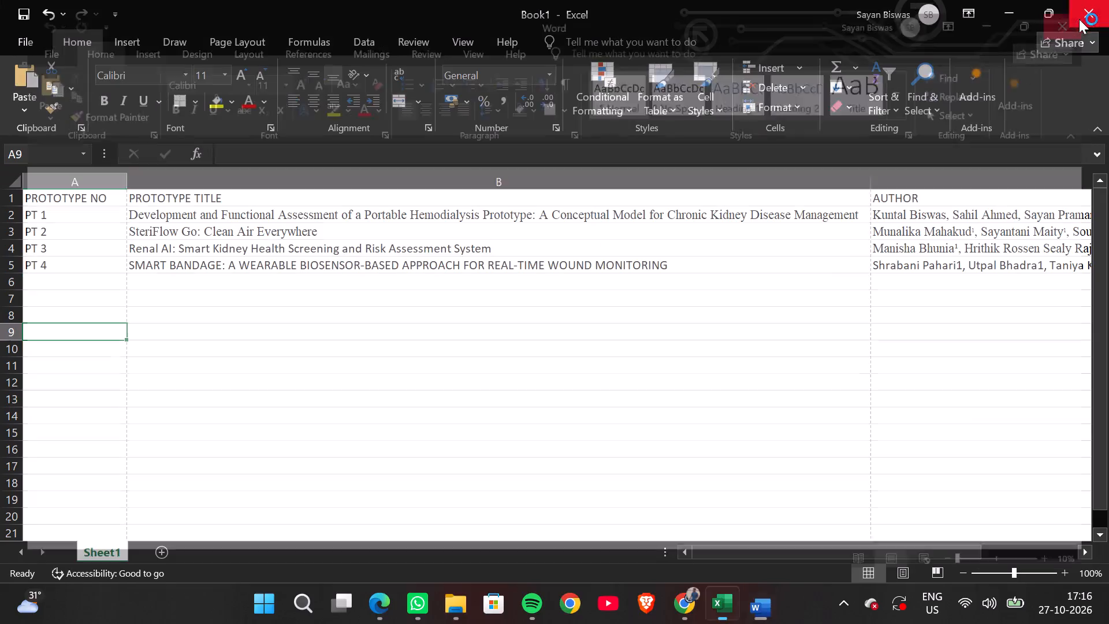
Save the prototype list to the Desktop as an Excel Workbook named PROTOTYPE.
left_click(13, 39)
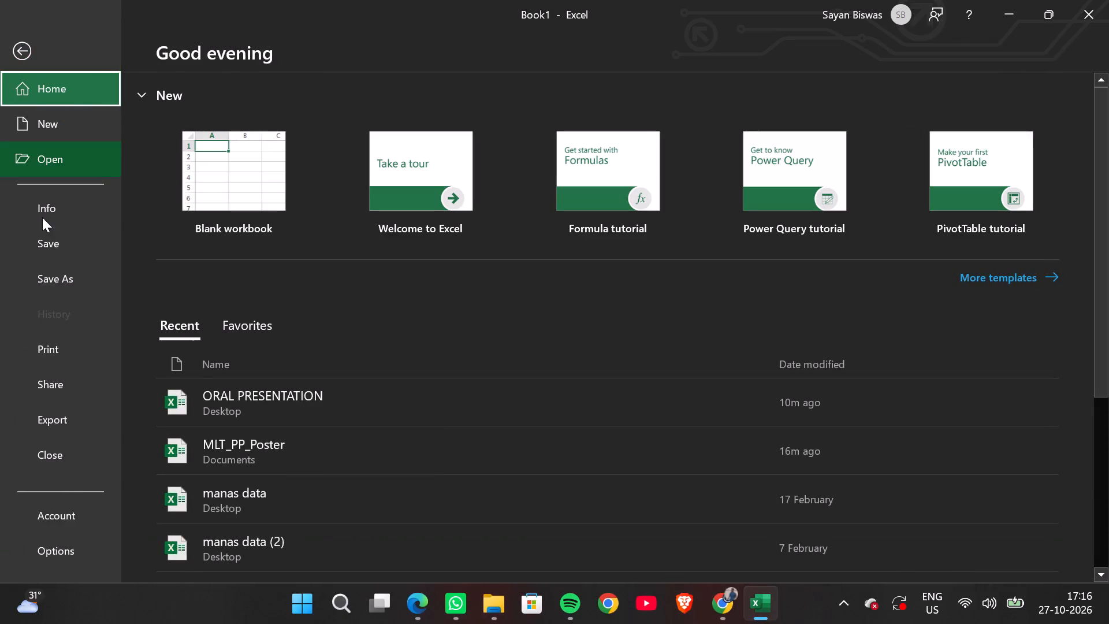
left_click(55, 285)
left_click(291, 367)
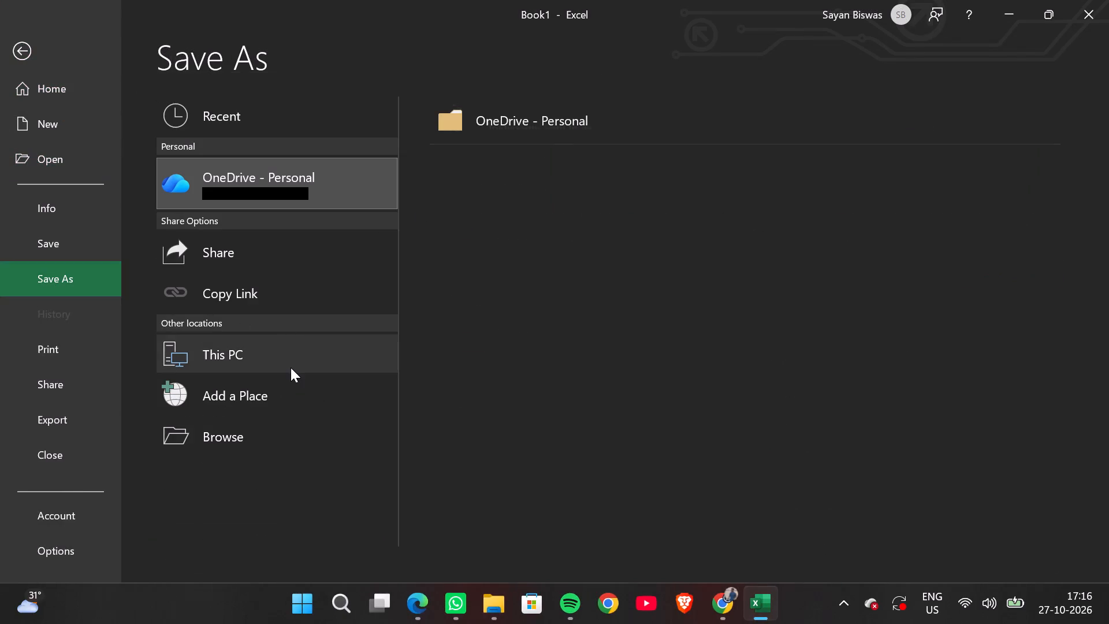
left_click(521, 194)
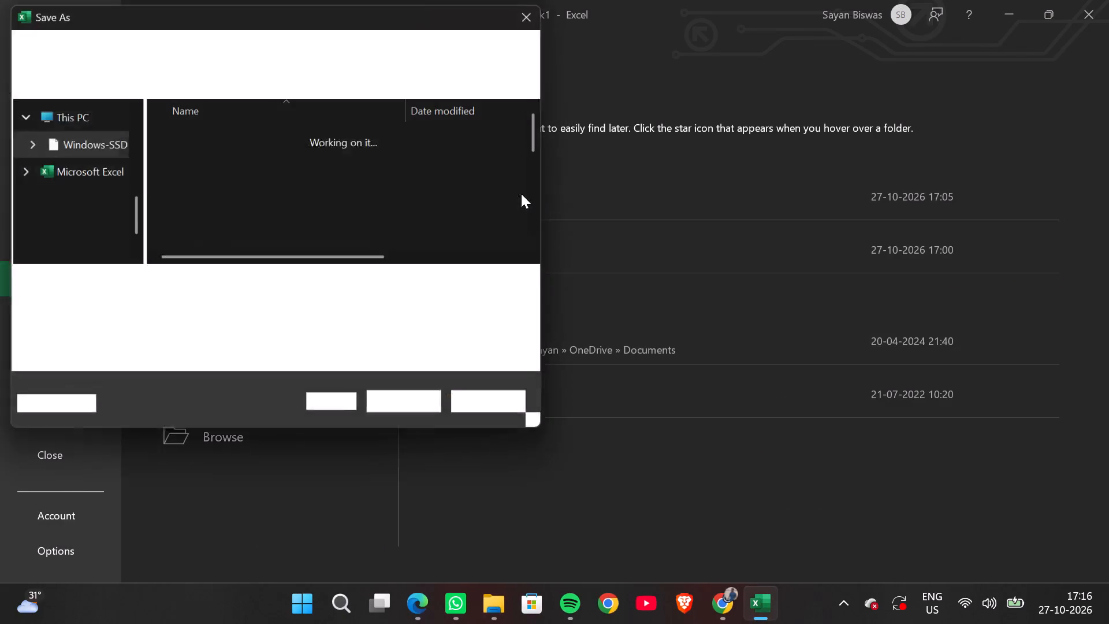
left_click(344, 281)
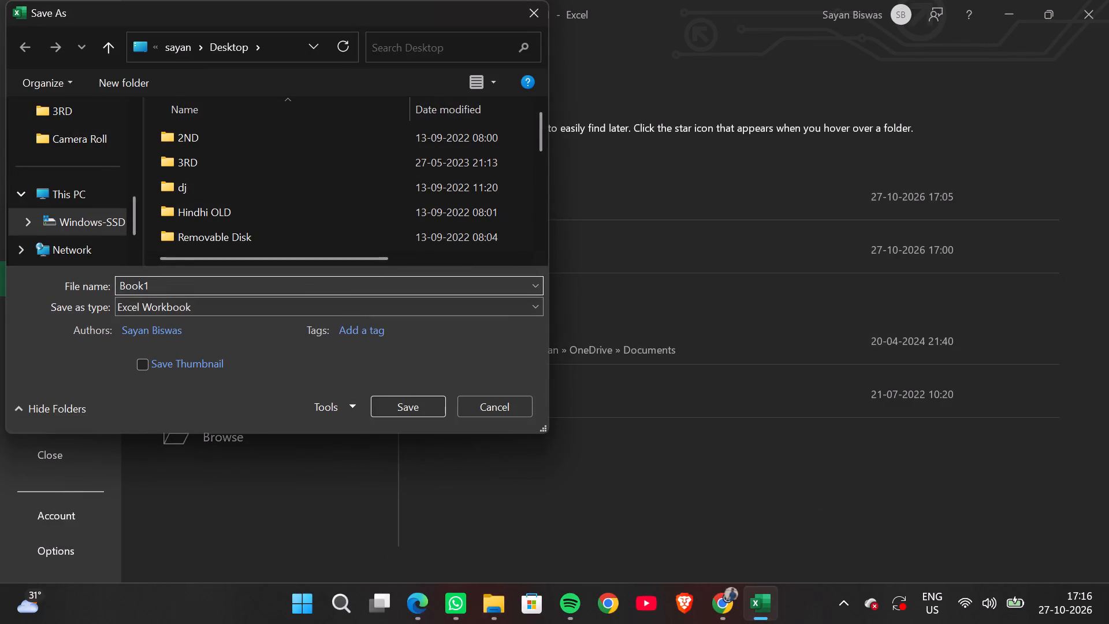
key("BackSpace")
key("BackSpace")
key("BackSpace")
key("BackSpace")
key("BackSpace")
key("BackSpace")
key("BackSpace")
key("BackSpace")
key("BackSpace")
key("BackSpace")
key("BackSpace")
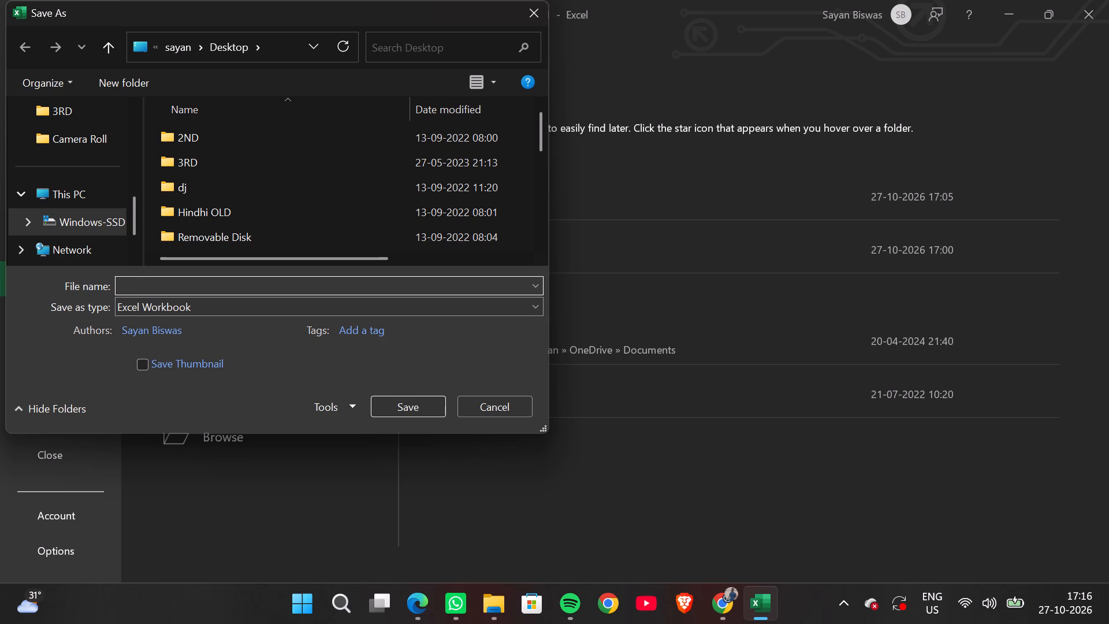
type("PROTOTYPE")
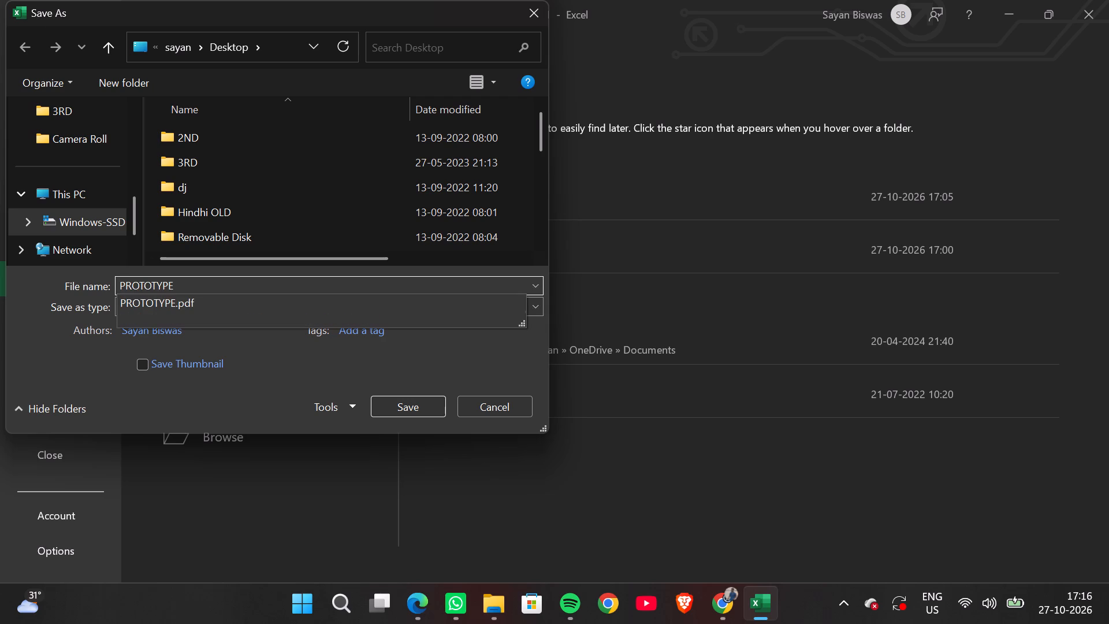
left_click(533, 310)
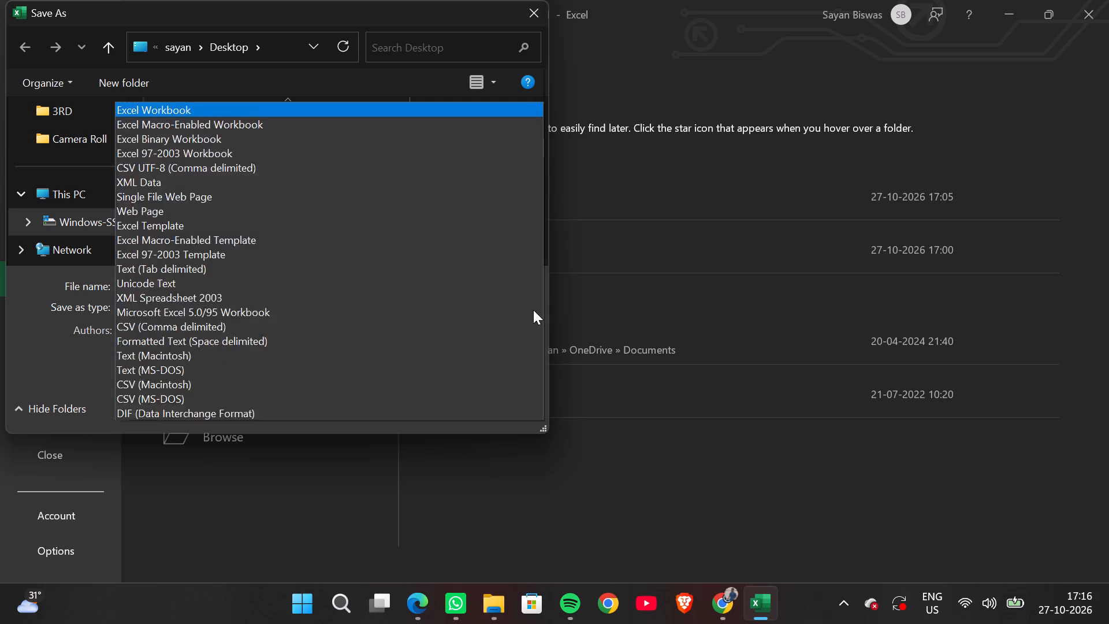
left_click(315, 0)
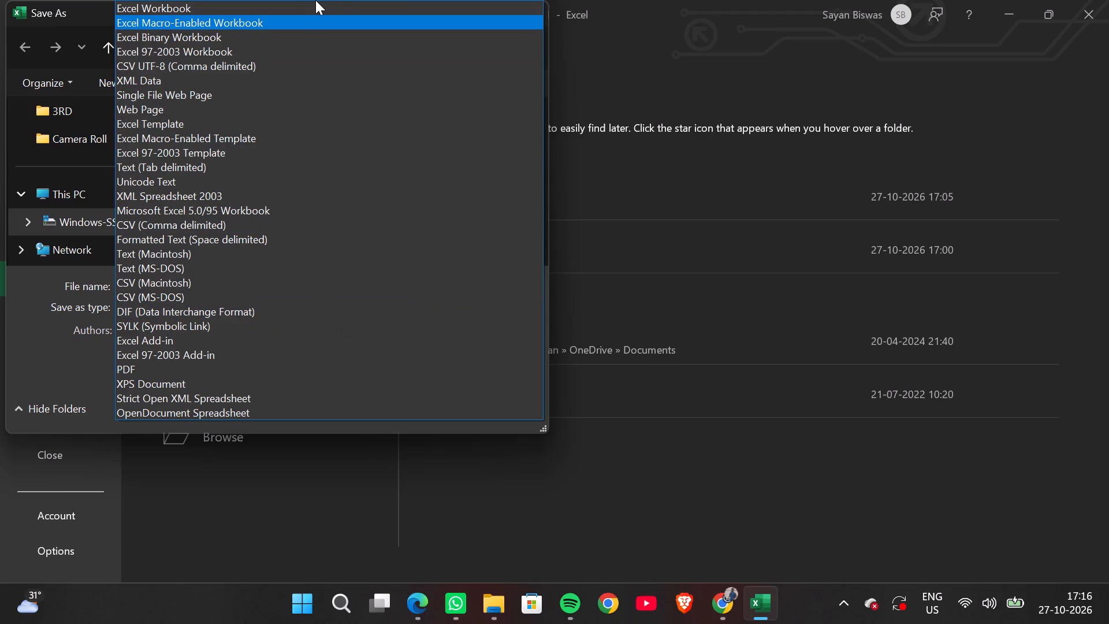
left_click(315, 0)
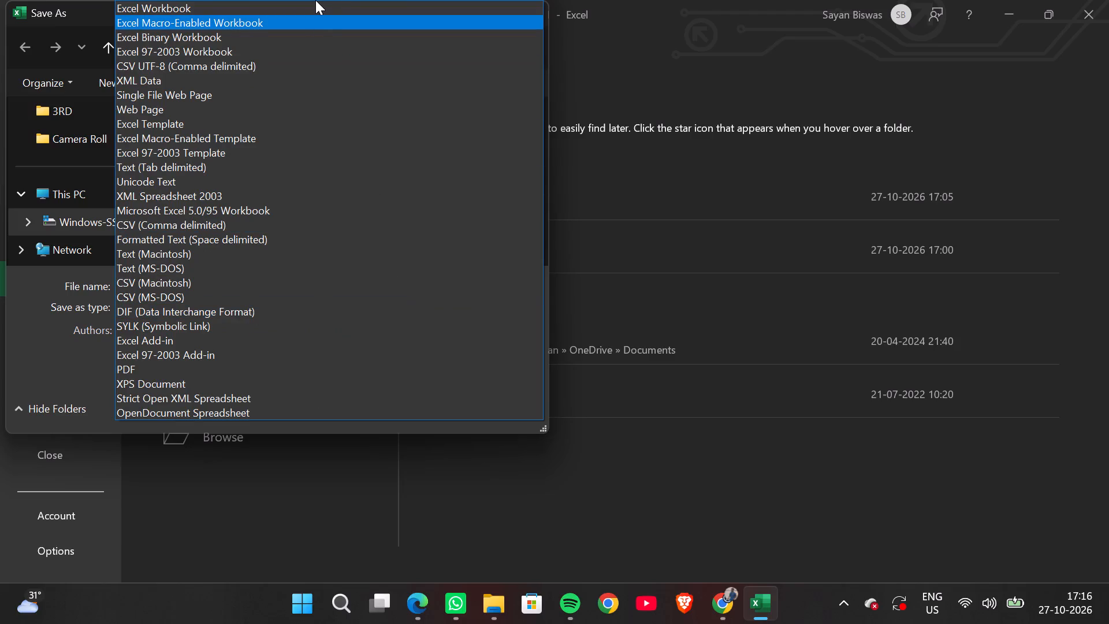
left_click(309, 3)
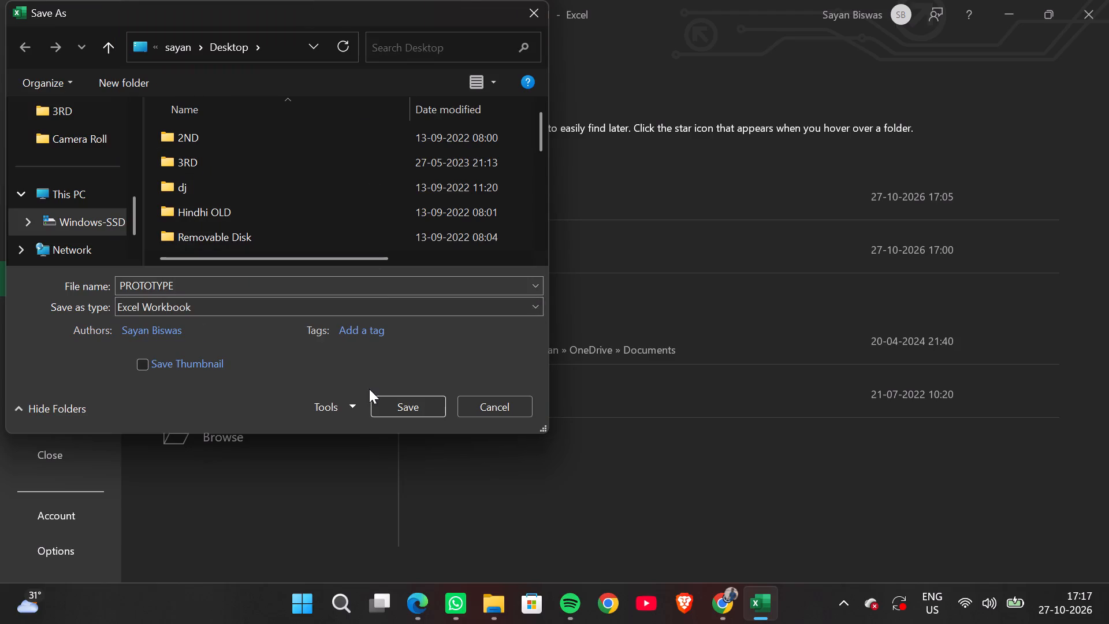
Save the prototype list to the Desktop as an Excel Workbook named PROTOTYPE.
left_click(396, 402)
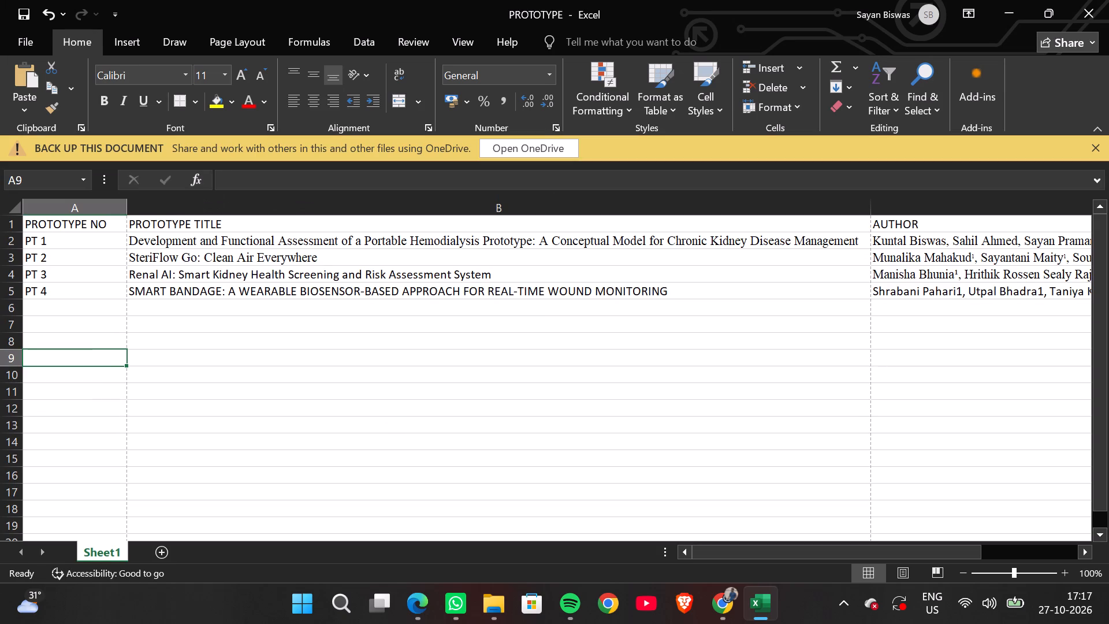
left_click(1030, 19)
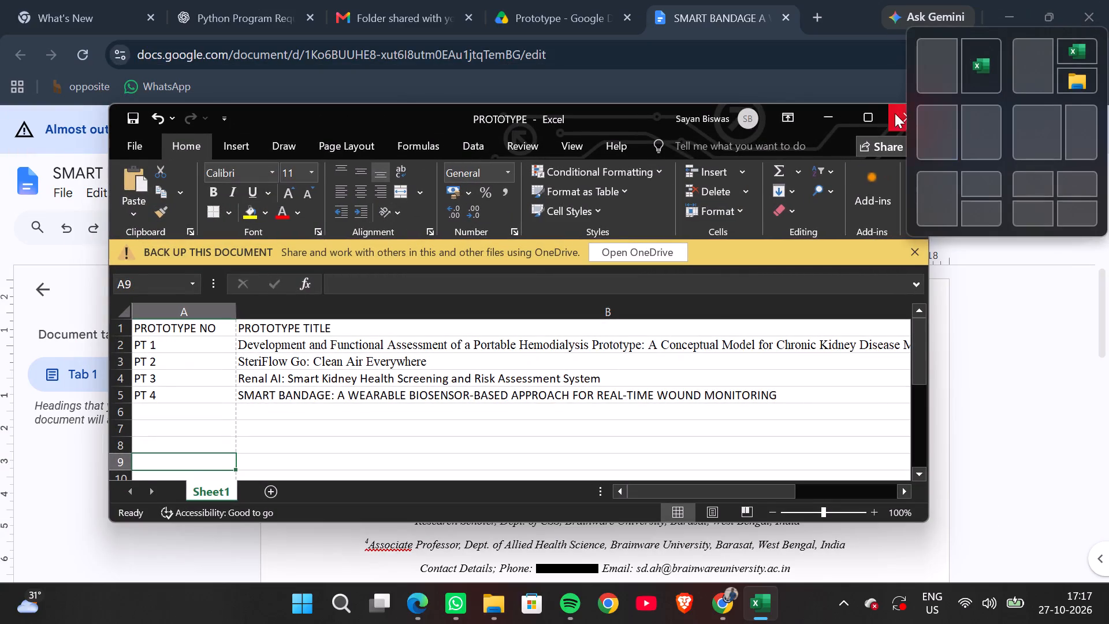
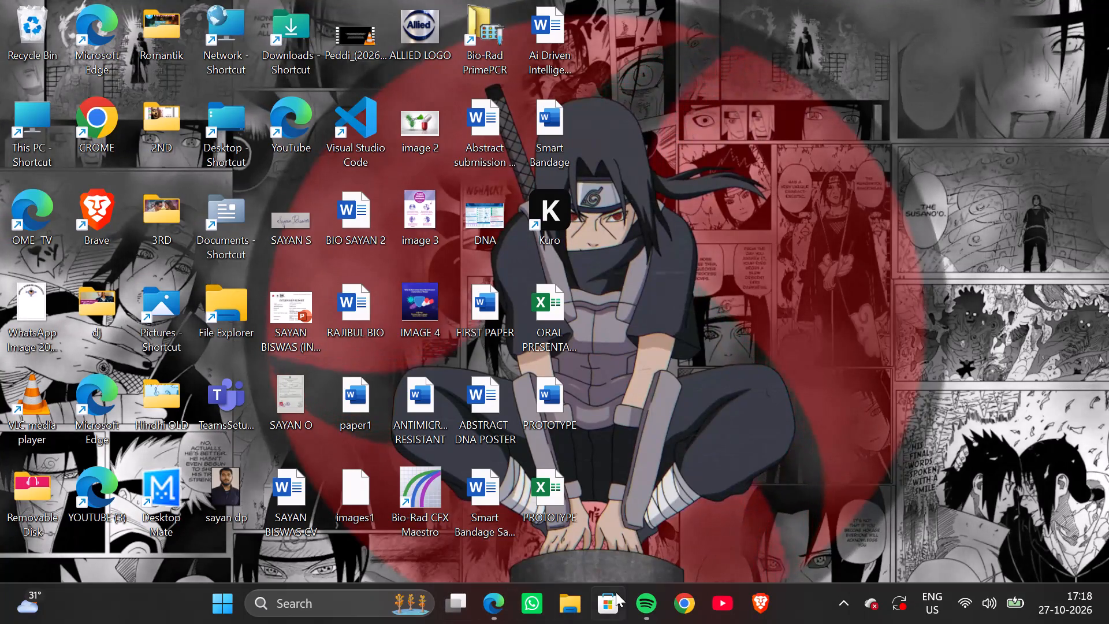
Share the recent MLT_PP_Poster Excel workbook from File Explorer through WhatsApp.
left_click(579, 601)
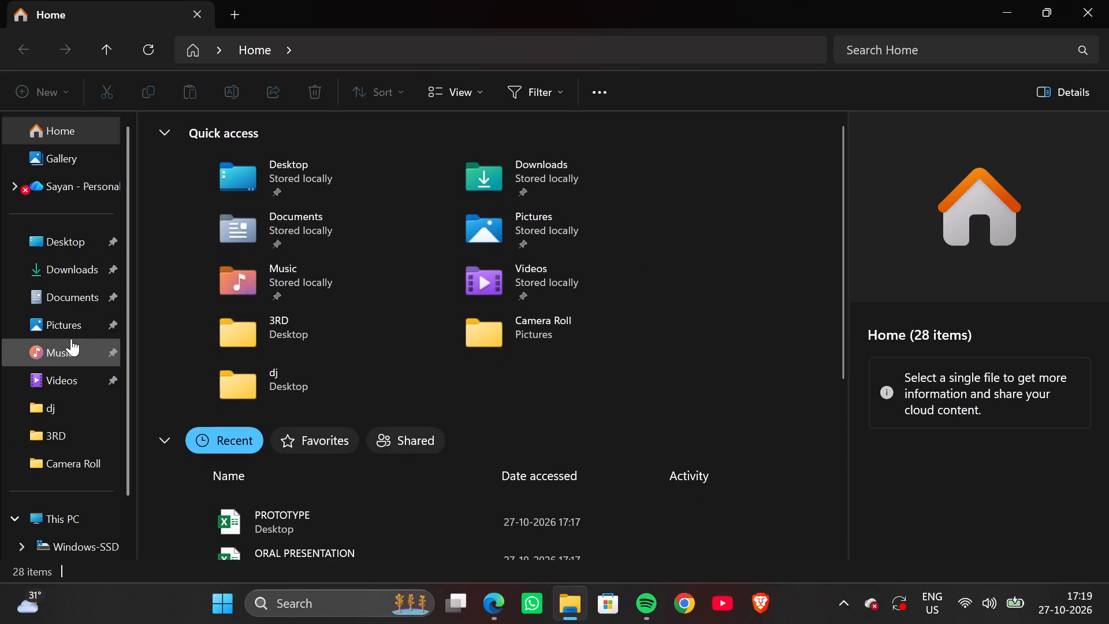
scroll(71, 339, "up", 3)
scroll(71, 339, "down", 2)
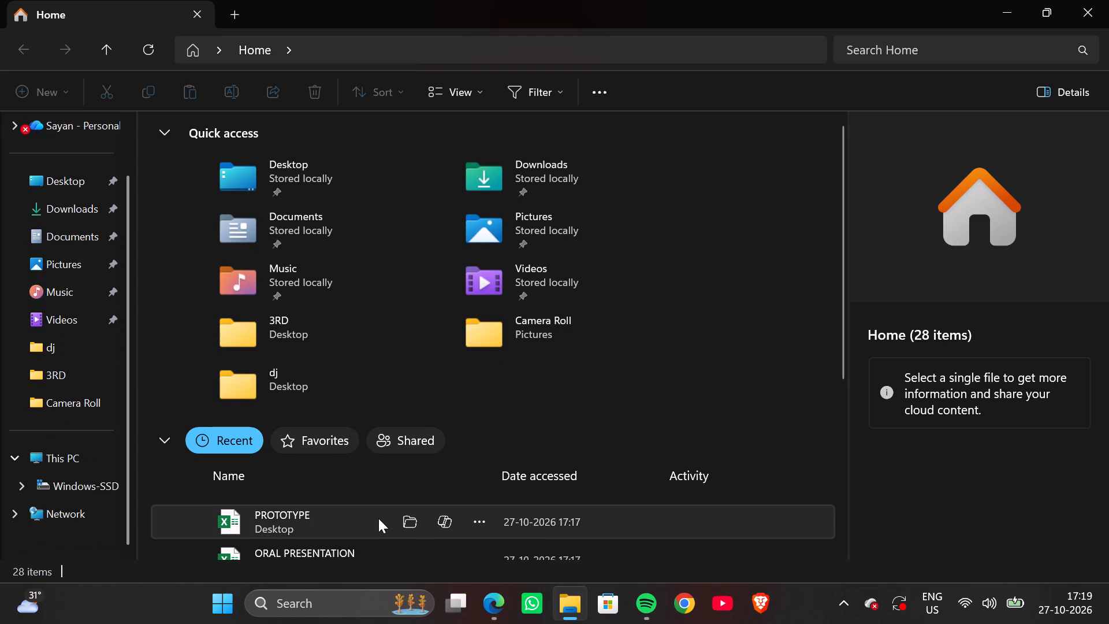
scroll(378, 518, "down", 2)
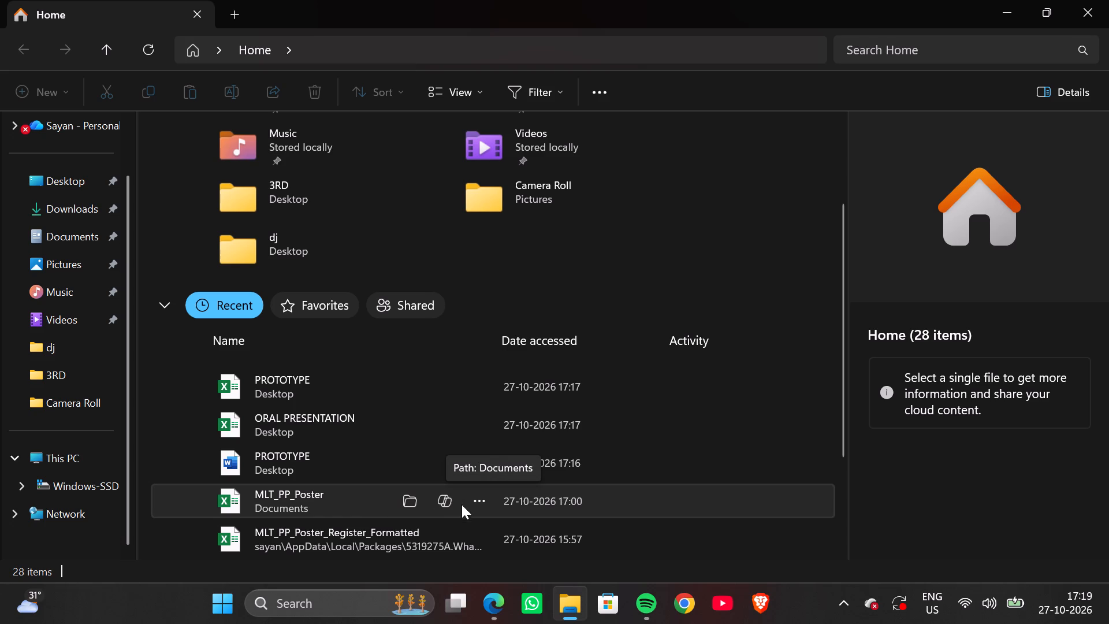
left_click(478, 507)
left_click(477, 507)
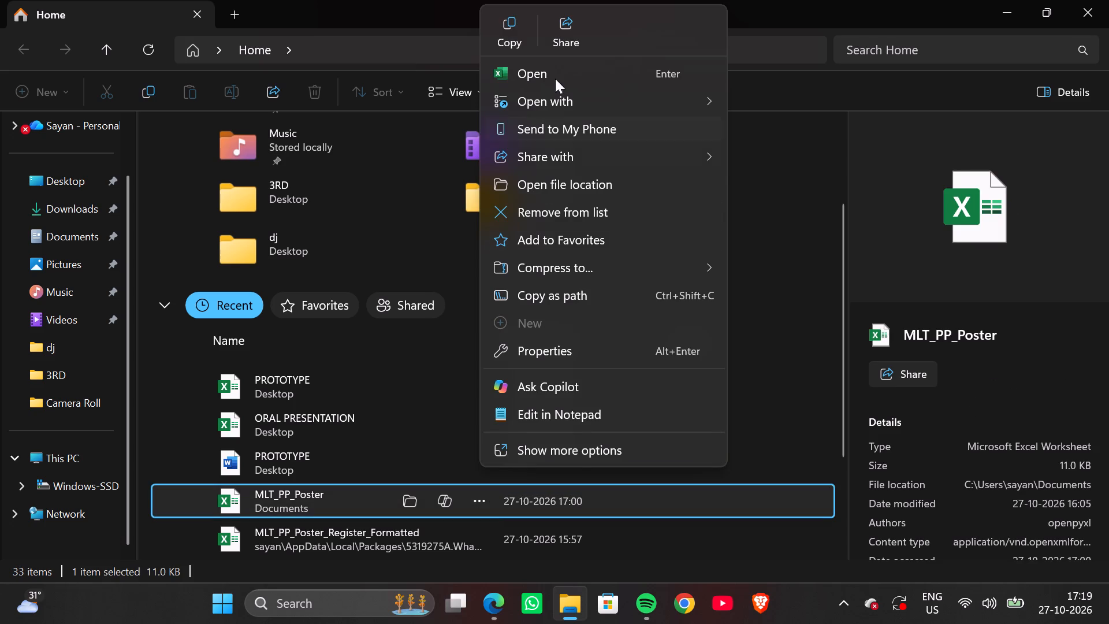
left_click(567, 31)
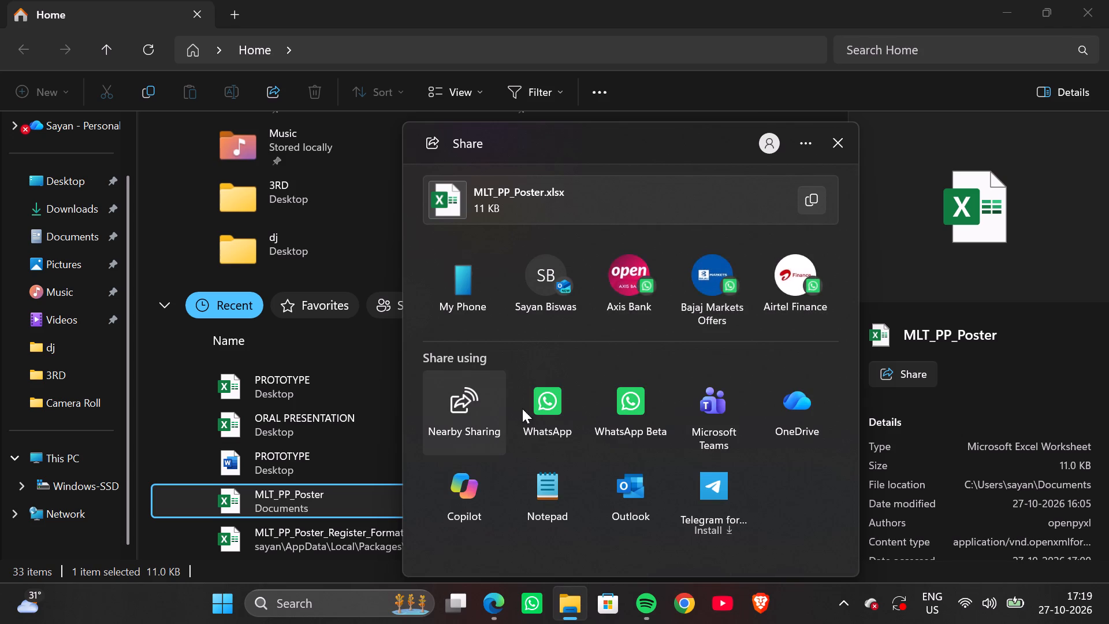
left_click(533, 419)
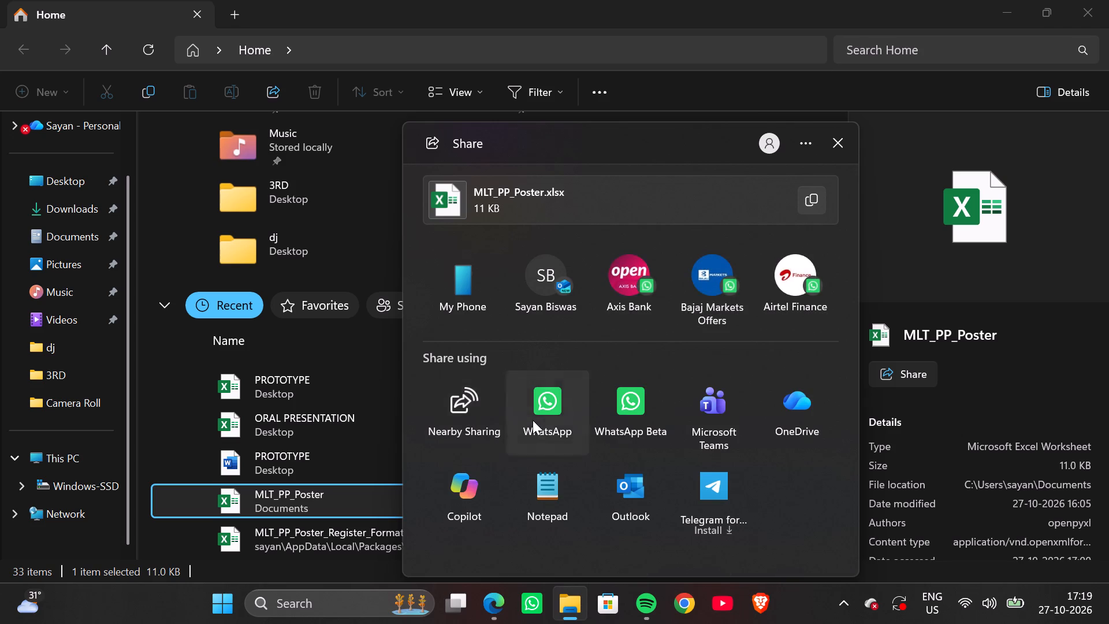
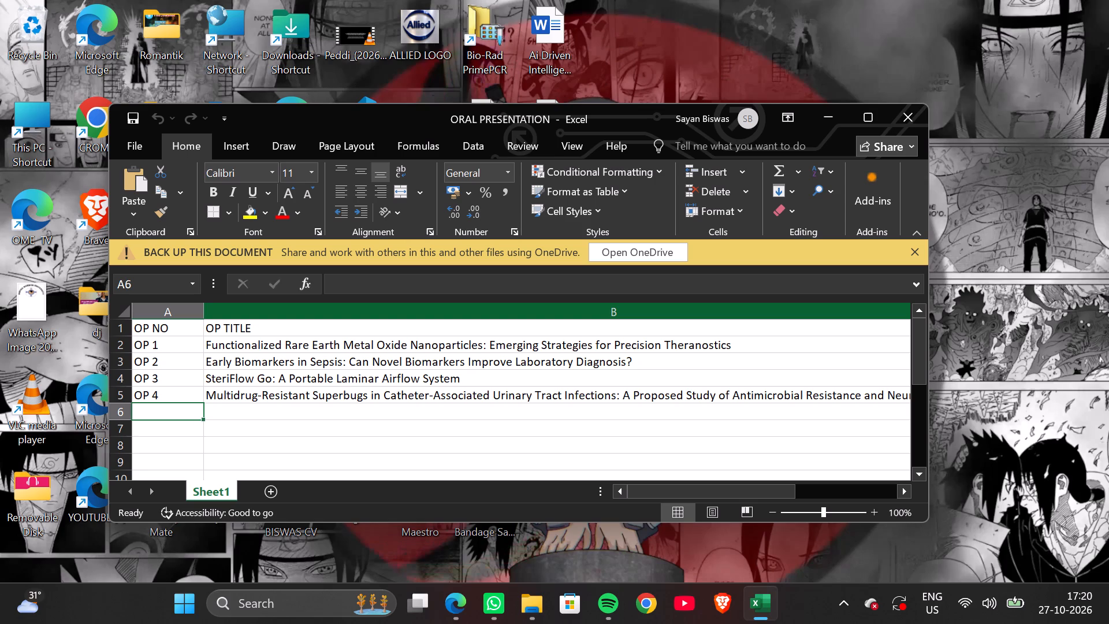
left_click(862, 126)
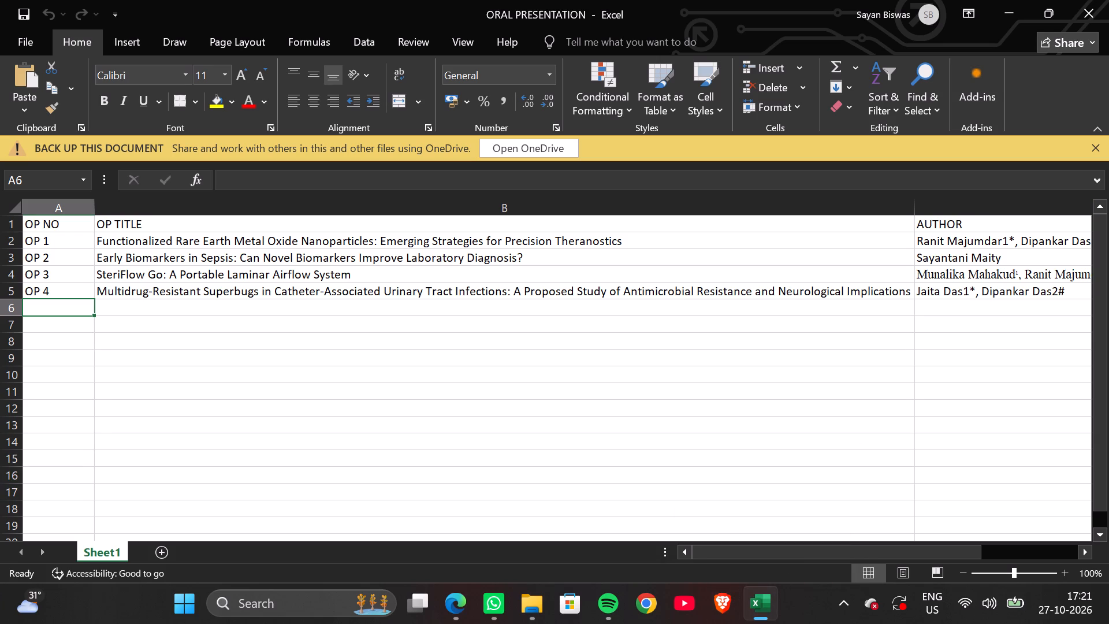
Check the ORAL PRESENTATION workbook's titles and author lists across all three columns.
left_click_drag(825, 554, 842, 554)
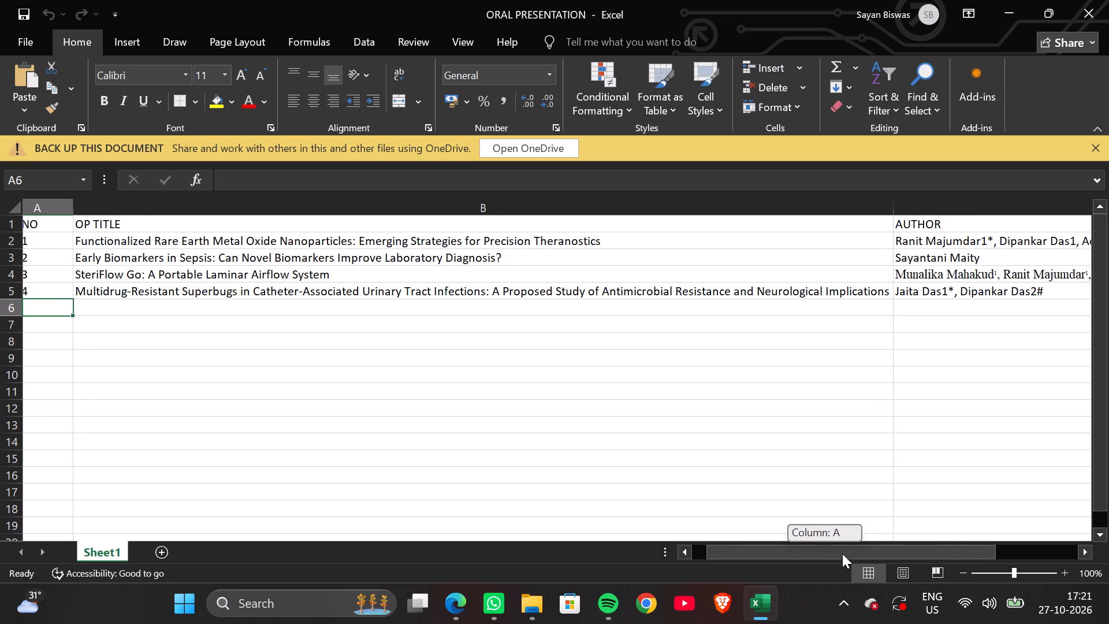
left_click_drag(842, 554, 899, 575)
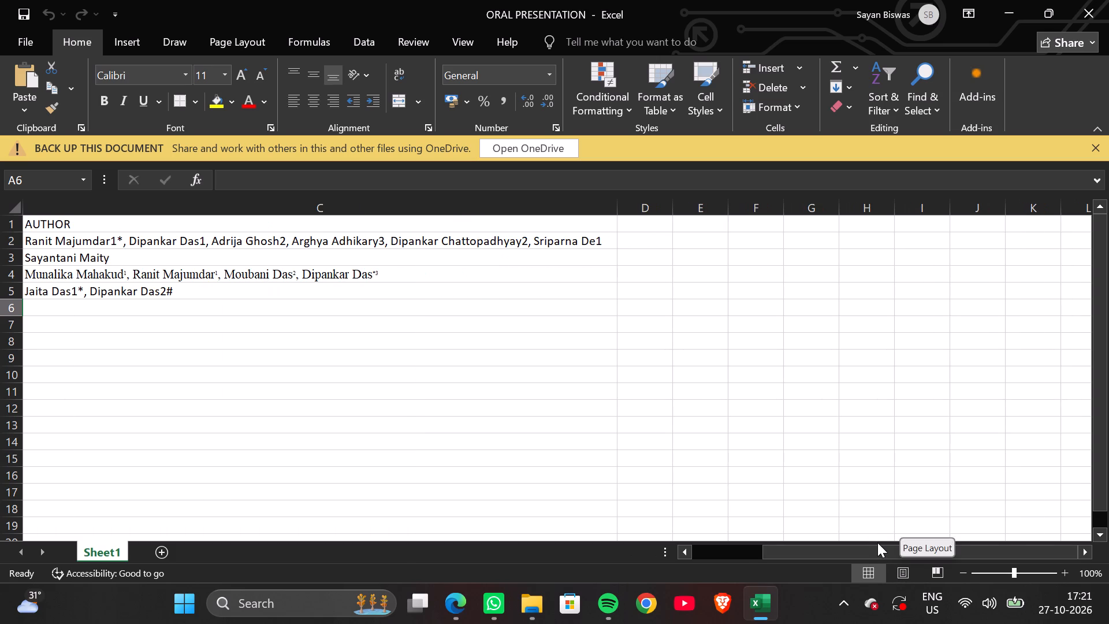
left_click(877, 543)
left_click_drag(880, 545, 849, 531)
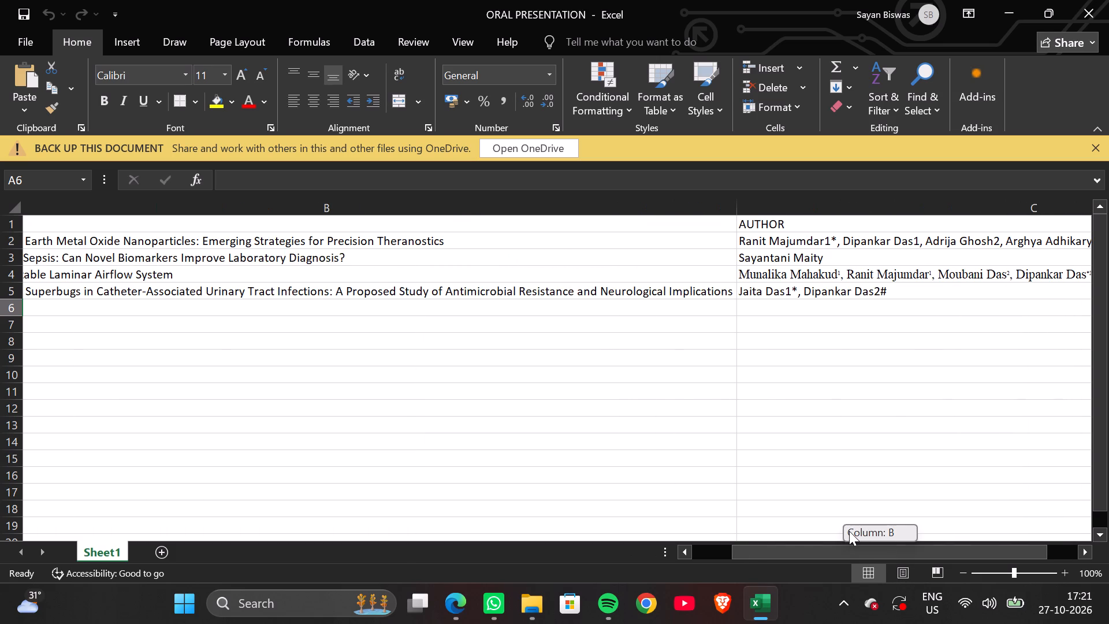
left_click_drag(849, 531, 857, 534)
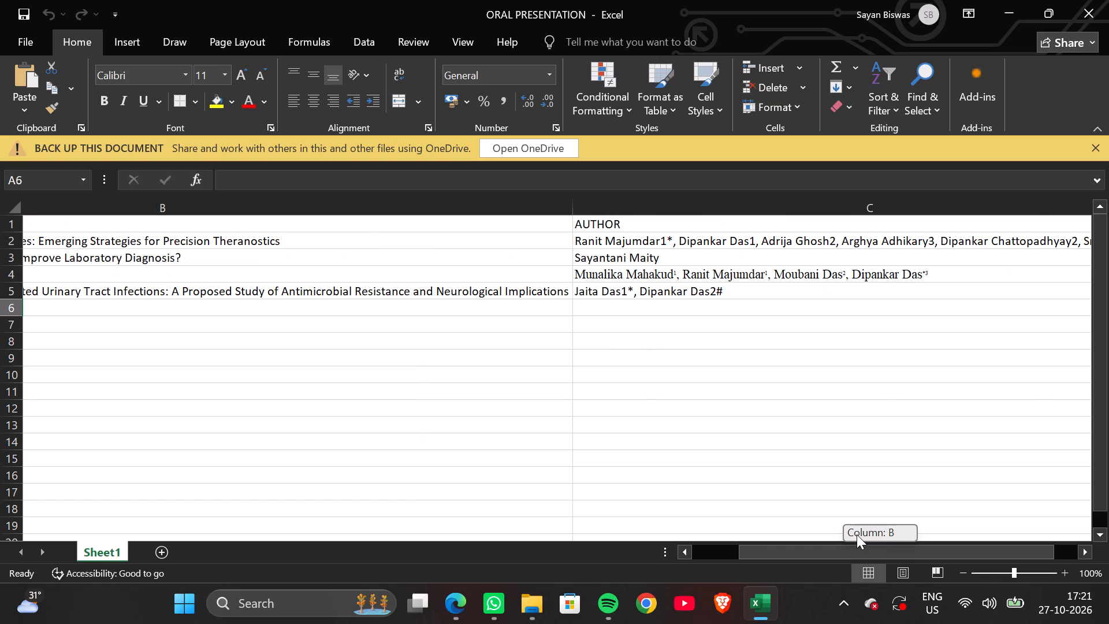
left_click_drag(857, 534, 775, 514)
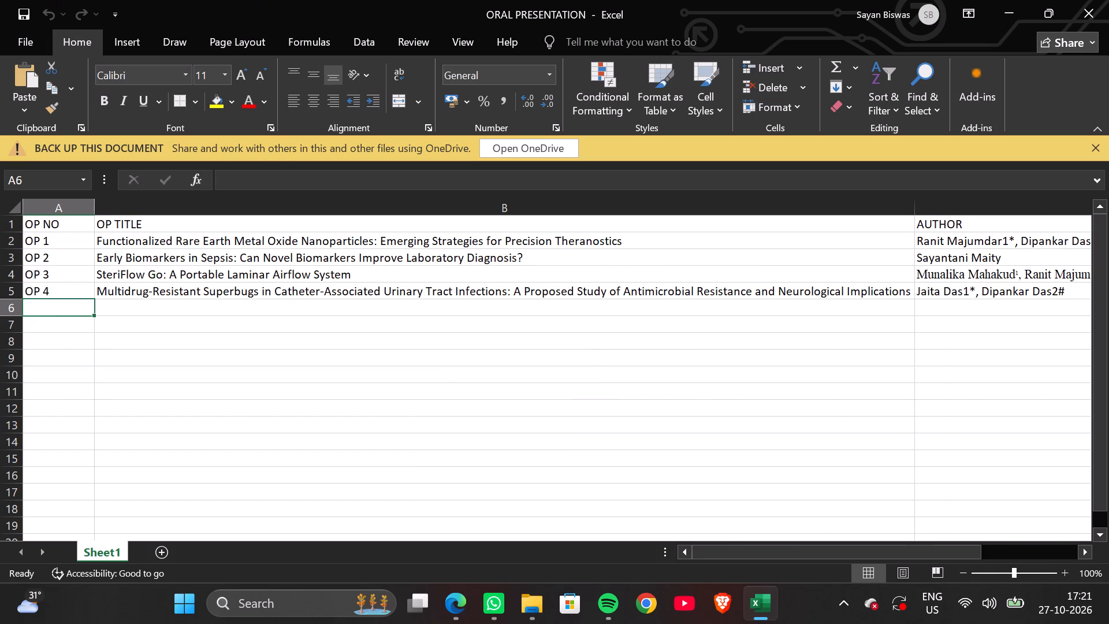
Open the PROTOTYPE Excel workbook from the Desktop and check its prototype numbers, titles and complete author lists.
left_click(1011, 13)
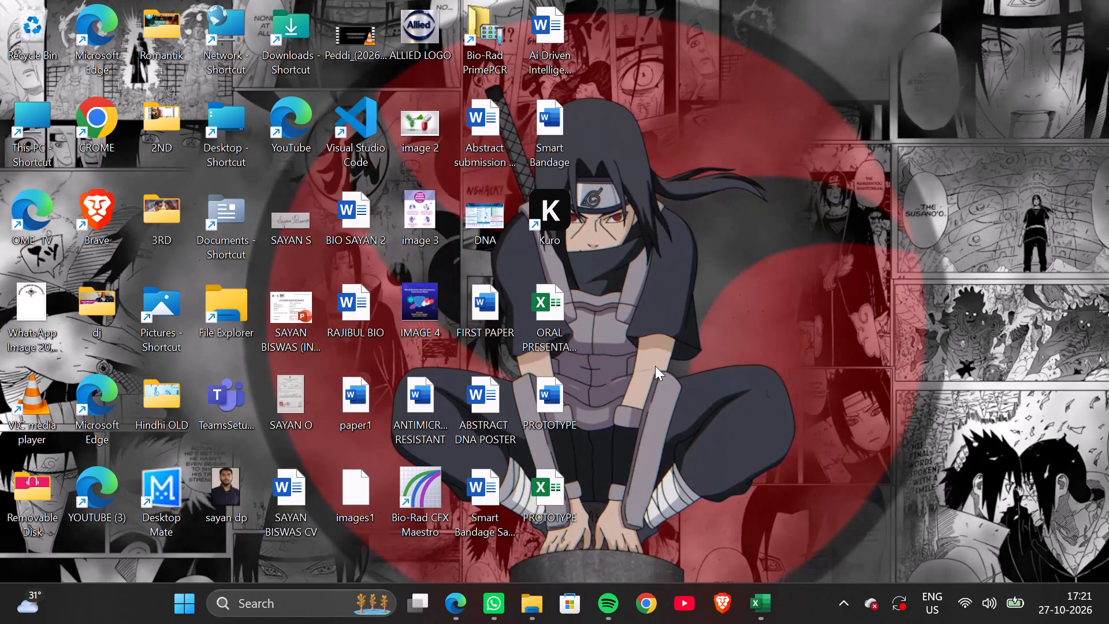
double_click(560, 475)
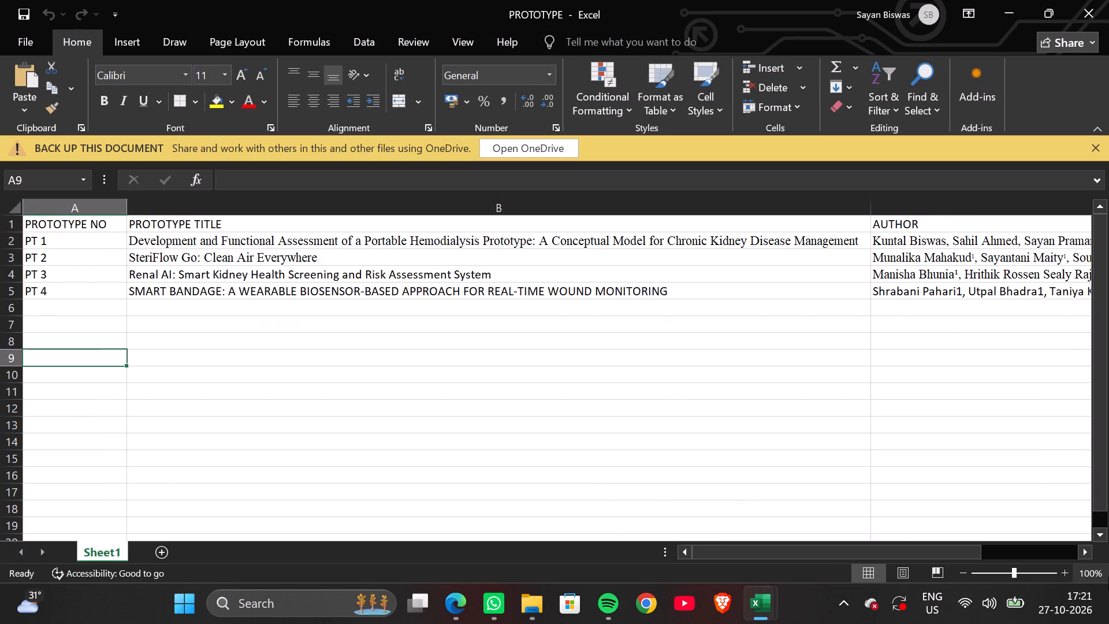
left_click_drag(957, 545, 962, 547)
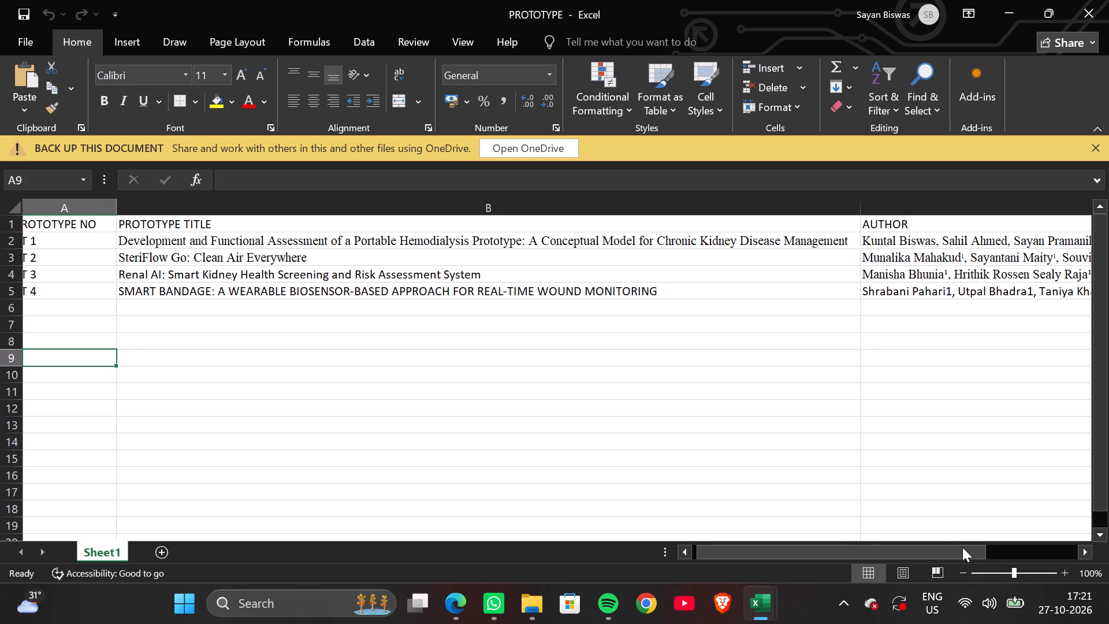
left_click_drag(962, 547, 980, 540)
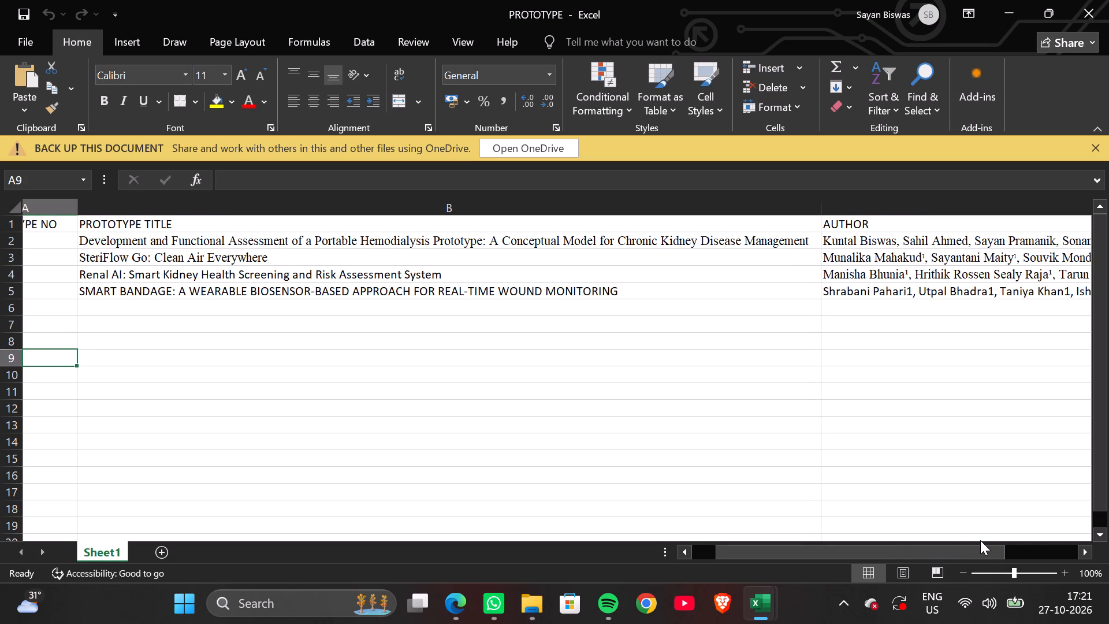
left_click_drag(980, 540, 1013, 541)
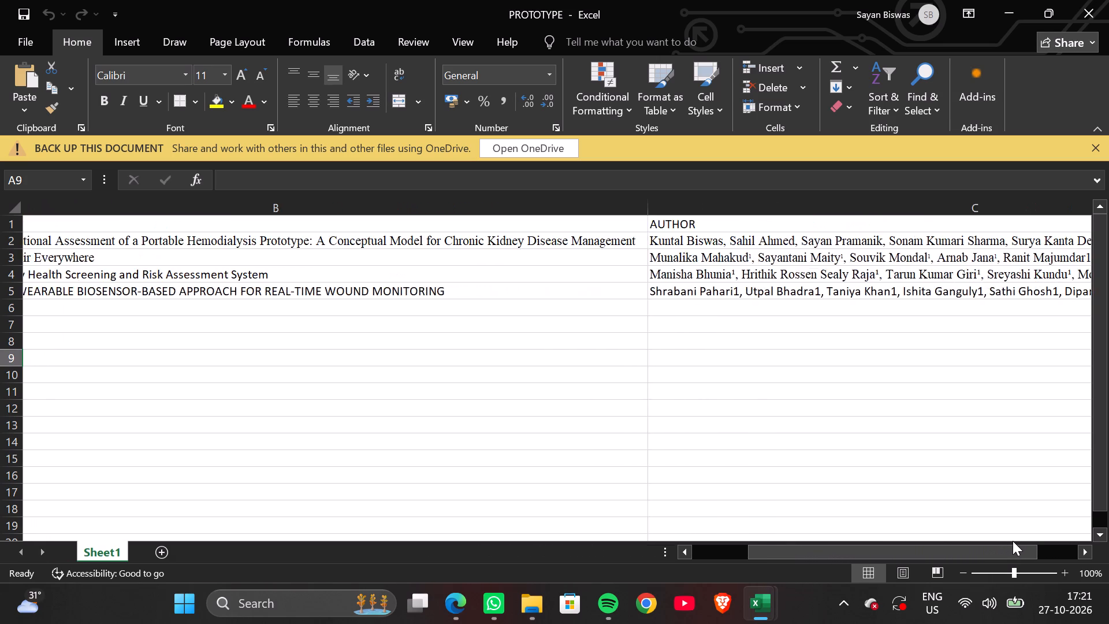
left_click_drag(1013, 541, 1019, 541)
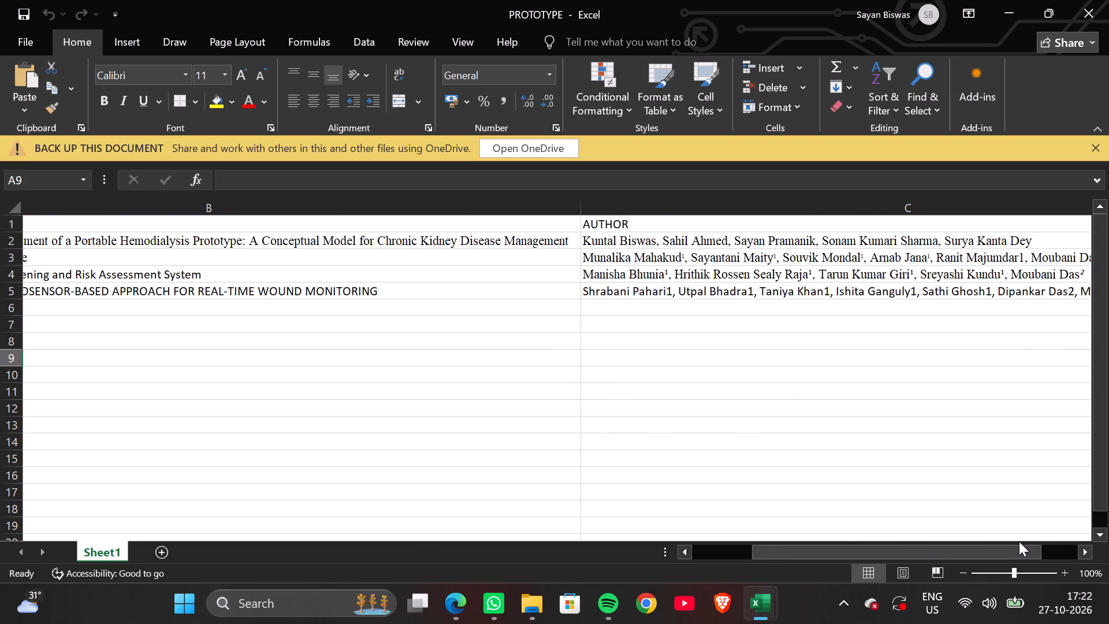
left_click_drag(1019, 541, 1024, 541)
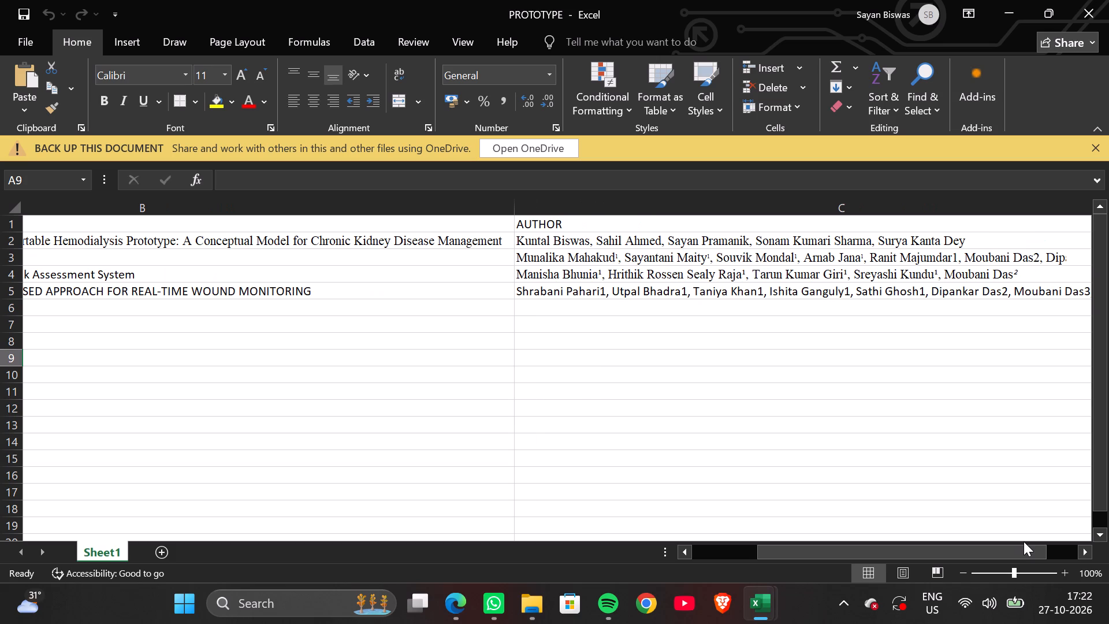
left_click_drag(1024, 541, 1025, 542)
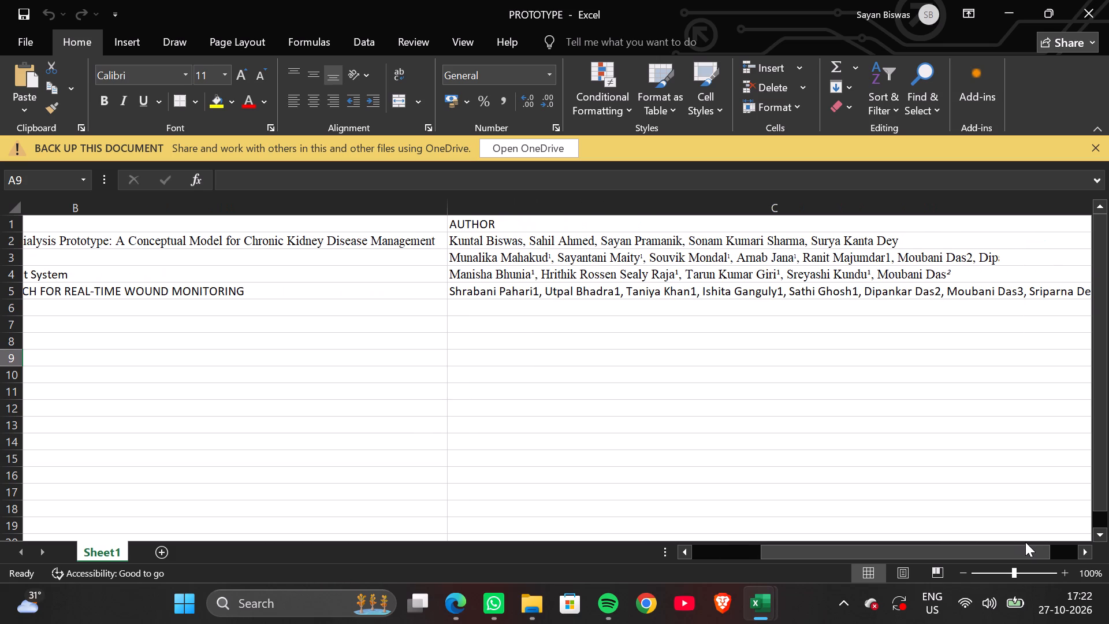
left_click_drag(1025, 542, 1029, 541)
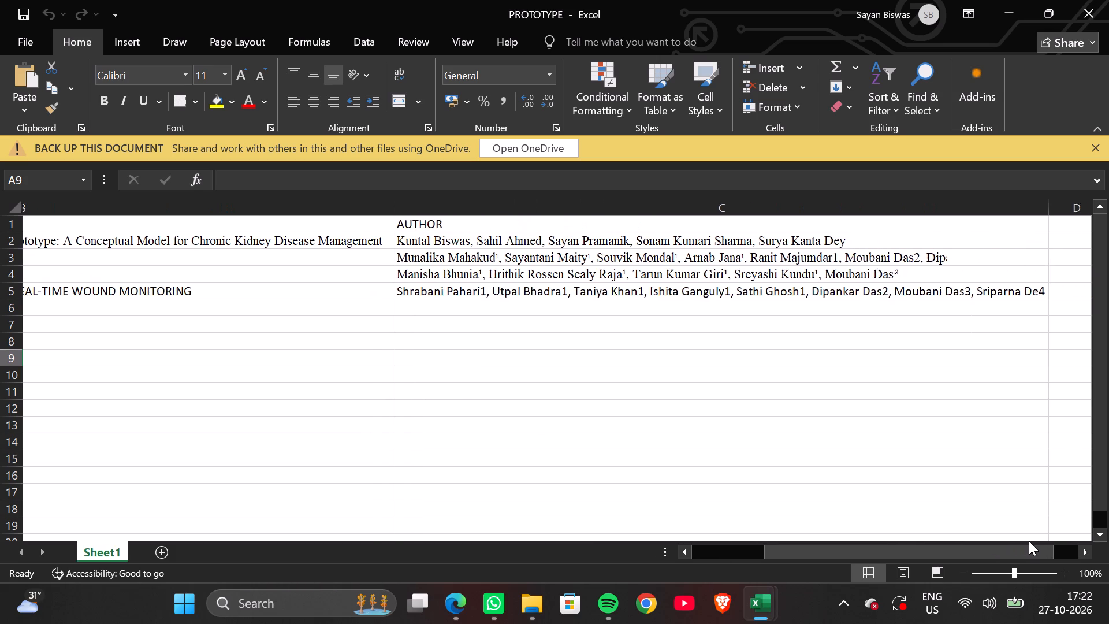
left_click_drag(995, 545, 978, 542)
left_click_drag(978, 542, 951, 528)
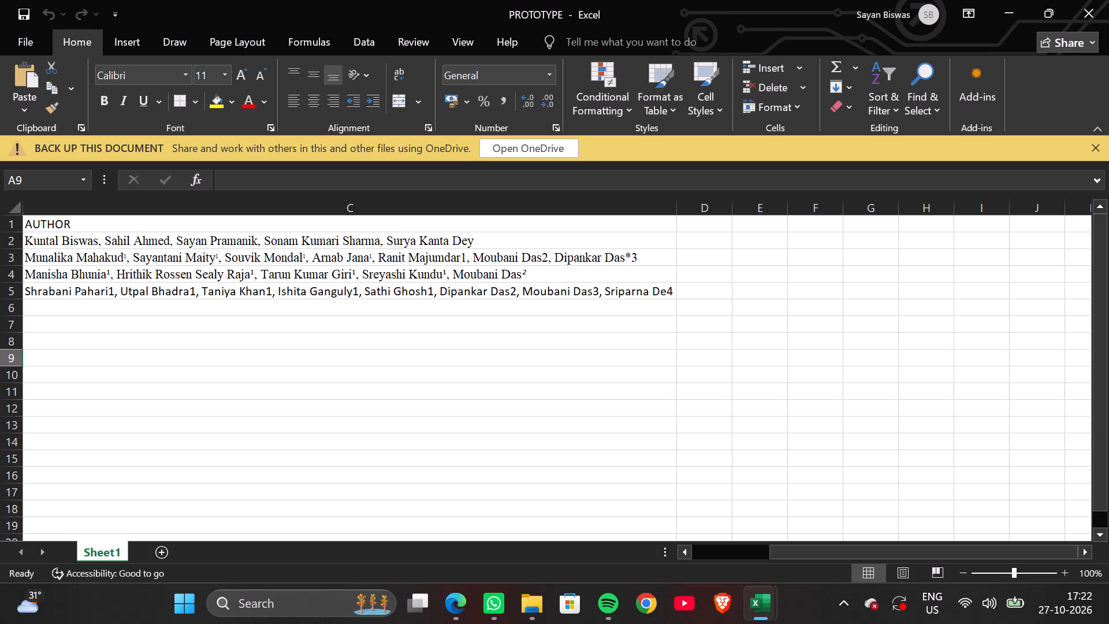
left_click_drag(951, 528, 938, 522)
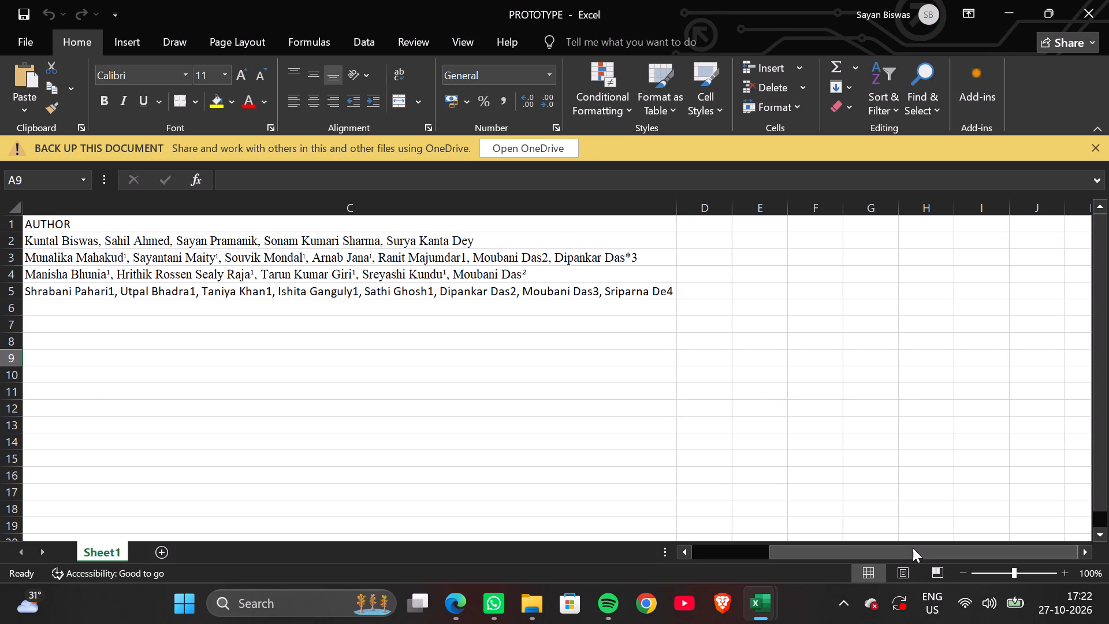
left_click_drag(913, 548, 887, 544)
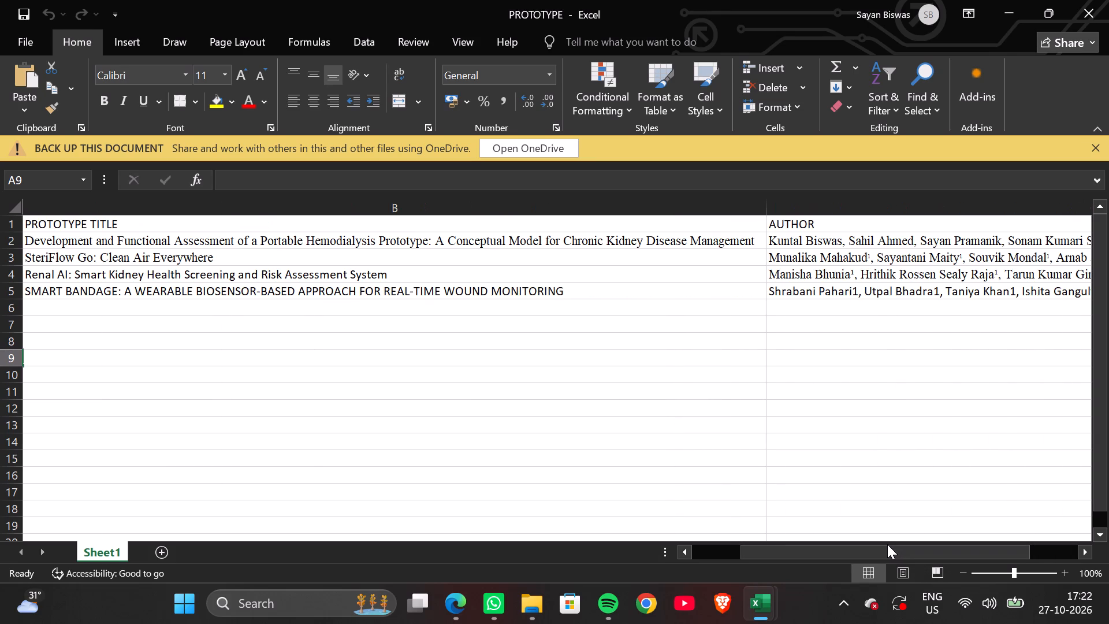